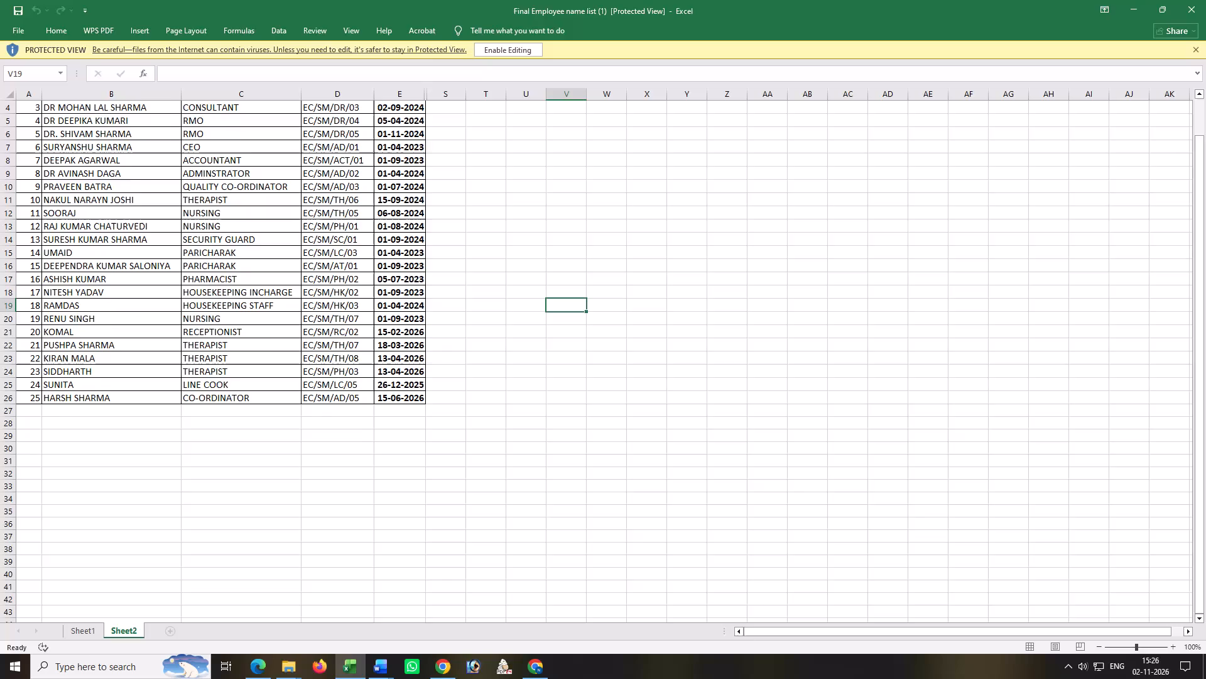
Check the employee records on Sheet1, and return to the top of the employee list on Sheet2.
scroll(491, 376, "up", 15)
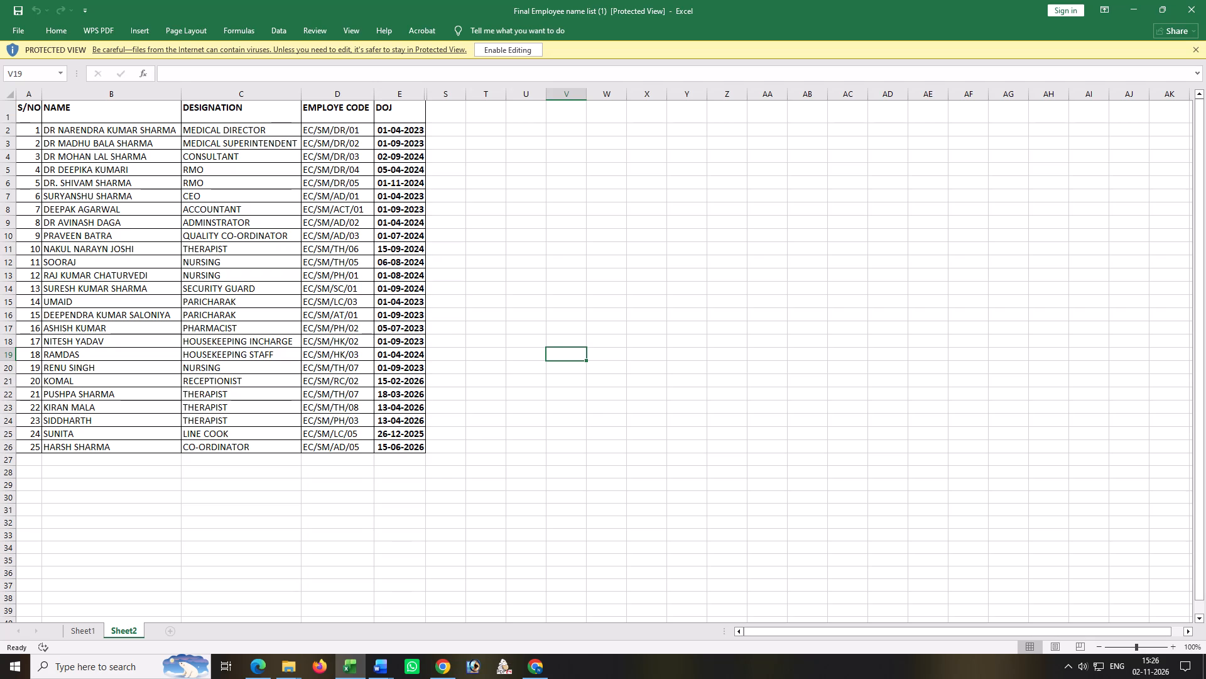
left_click(84, 628)
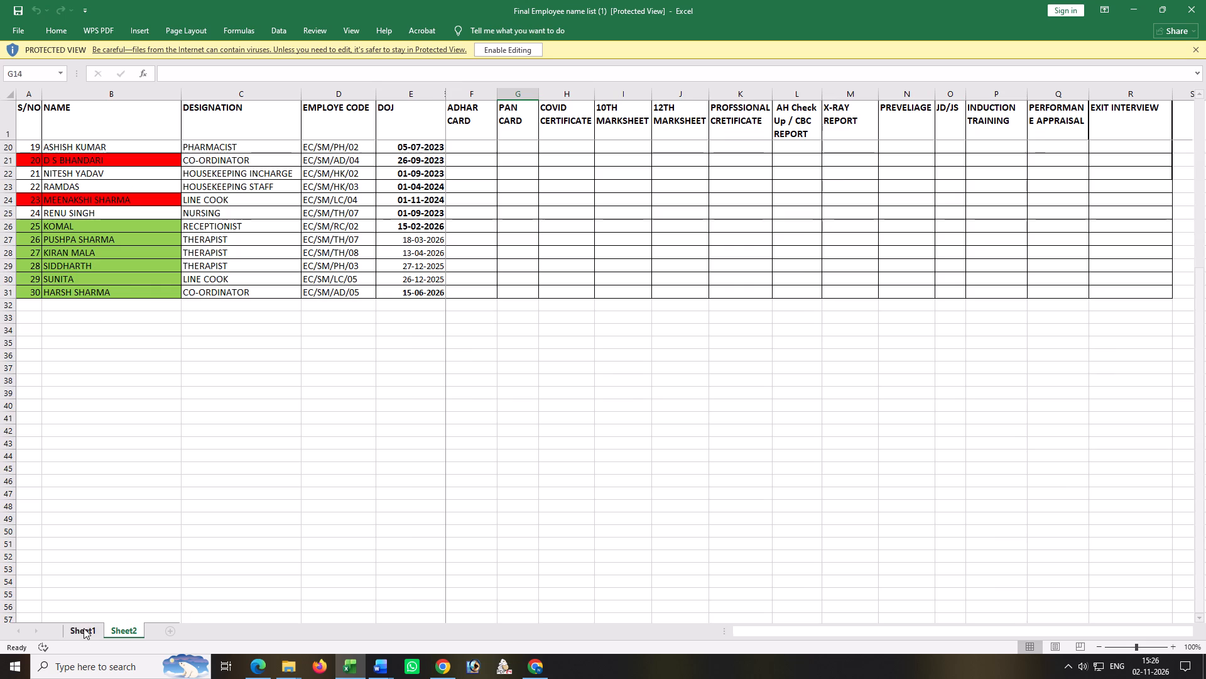
left_click(127, 629)
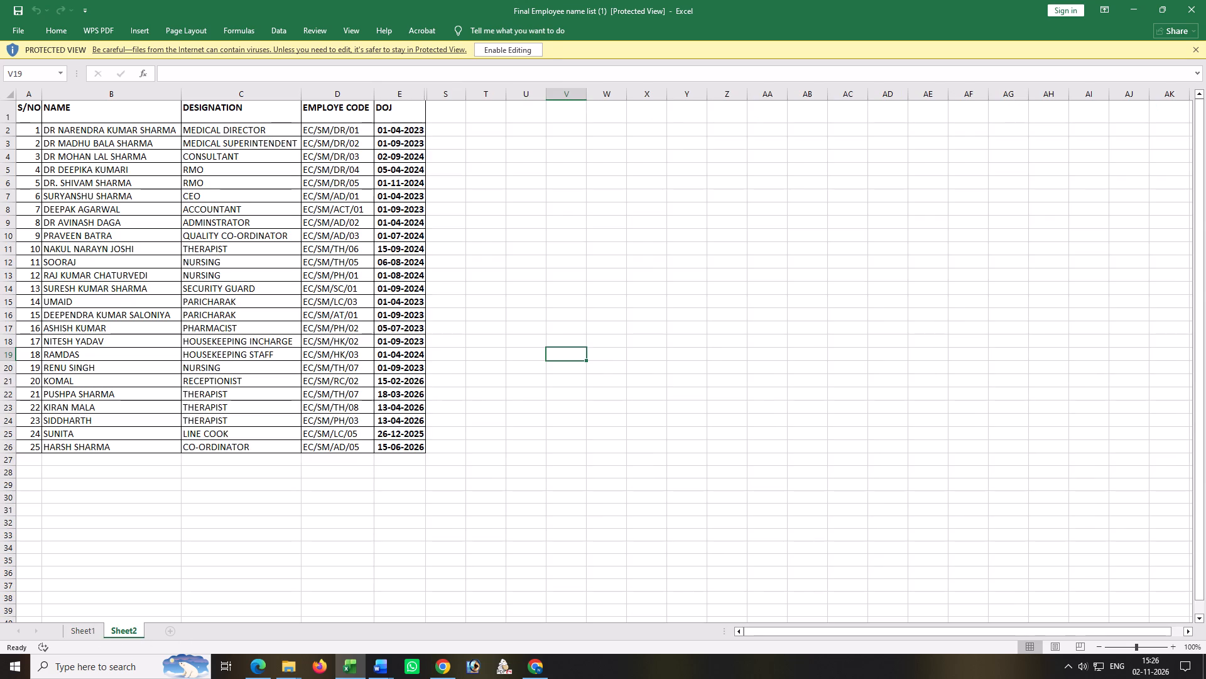
scroll(388, 478, "up", 2)
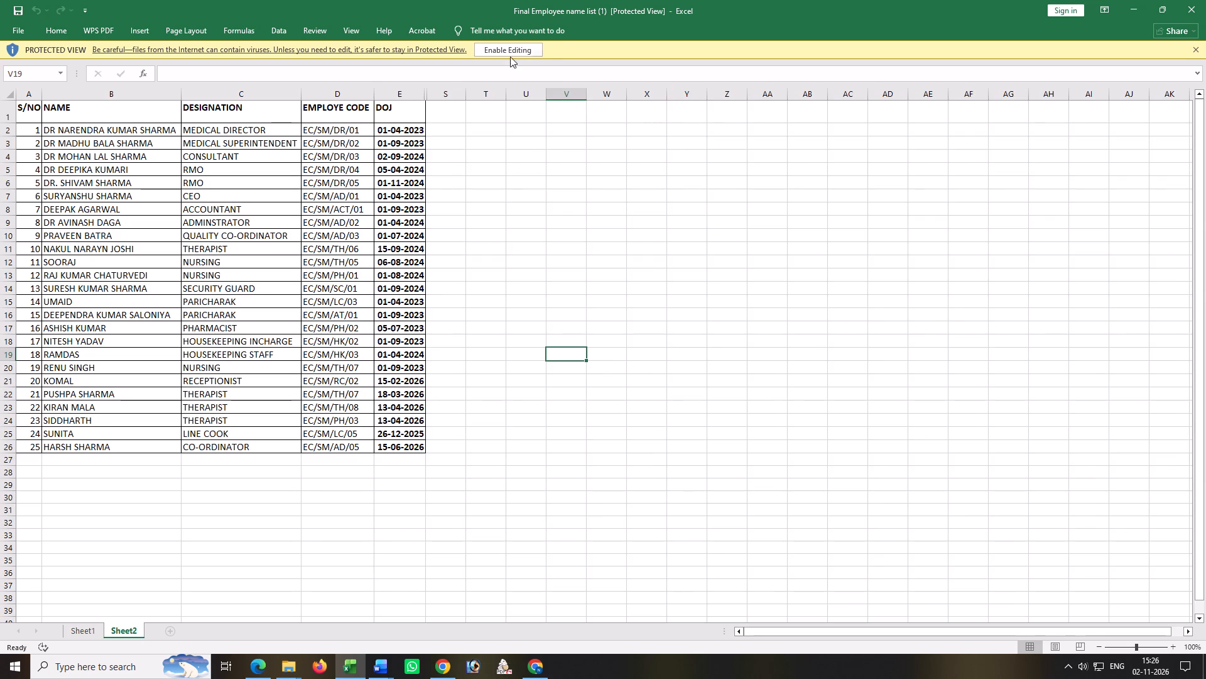
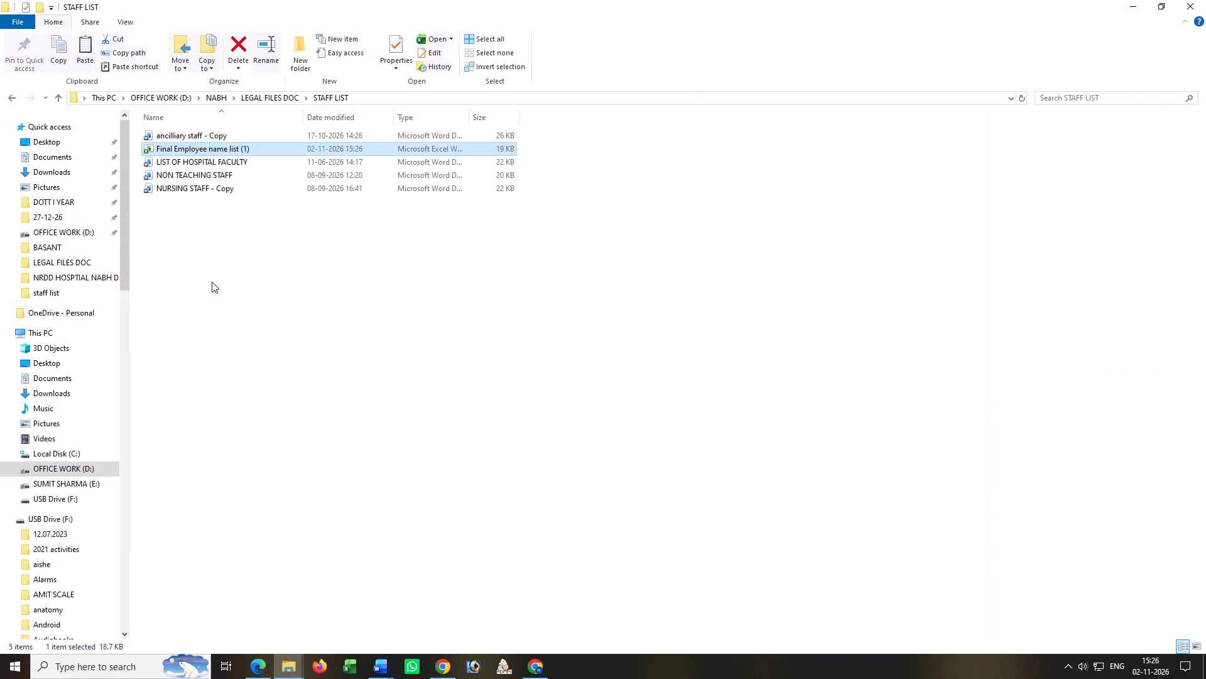
Open the Final Employee name list (1) workbook and enable it for editing.
double_click(170, 147)
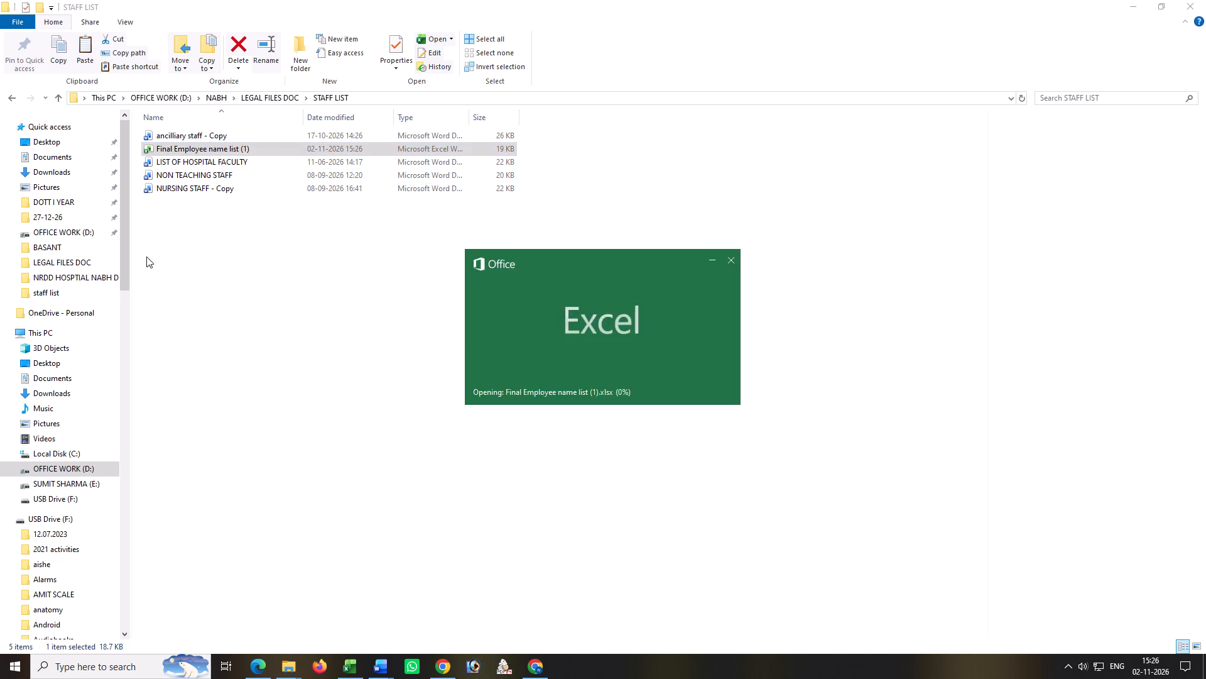
scroll(443, 276, "up", 11)
left_click(498, 48)
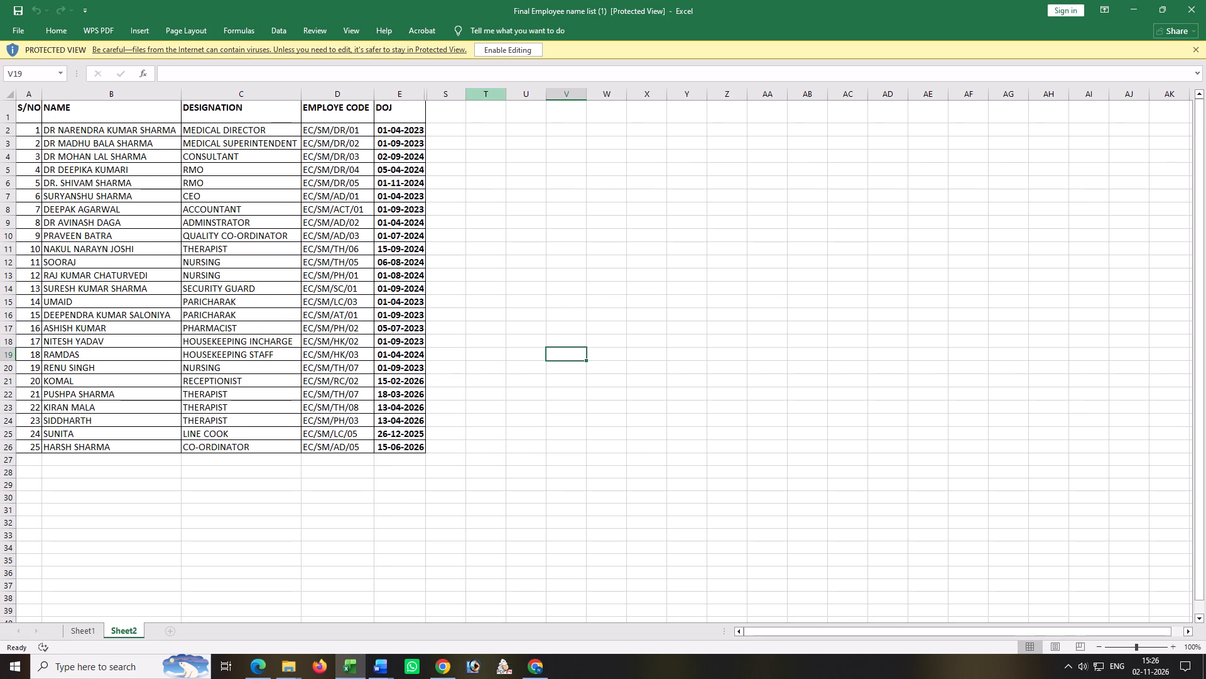
left_click(505, 46)
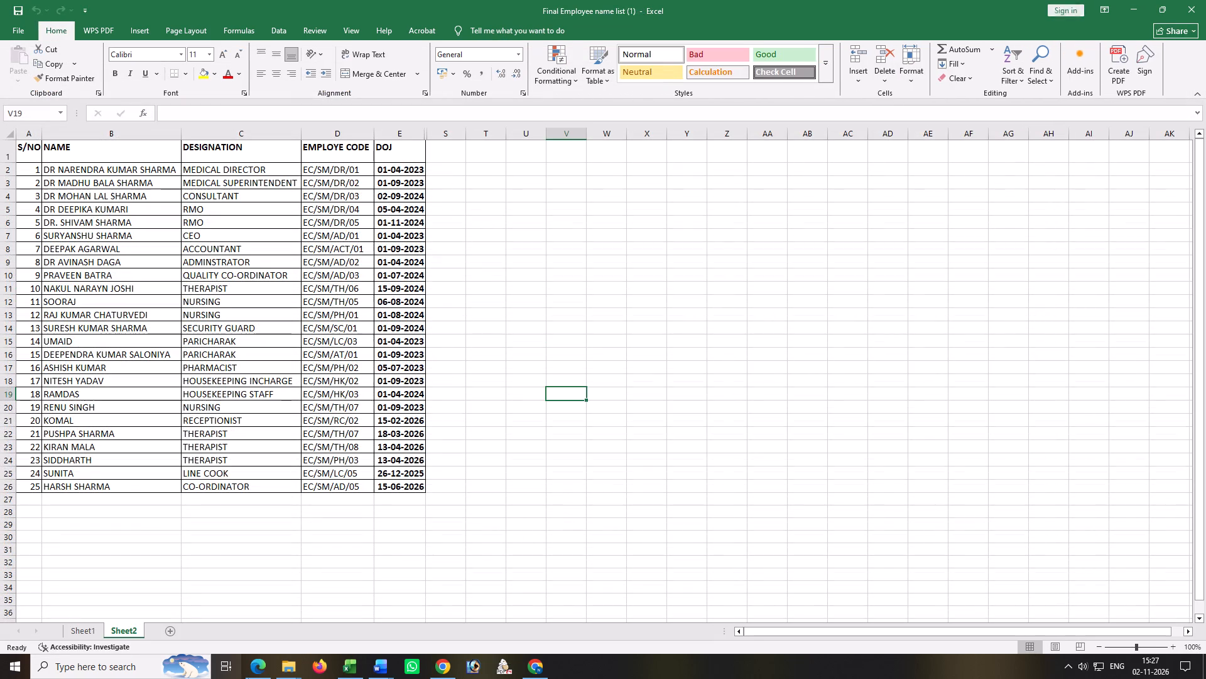
Copy the first nine Hospital Administrative Staff names and designations from the ancilliary staff document into Sheet2 starting at B2, with cell borders.
left_click(293, 666)
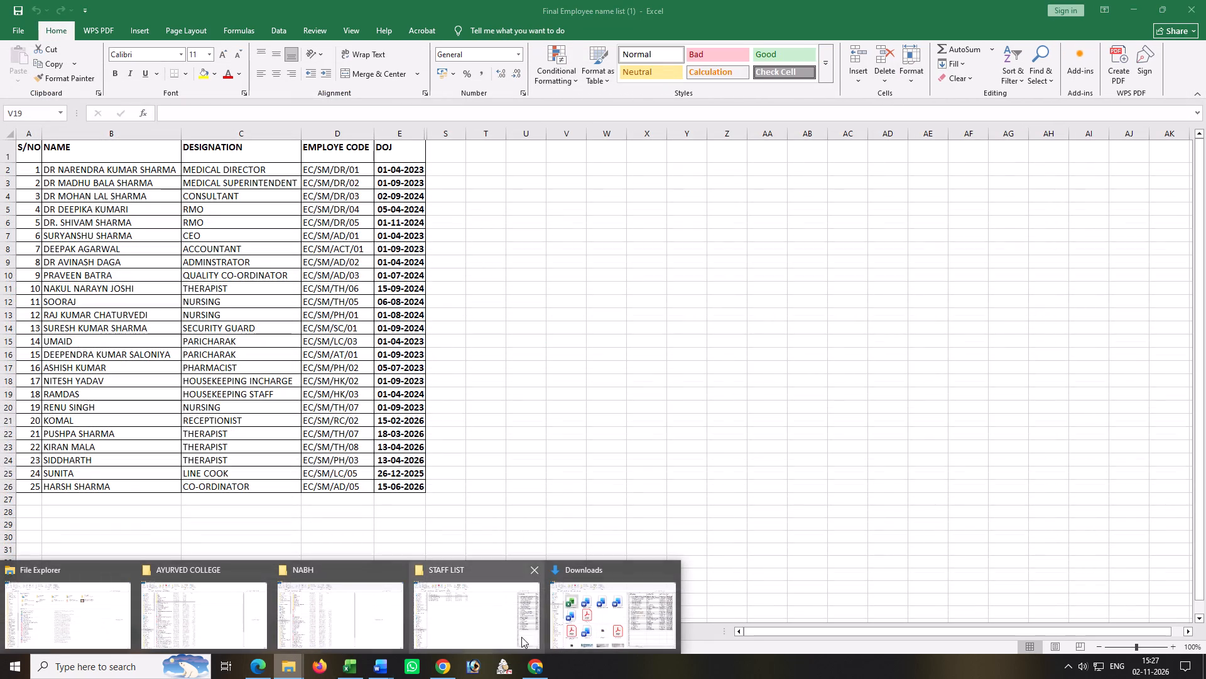
left_click(388, 666)
left_click(424, 625)
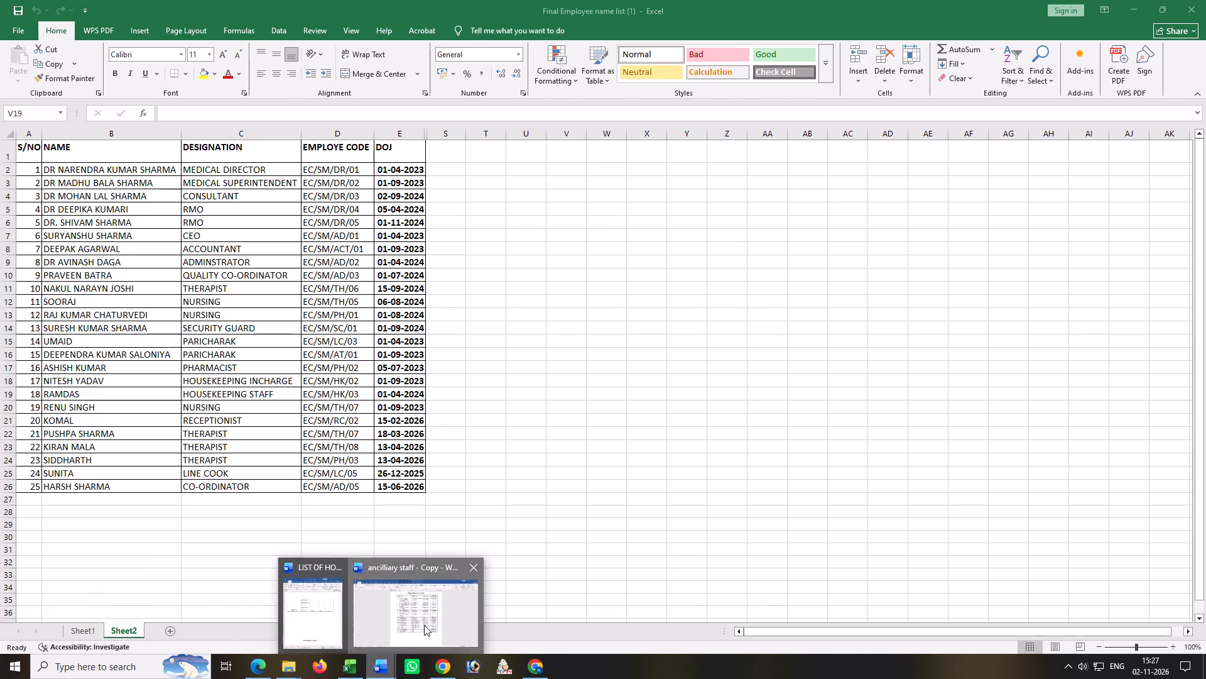
left_click_drag(457, 183, 602, 231)
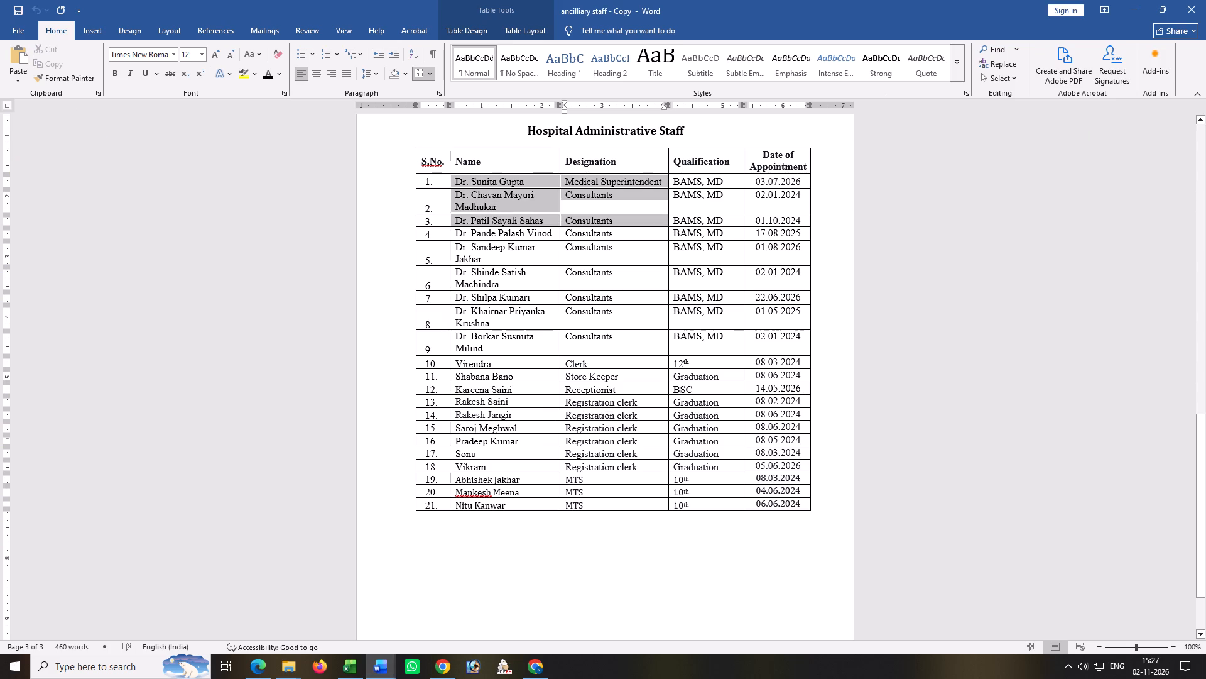
left_click_drag(602, 231, 617, 350)
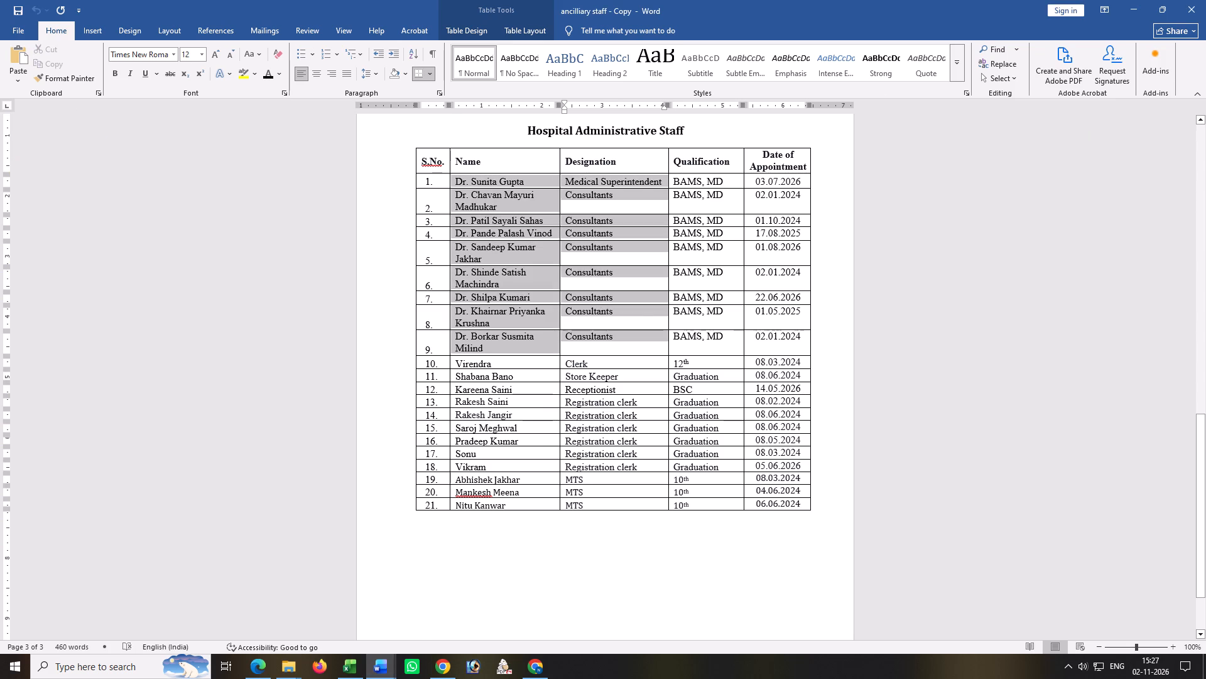
left_click_drag(617, 350, 617, 349)
key("ctrl+c")
left_click(354, 673)
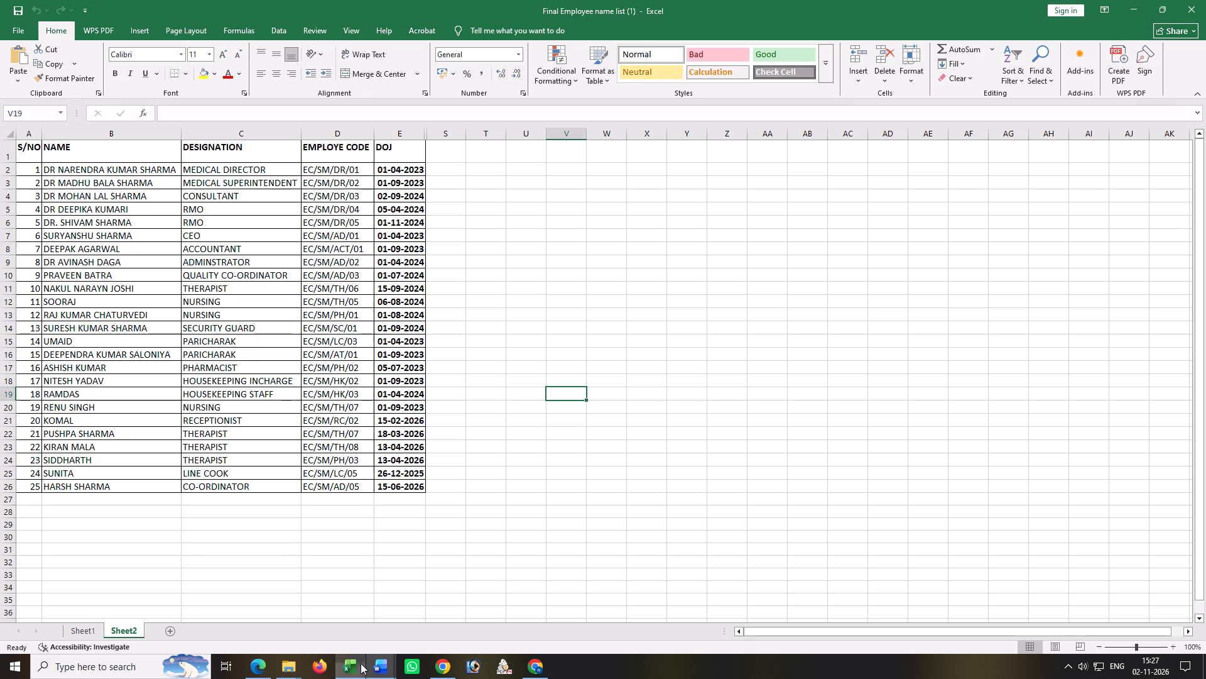
left_click(53, 172)
key("ctrl+v")
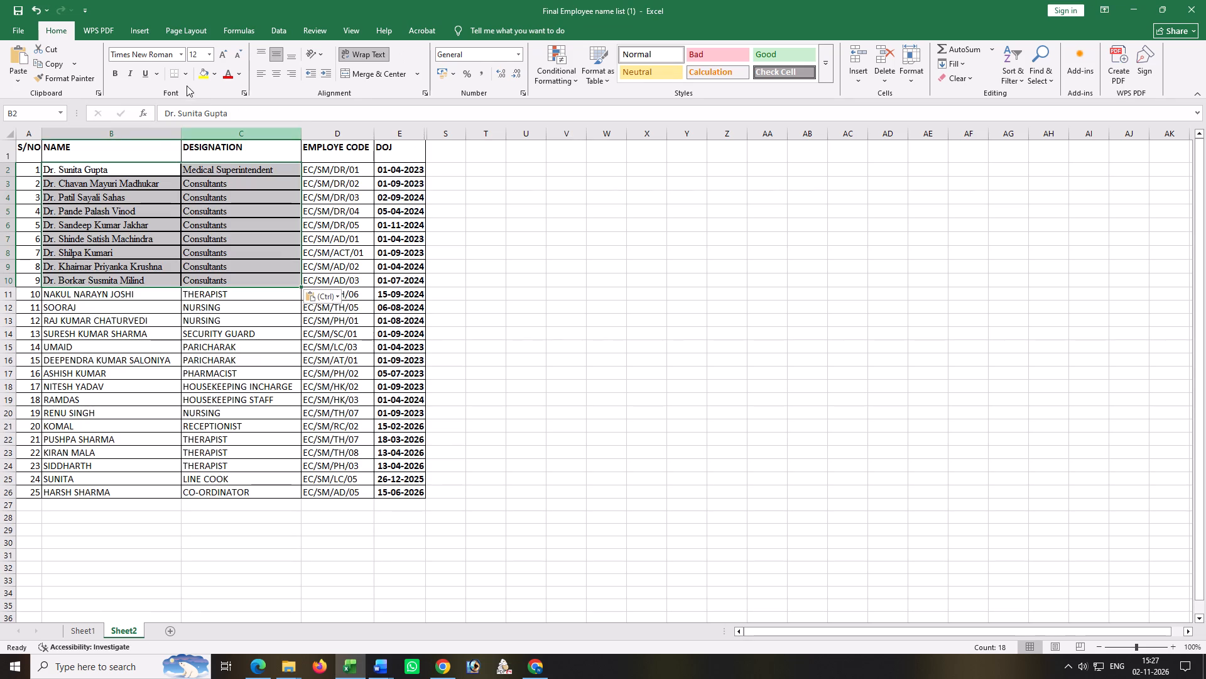
left_click(185, 74)
left_click(176, 181)
left_click(84, 345)
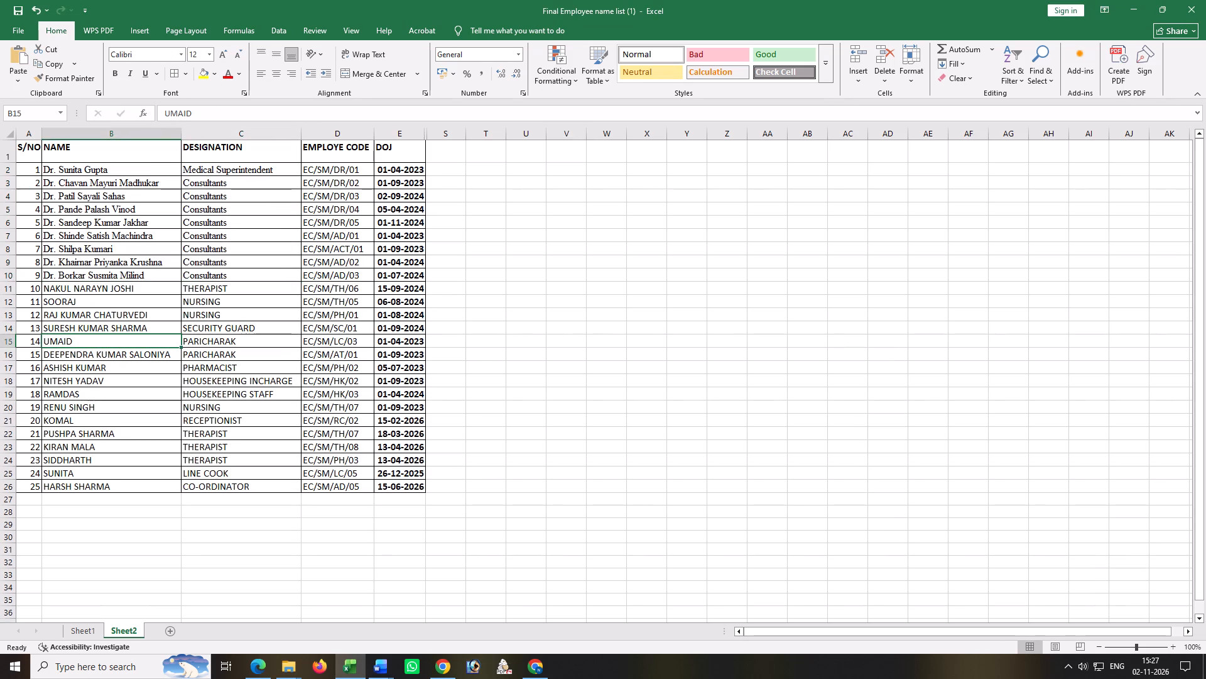
Clear the employee codes of the first nine employees on Sheet2, cells D2 to D10.
left_click_drag(322, 170, 353, 270)
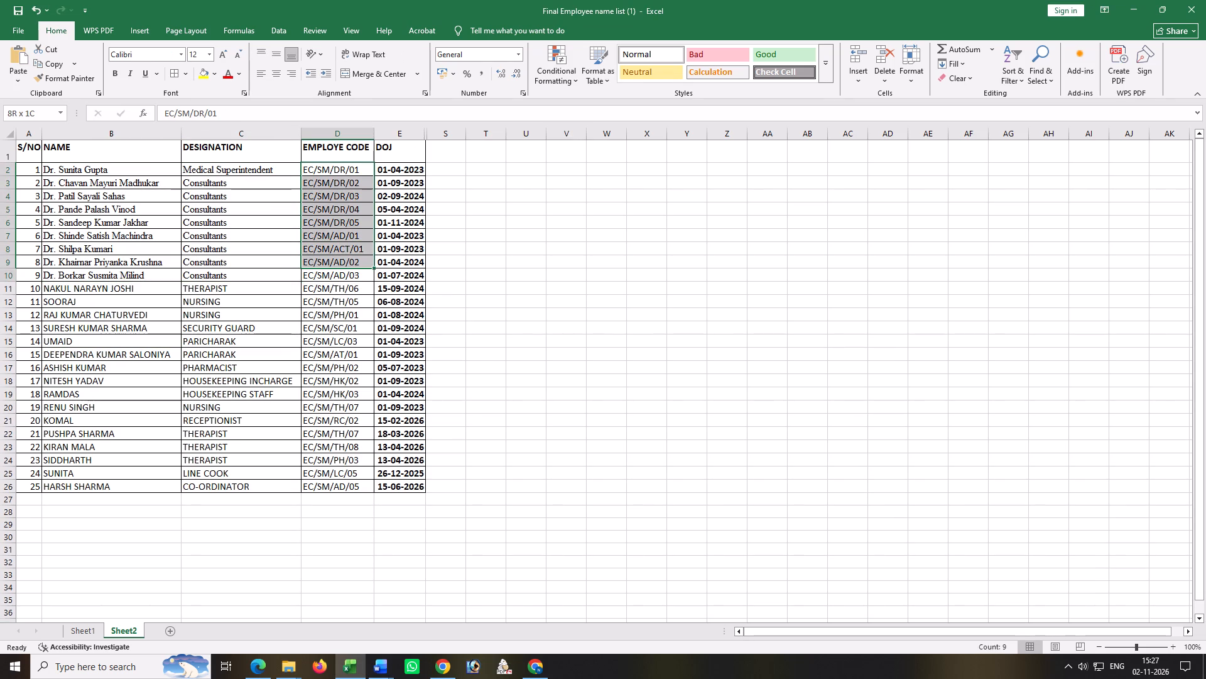
left_click_drag(353, 270, 352, 271)
key("Delete")
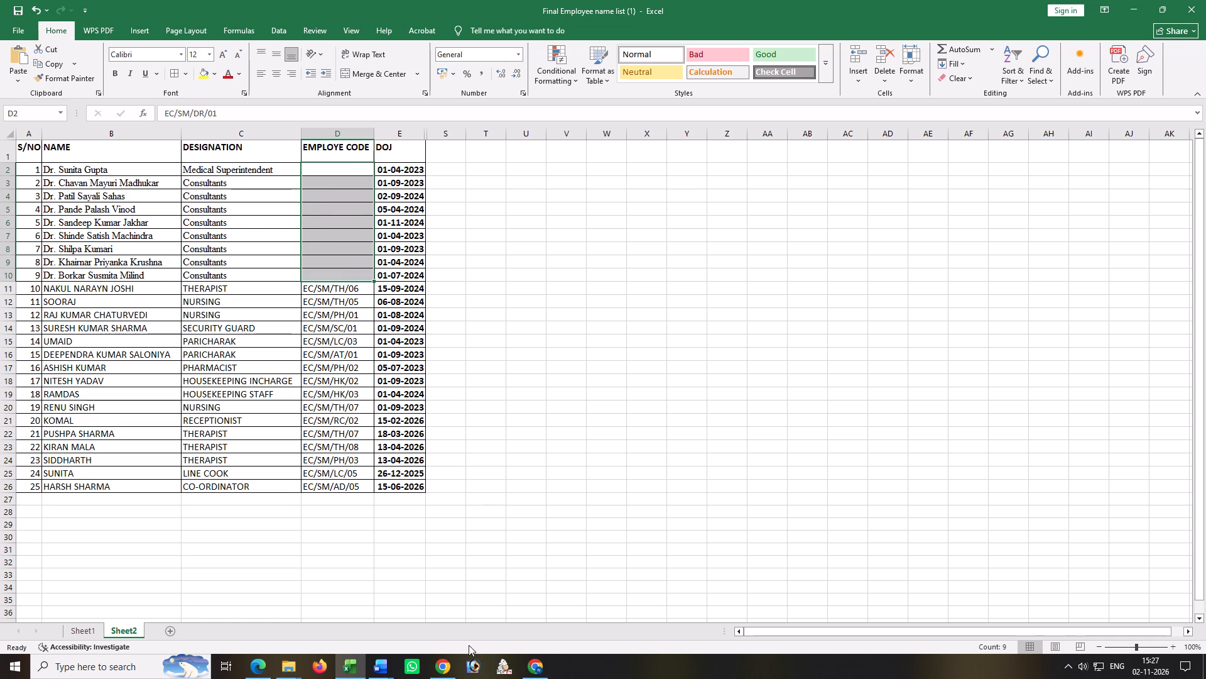
Copy the same nine staff members' appointment dates from the ancilliary staff document into the DOJ column starting at E2, with cell borders.
left_click(386, 670)
left_click(442, 604)
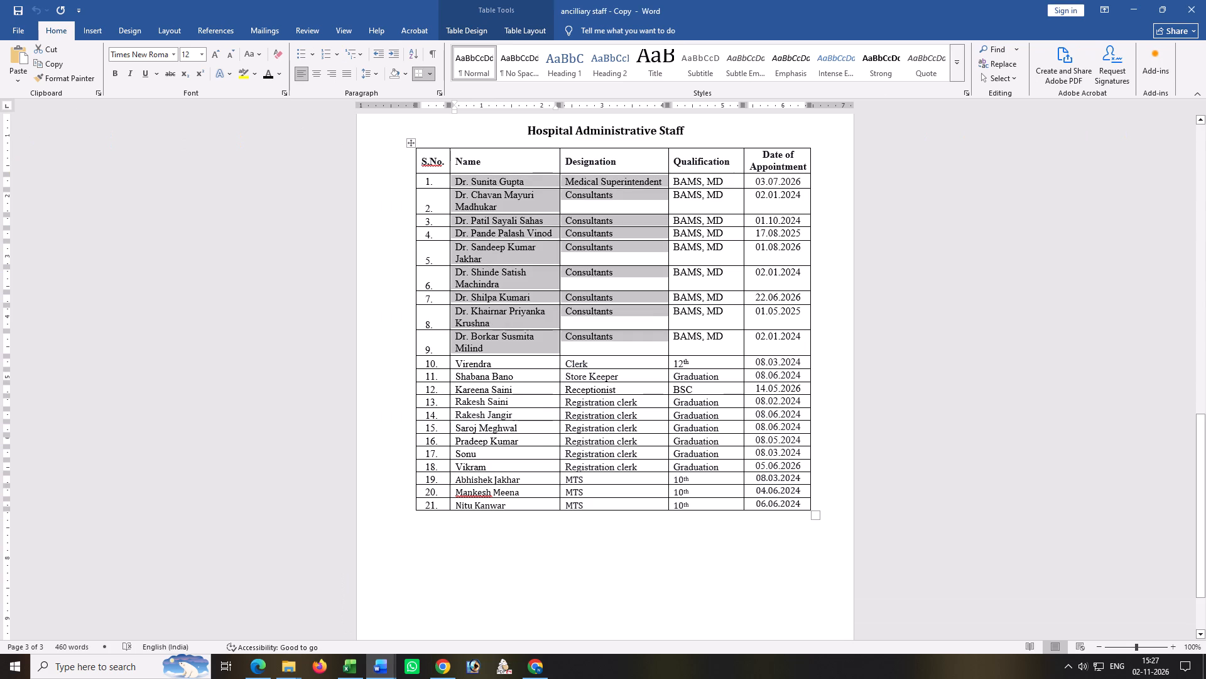
left_click_drag(761, 182, 764, 343)
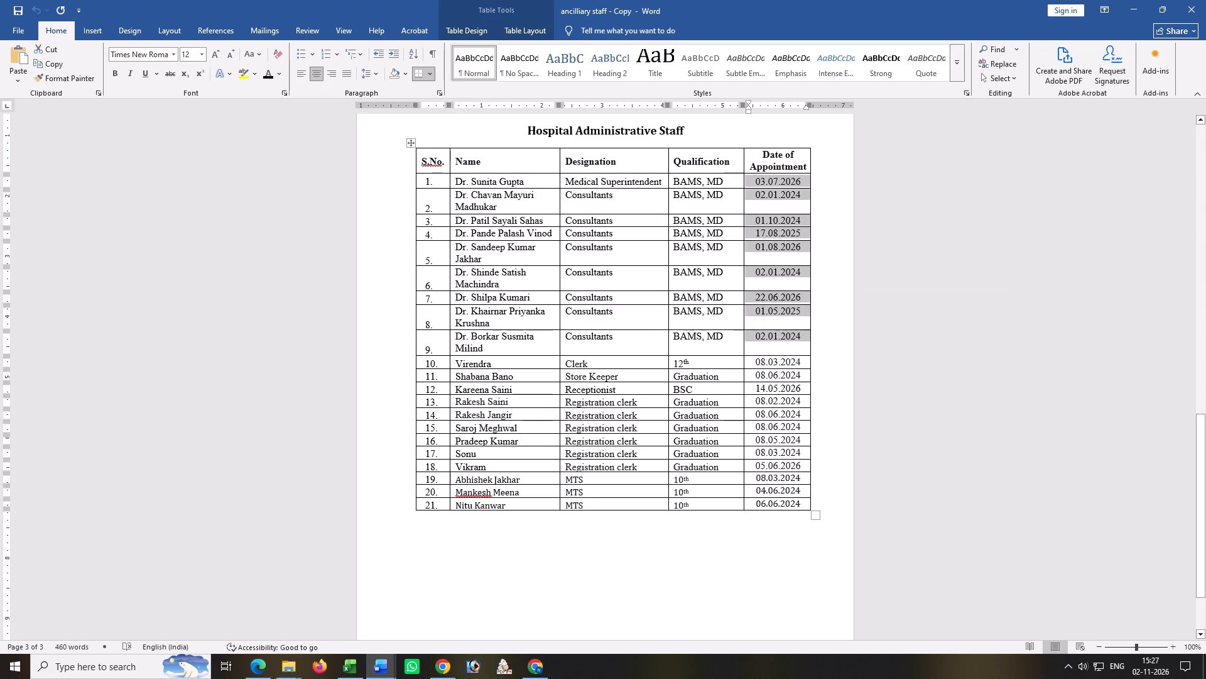
key("ctrl+c")
left_click(376, 670)
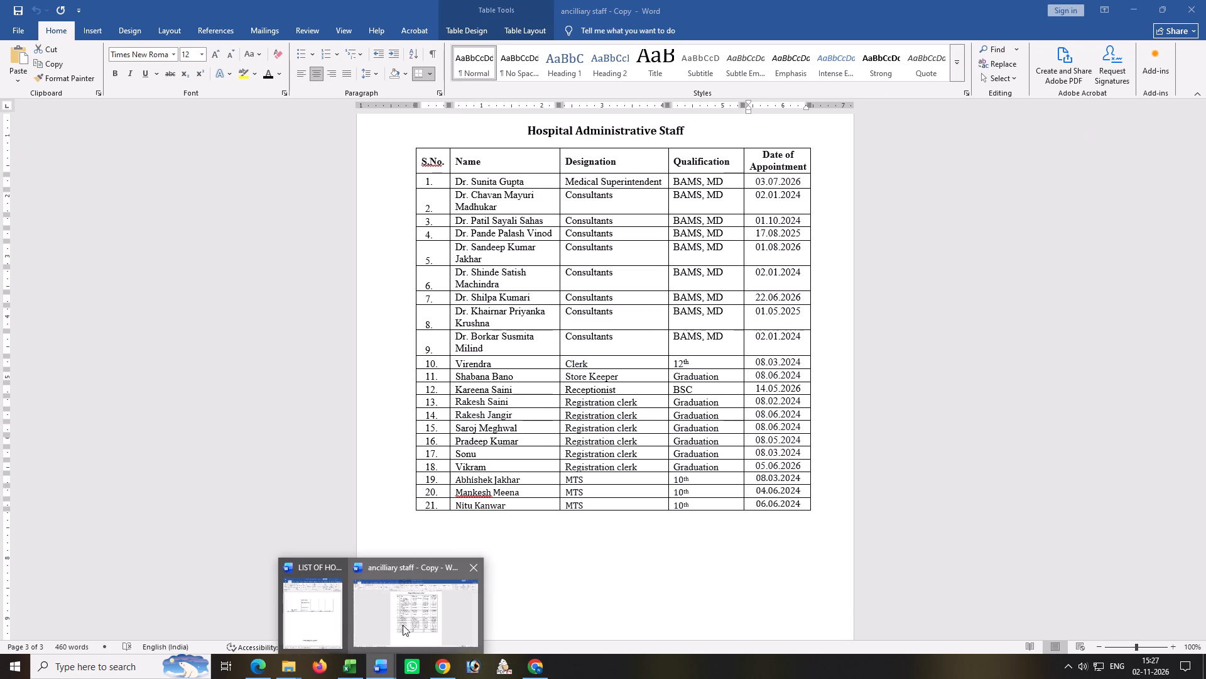
left_click(349, 670)
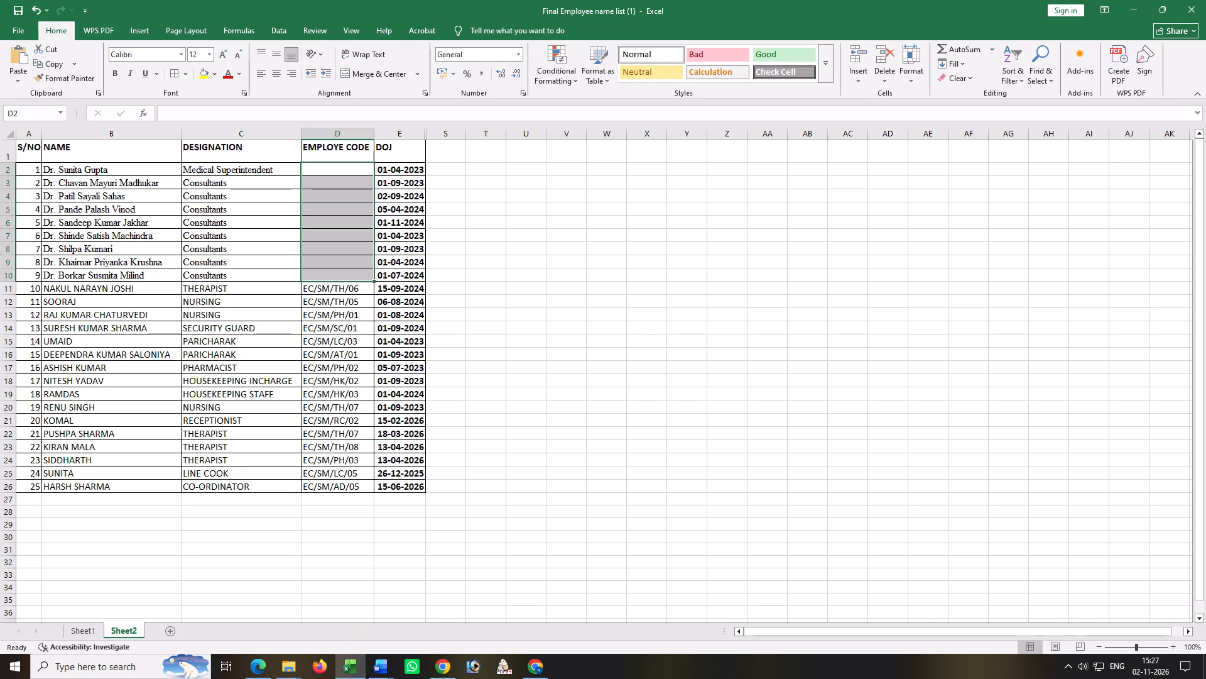
left_click(398, 165)
key("ctrl+v")
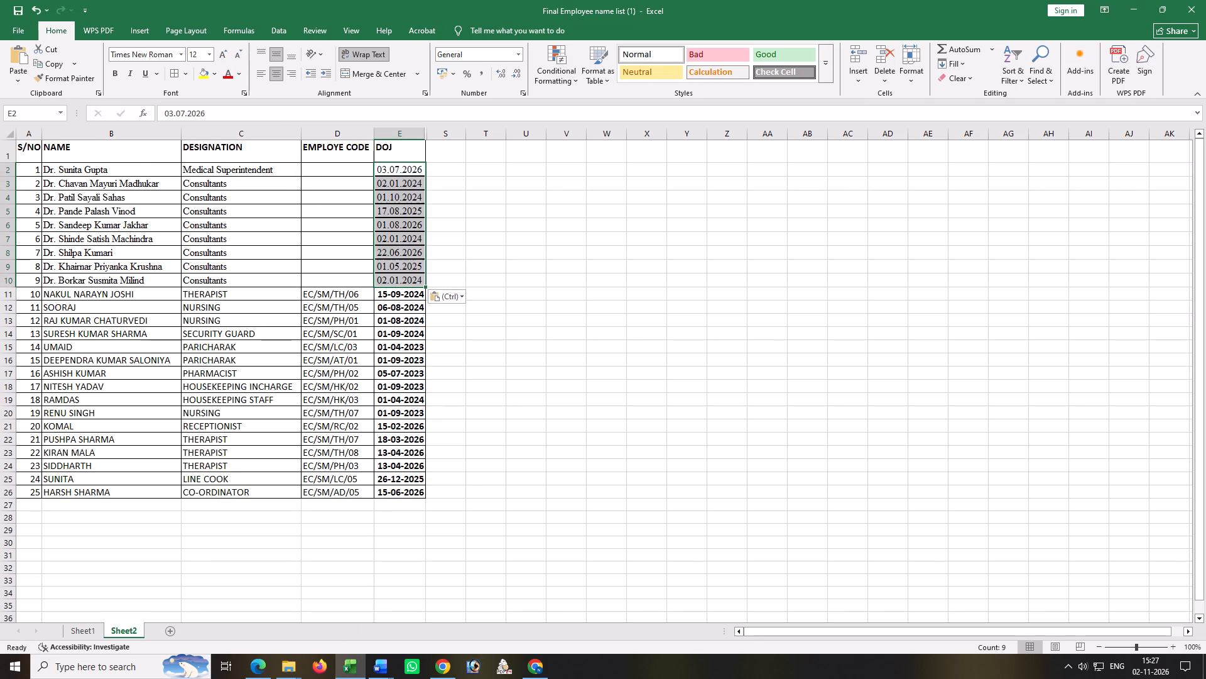
left_click(172, 73)
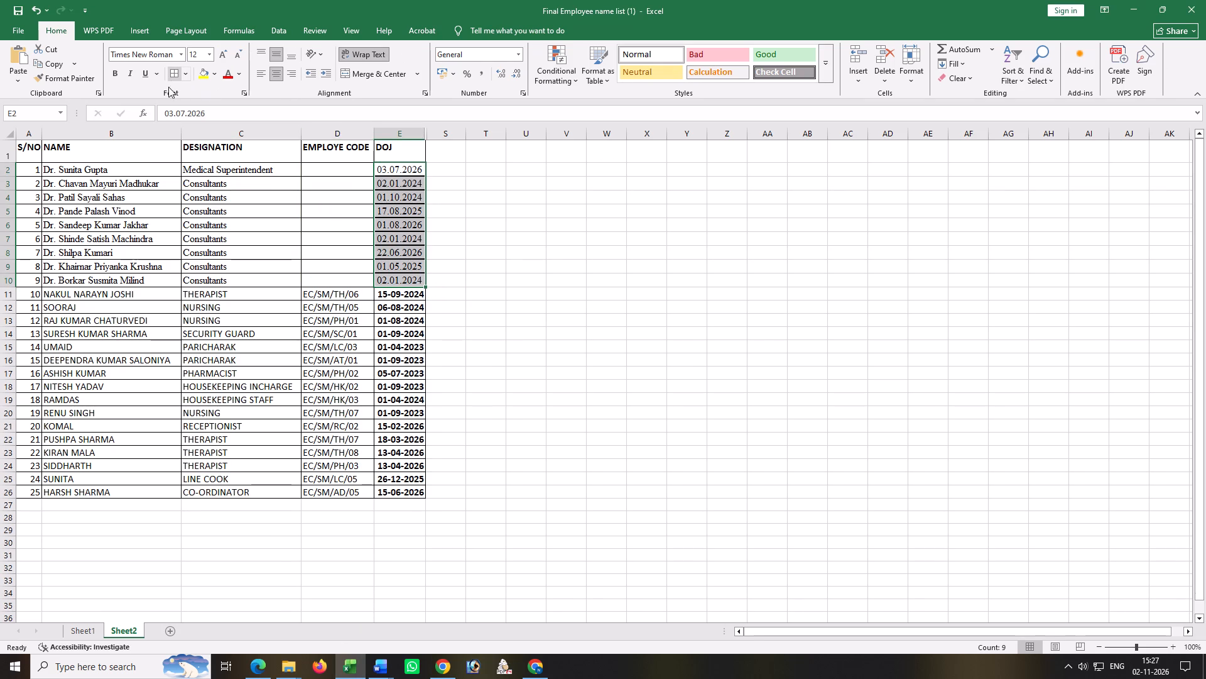
left_click(67, 316)
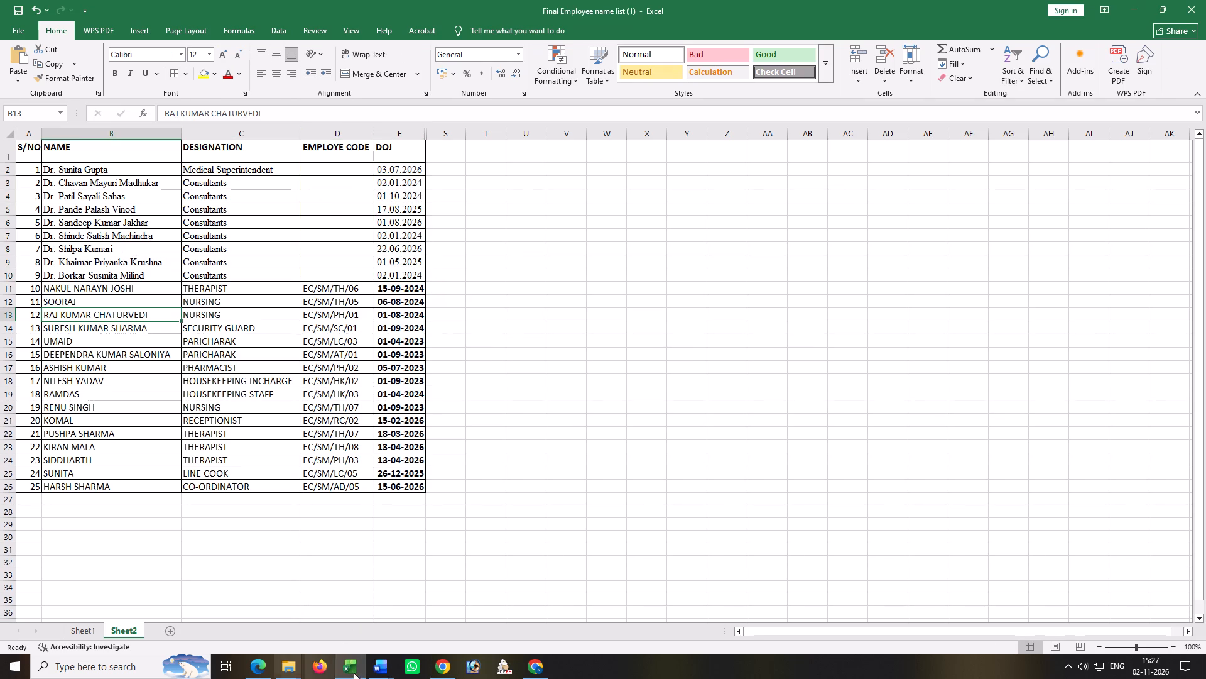
Examine the staff tables in the ancilliary staff document and the LIST OF HOSPITAL FACULTY document, closing the faculty list when done.
left_click(382, 670)
left_click(408, 616)
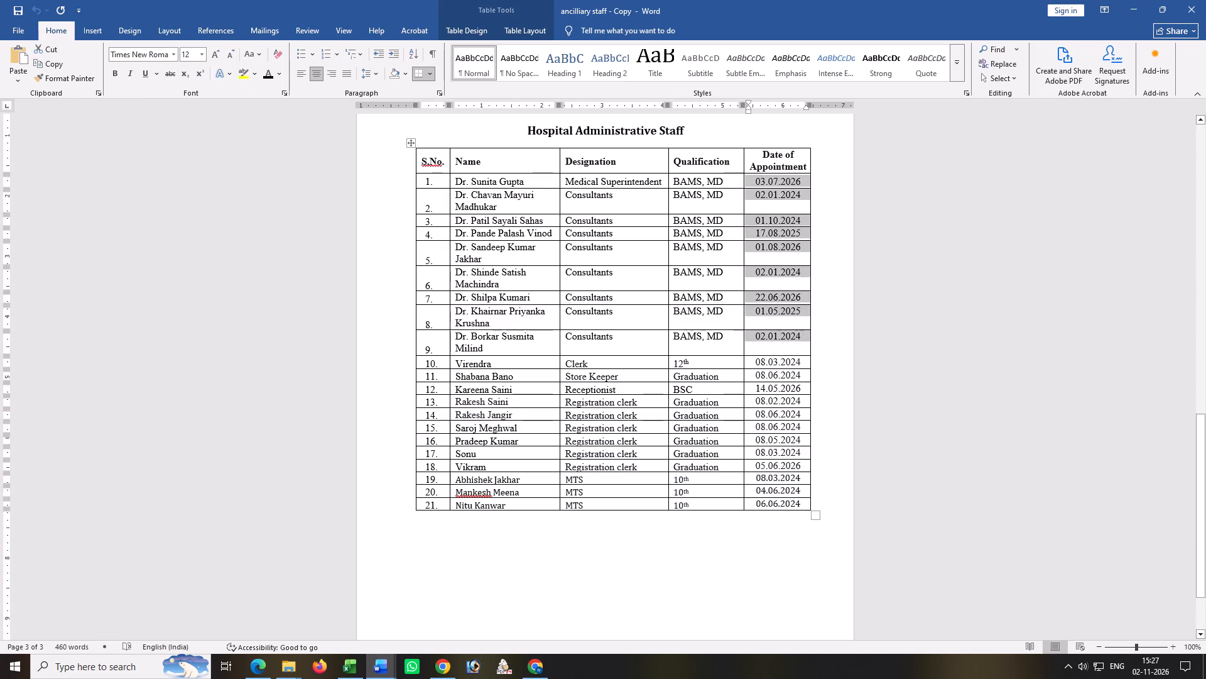
scroll(419, 549, "up", 10)
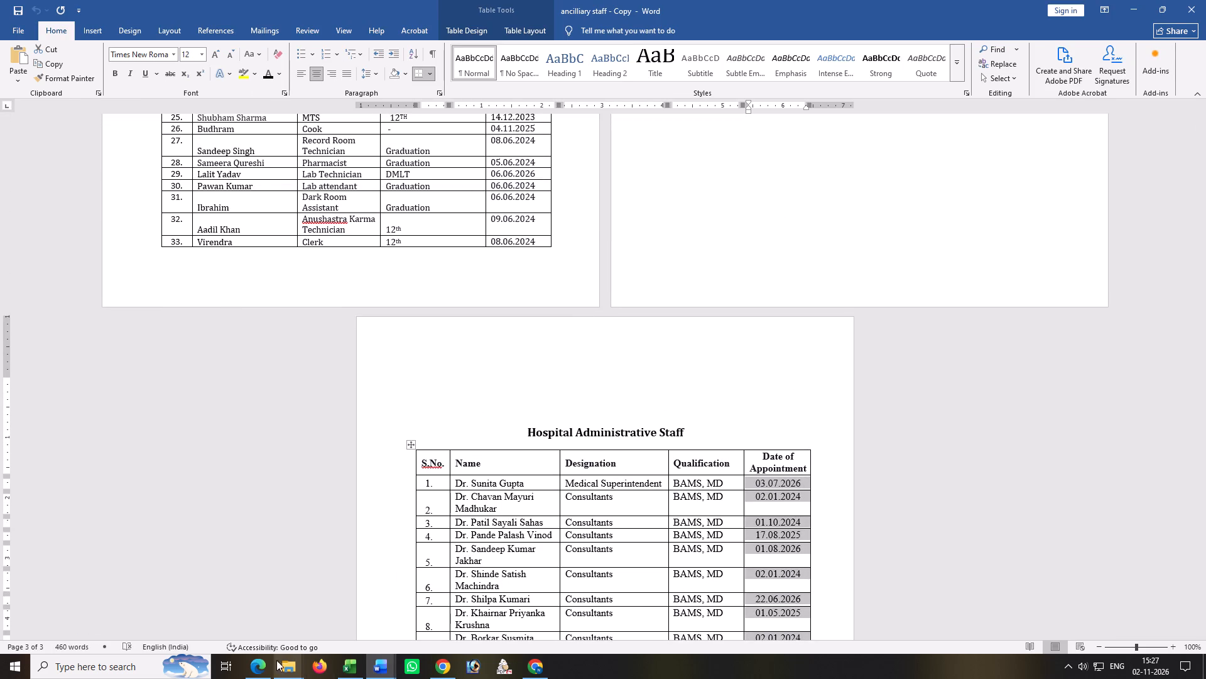
left_click(288, 668)
left_click(473, 612)
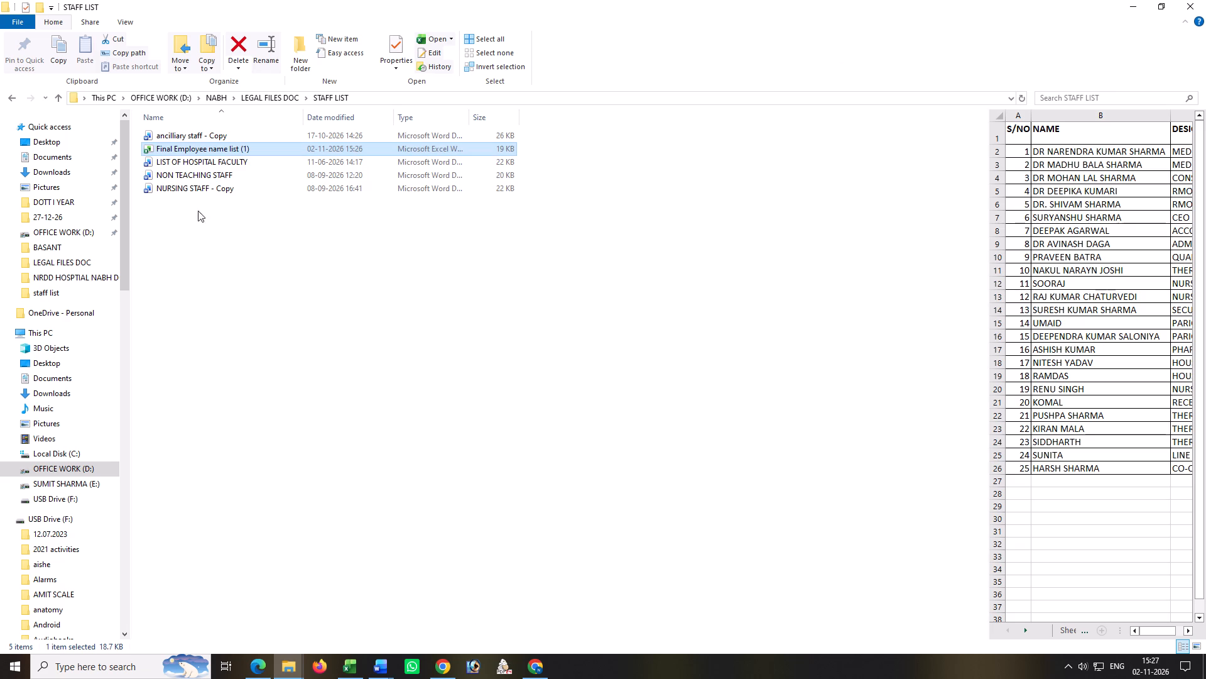
double_click(185, 164)
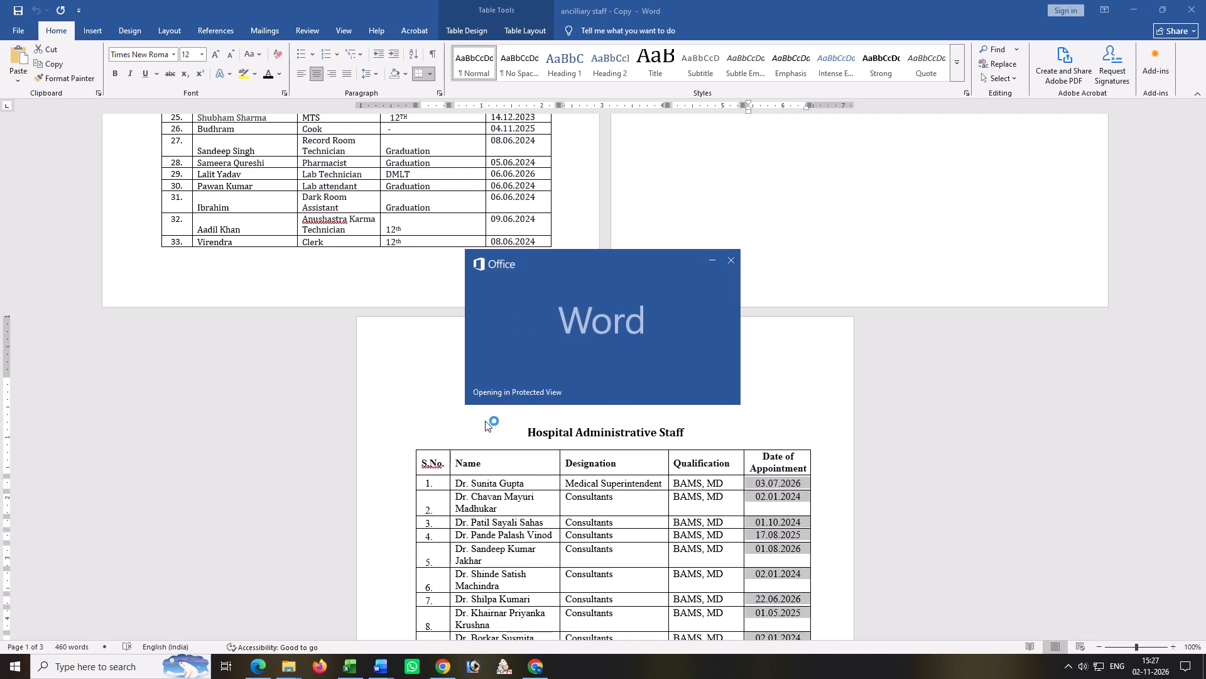
scroll(576, 369, "down", 6)
left_click(499, 48)
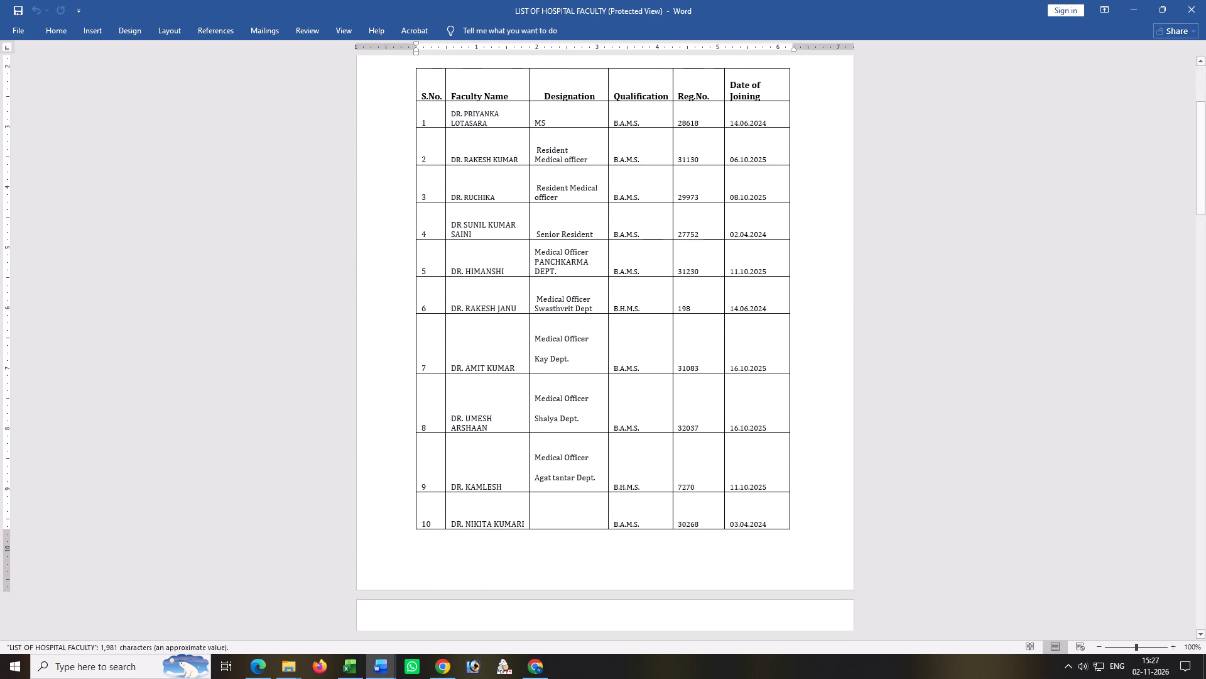
scroll(512, 365, "down", 20)
scroll(512, 365, "down", 19)
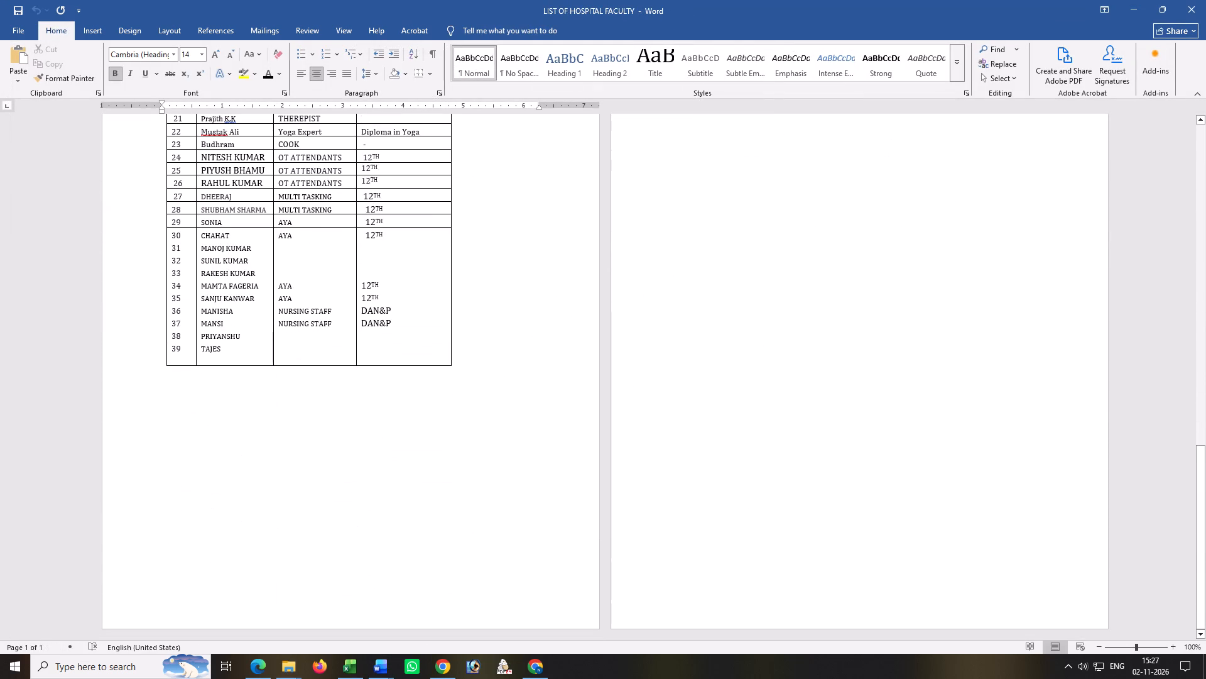
scroll(722, 466, "down", 4)
left_click(1202, 0)
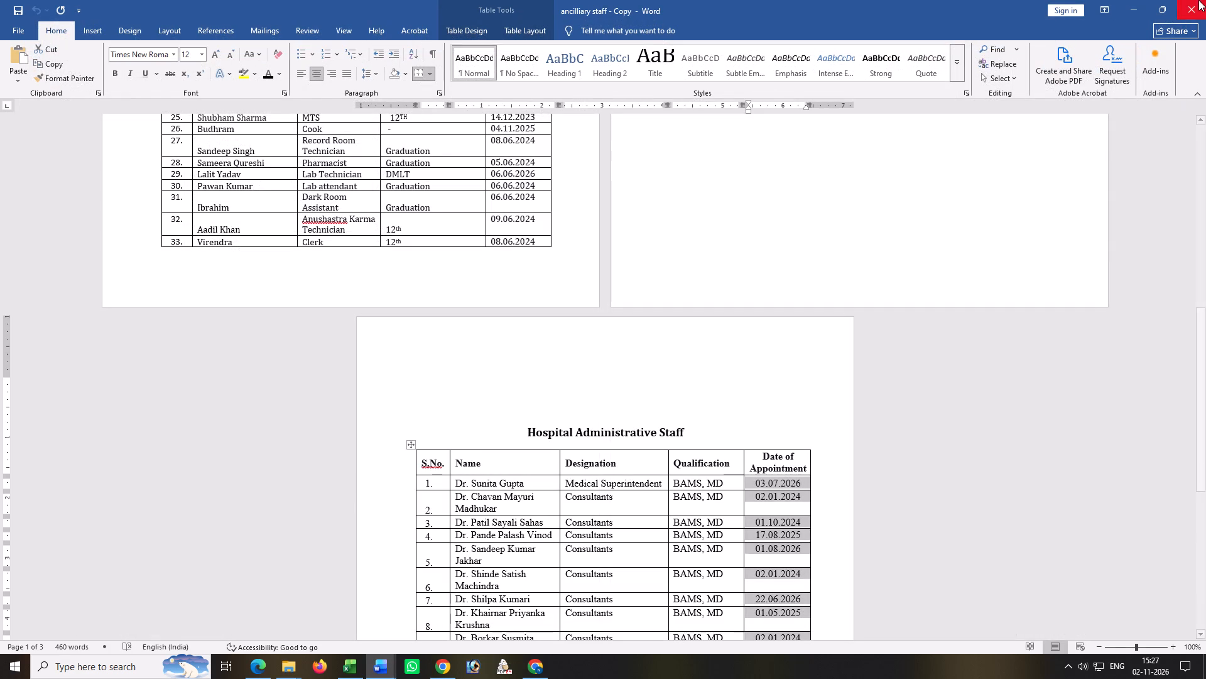
Close the ancilliary staff document and delete the LIST OF HOSPITAL FACULTY file from the STAFF LIST folder.
left_click(1198, 0)
key("Delete")
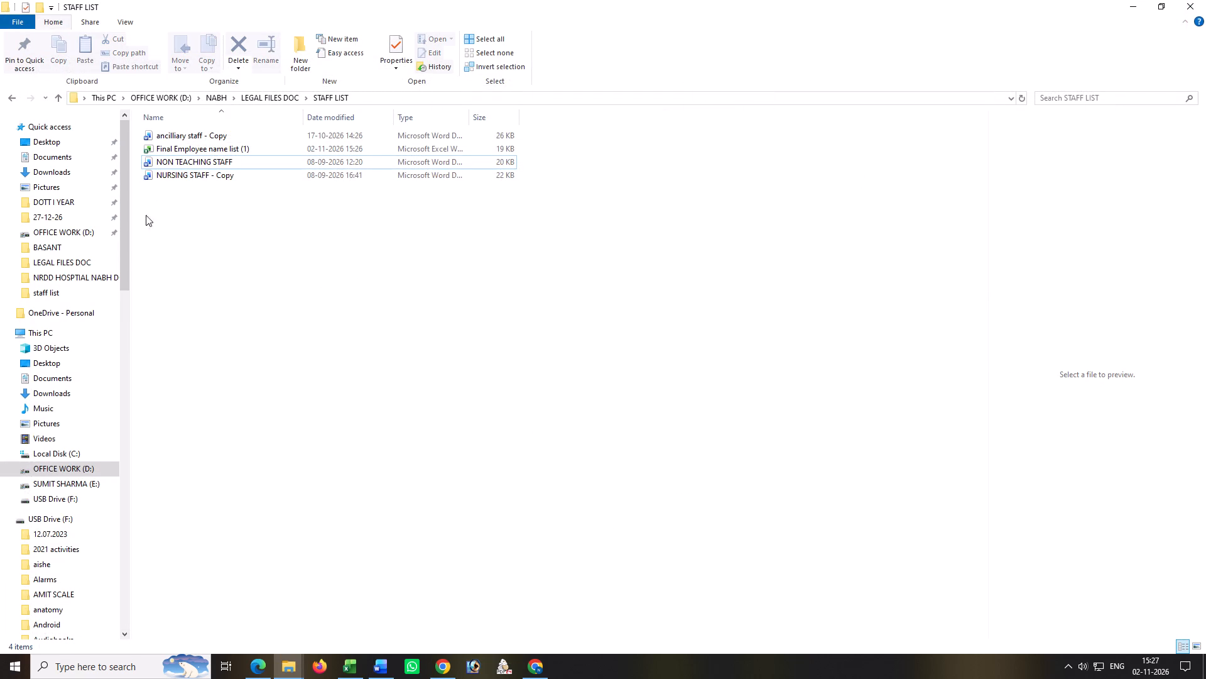
Look over the files in the NABH folder and switch back to the STAFF LIST folder.
left_click(294, 668)
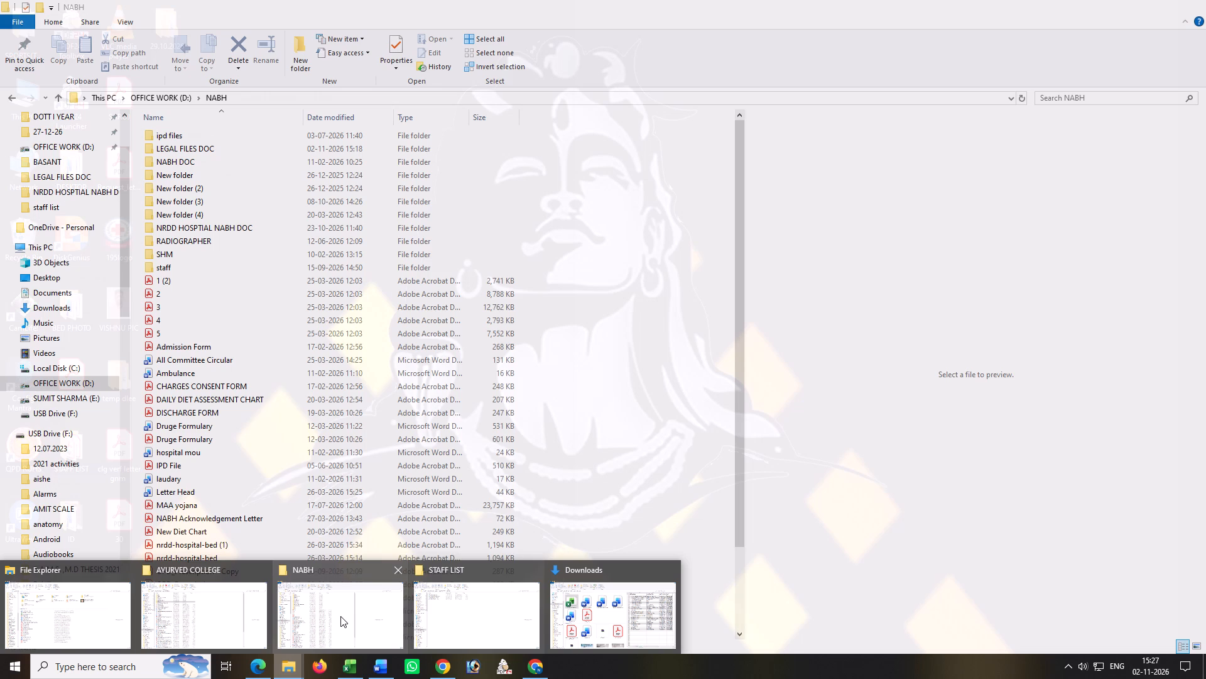
left_click(340, 616)
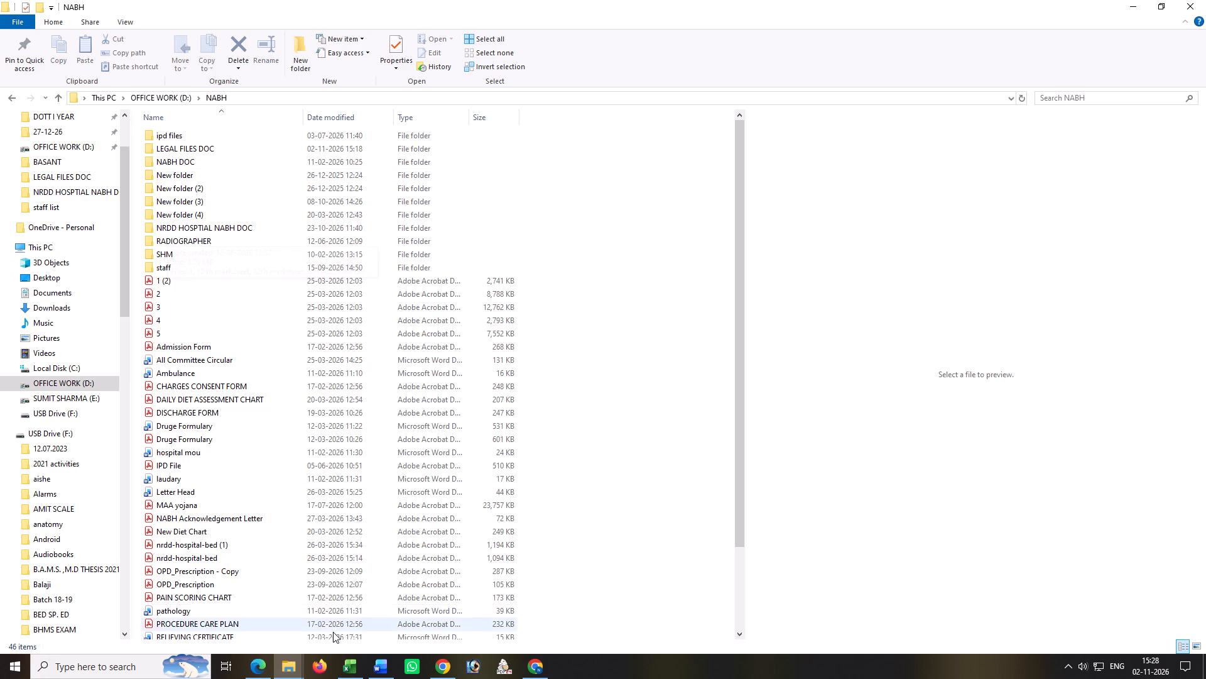
left_click(297, 663)
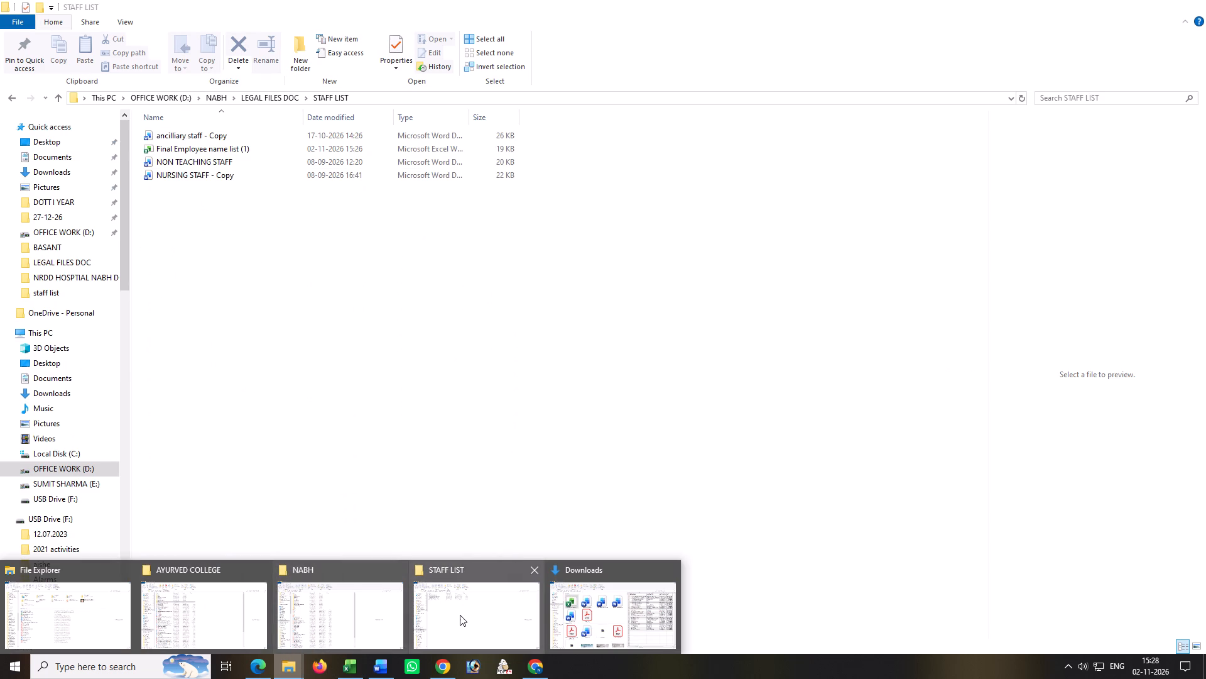
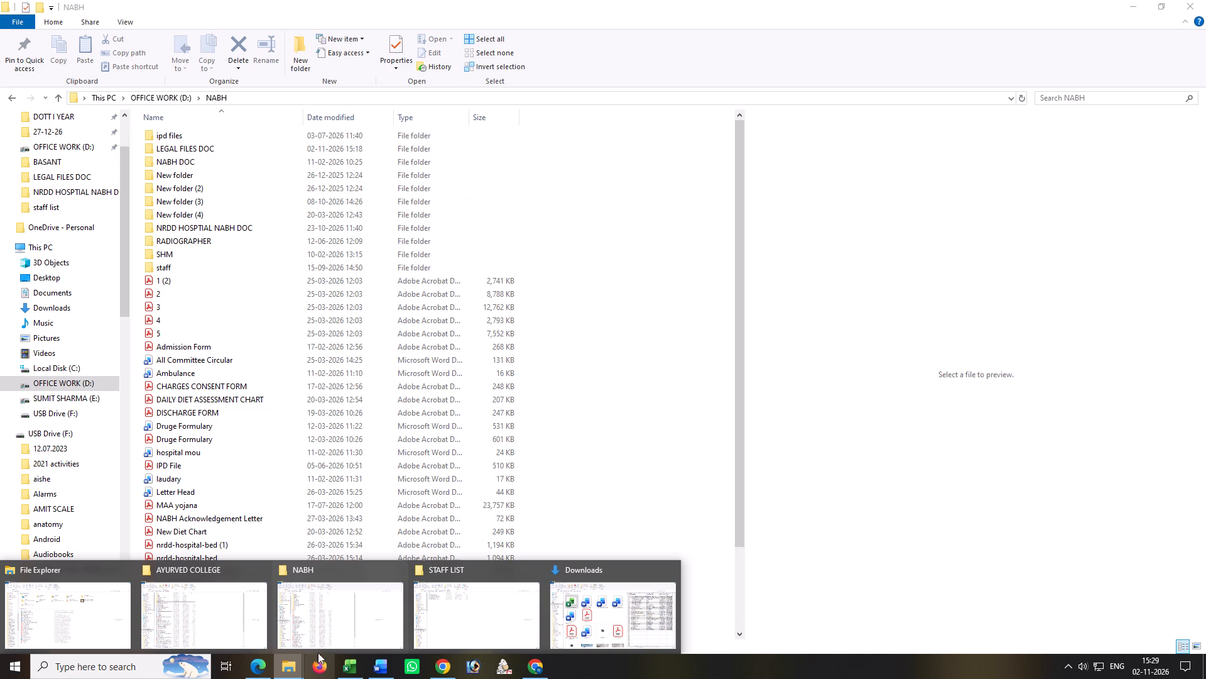
Examine the nursing staff and hospital faculty documents in the AYURVED COLLEGE staff list folder for current staff tables.
left_click(194, 617)
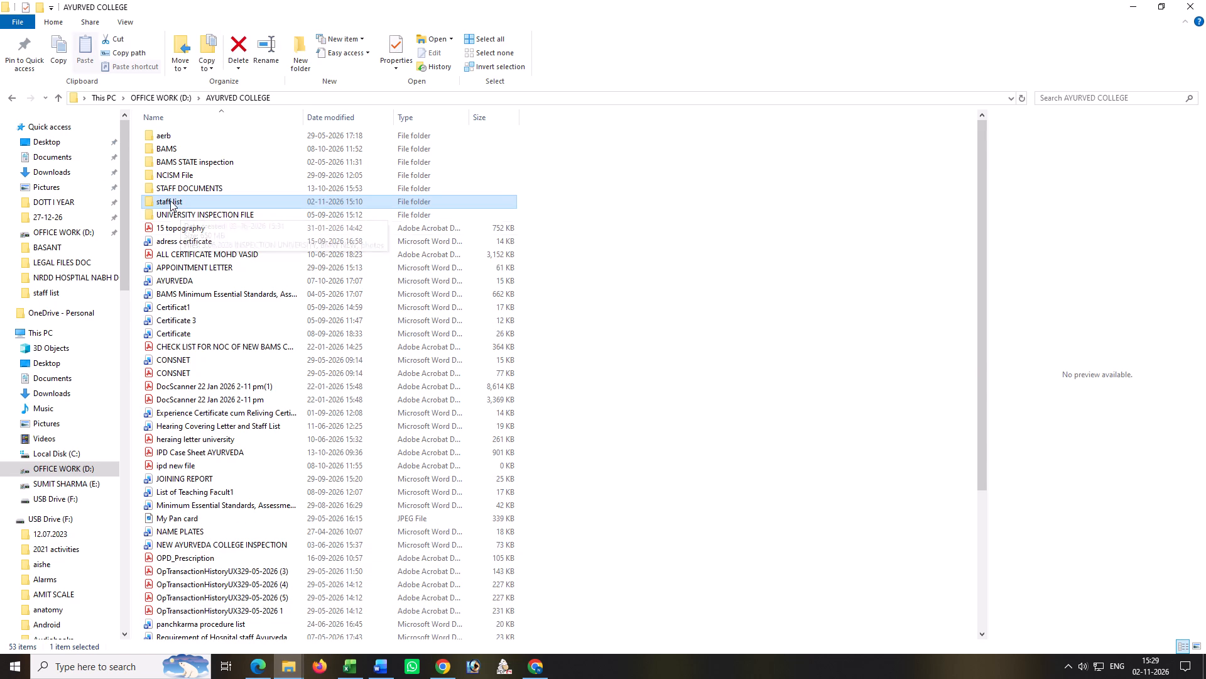
double_click(170, 201)
left_click(174, 239)
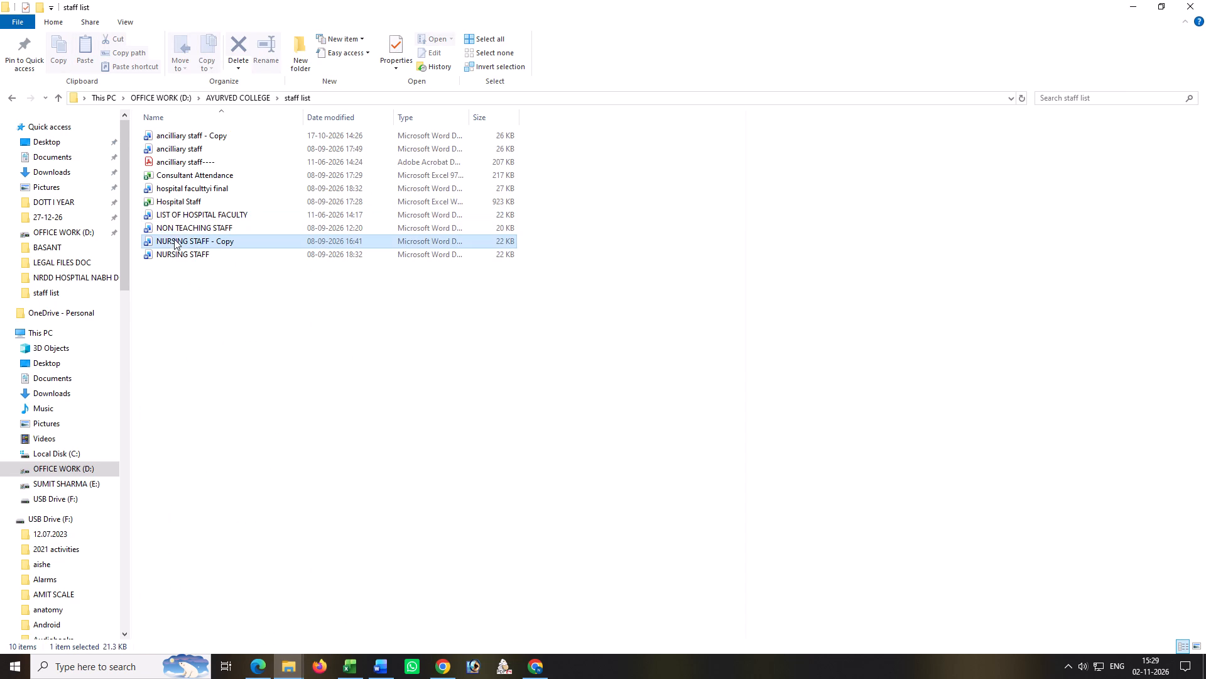
scroll(874, 386, "down", 14)
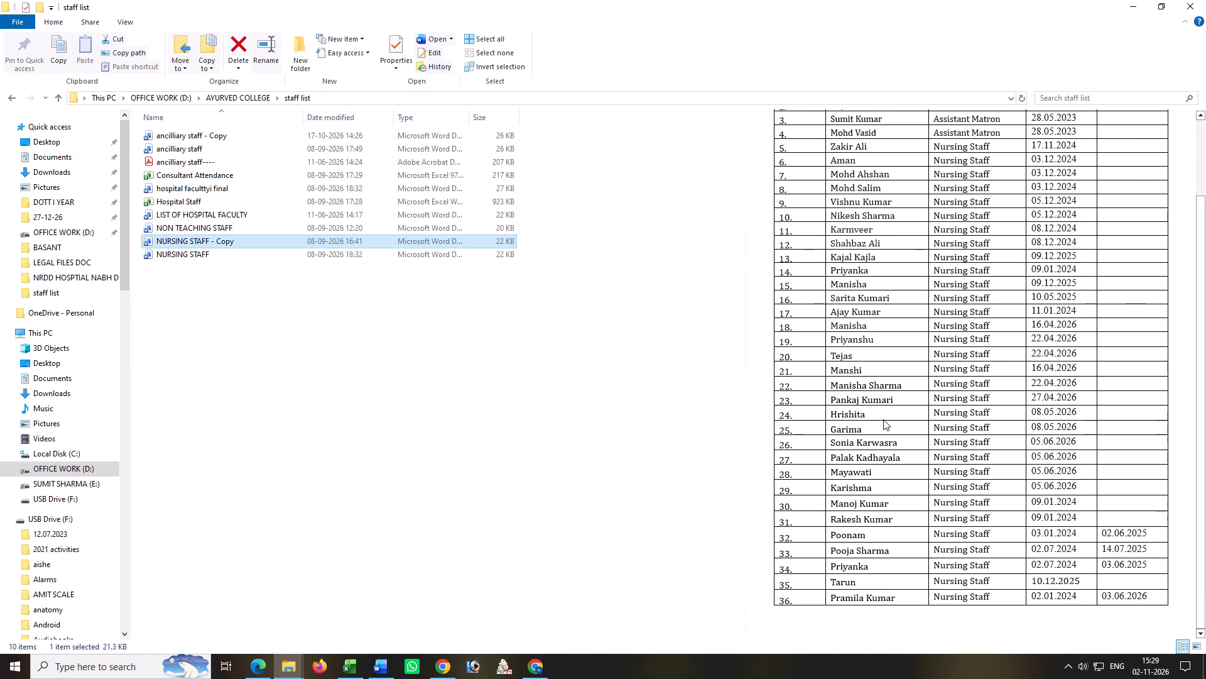
scroll(883, 419, "down", 5)
left_click(179, 253)
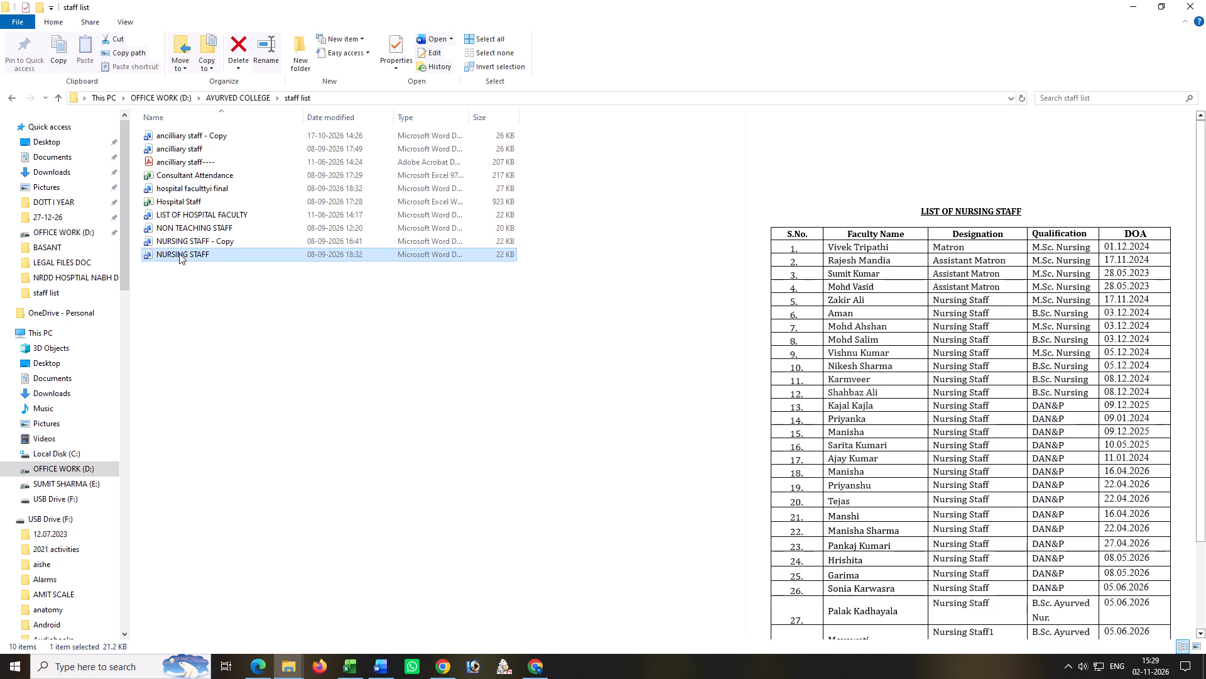
left_click(182, 214)
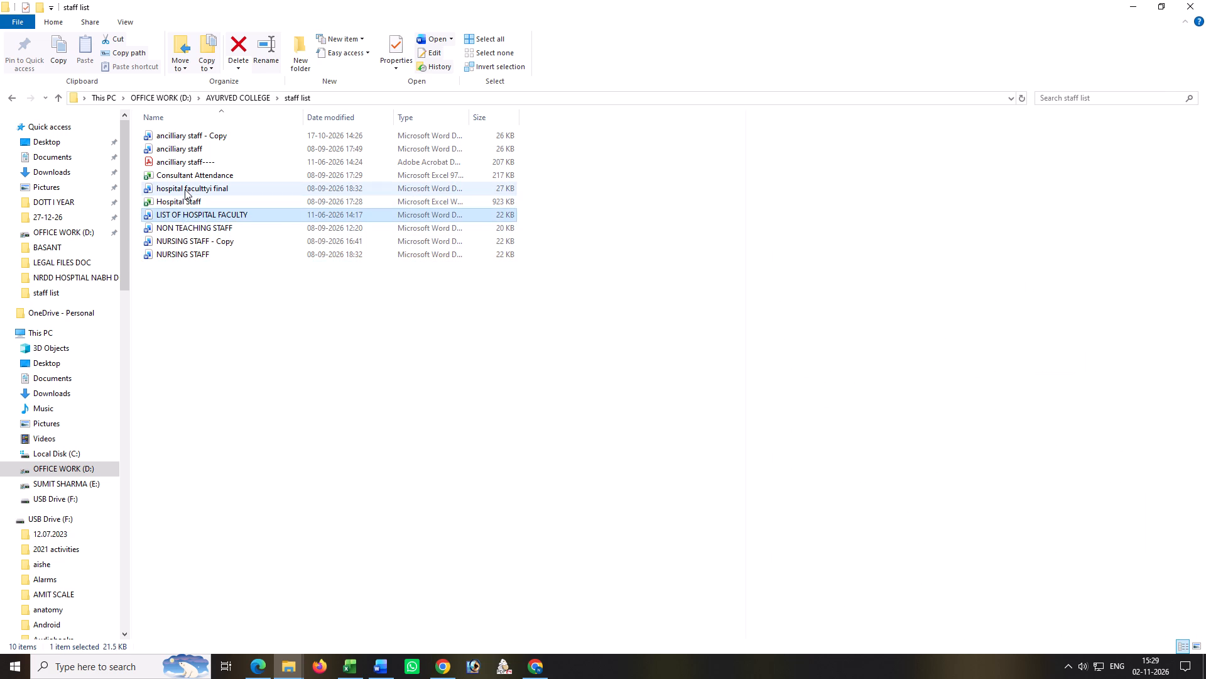
left_click(185, 189)
scroll(1035, 390, "down", 20)
scroll(1035, 390, "down", 4)
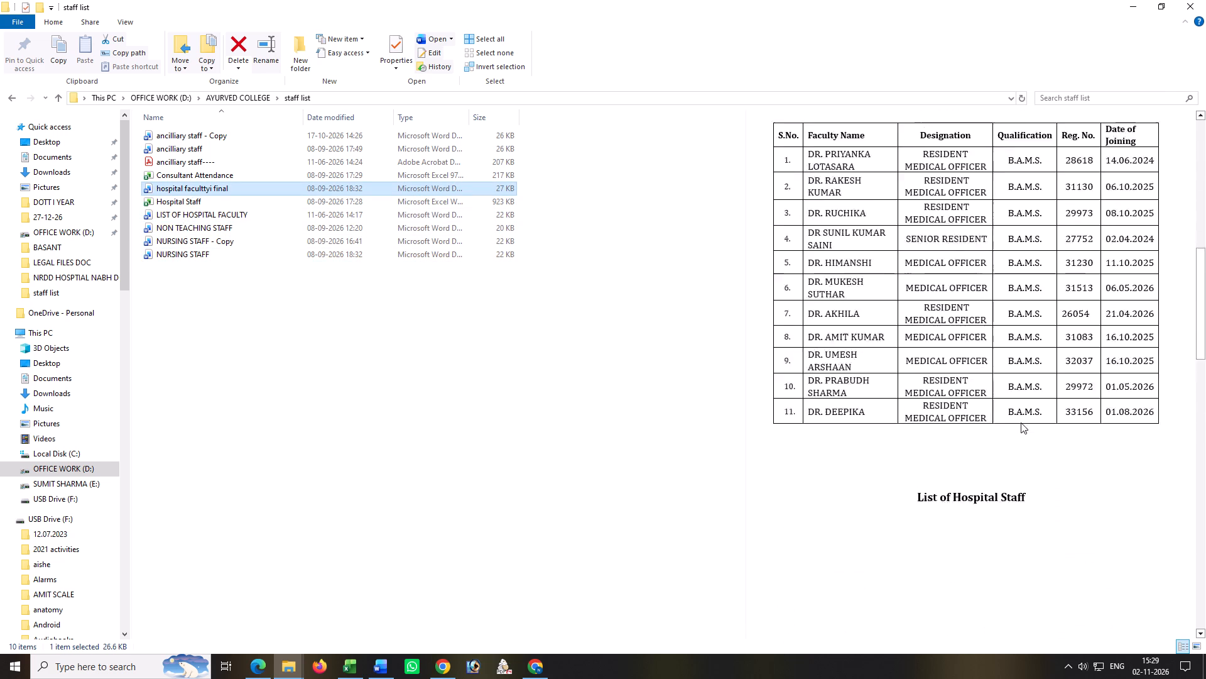
scroll(1021, 422, "down", 20)
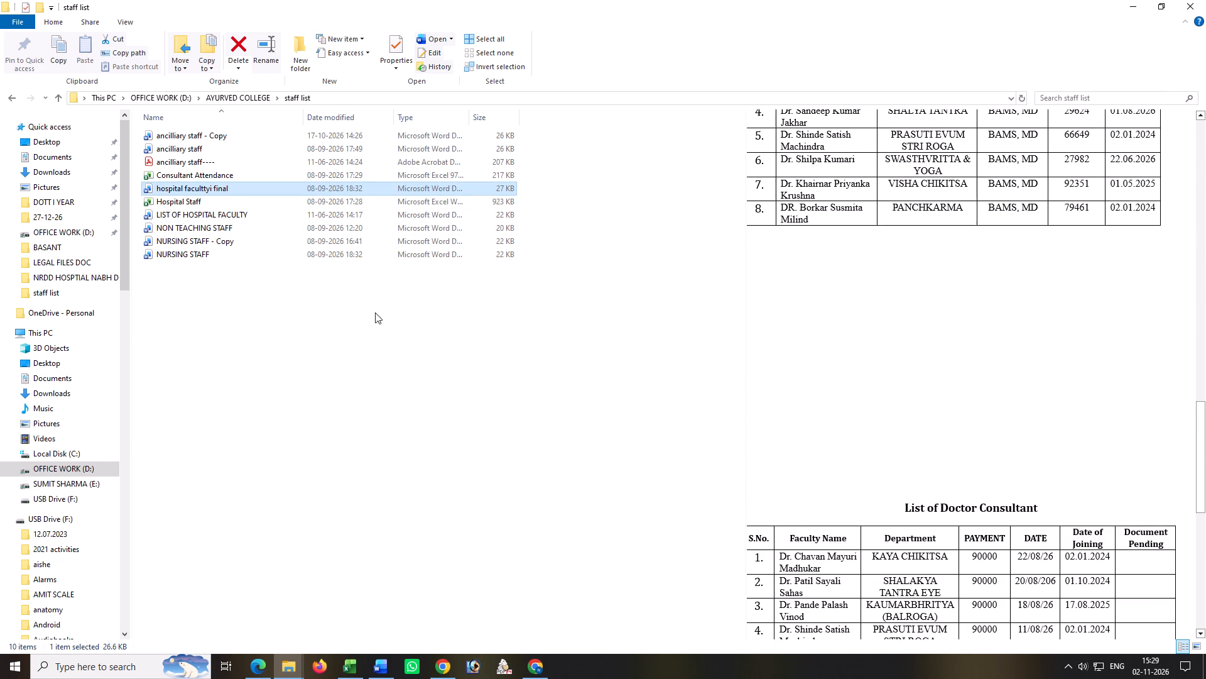
scroll(847, 580, "down", 15)
scroll(801, 497, "down", 10)
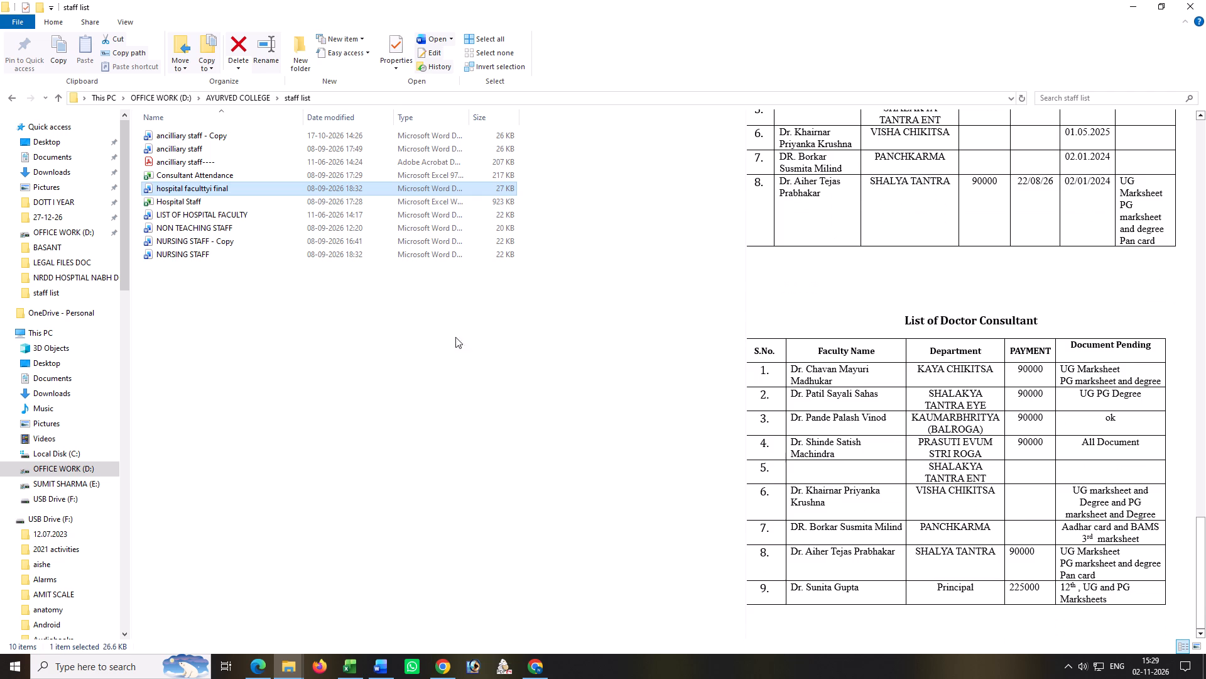
Open hospital faculttyi final for a brief check, and close both it and the LIST OF HOSPITAL FACULTY document.
double_click(178, 187)
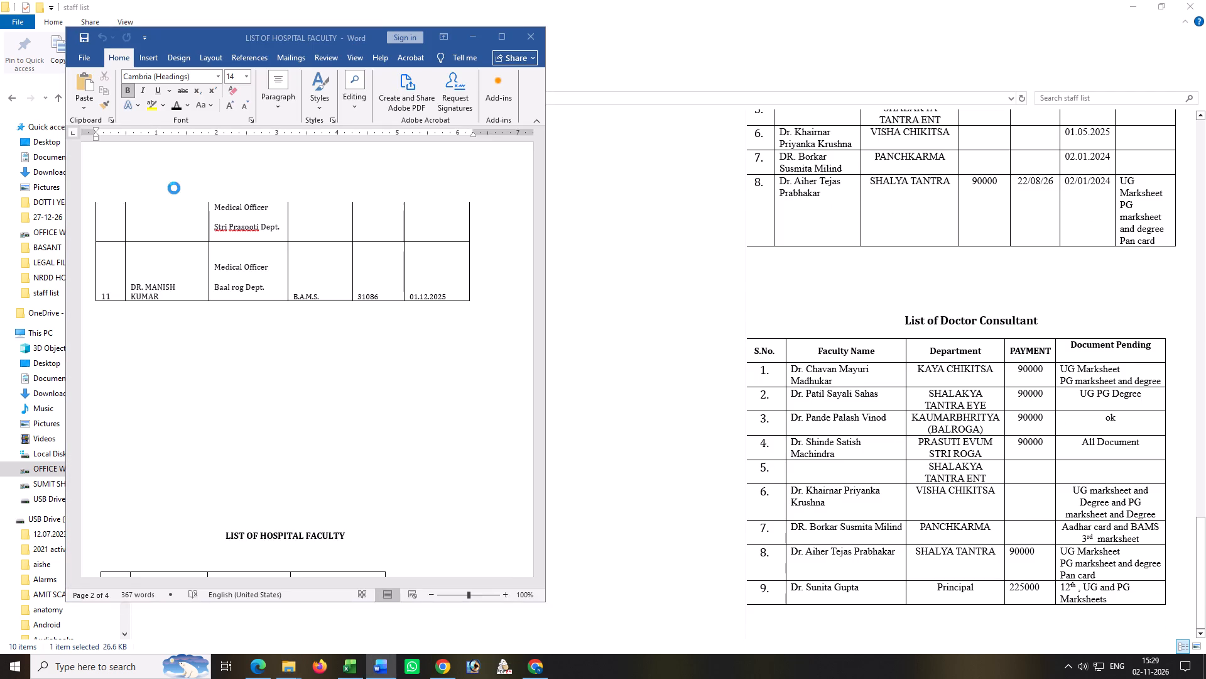
left_click(546, 50)
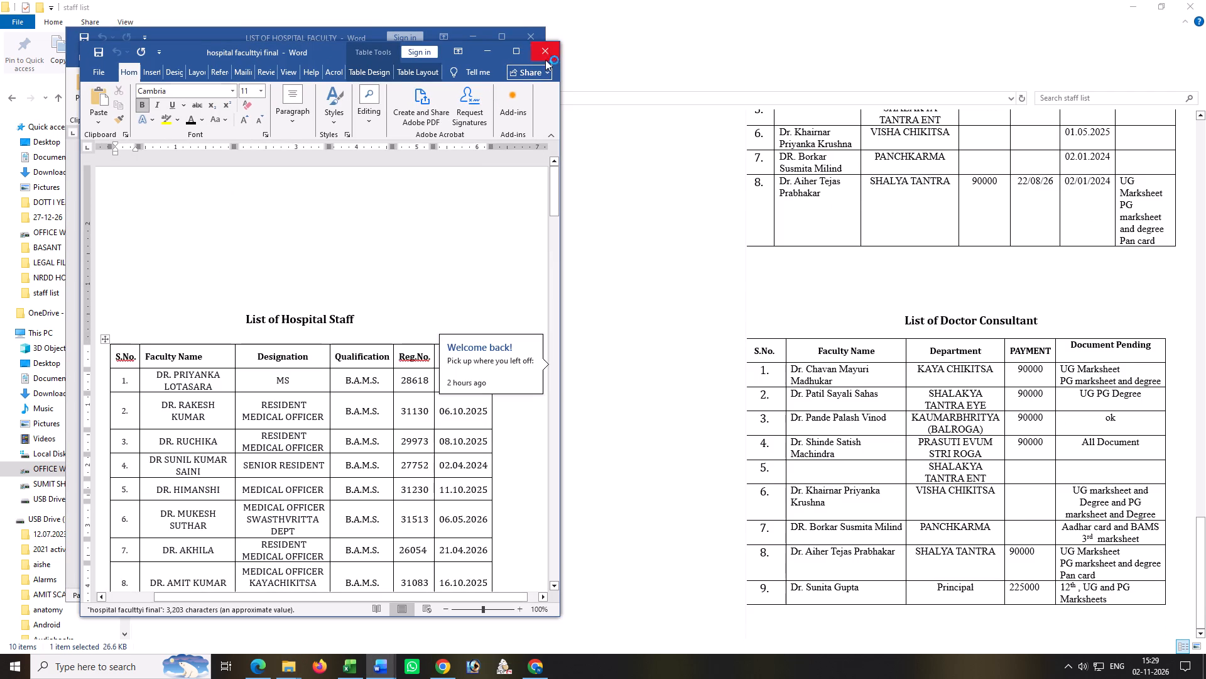
left_click(553, 53)
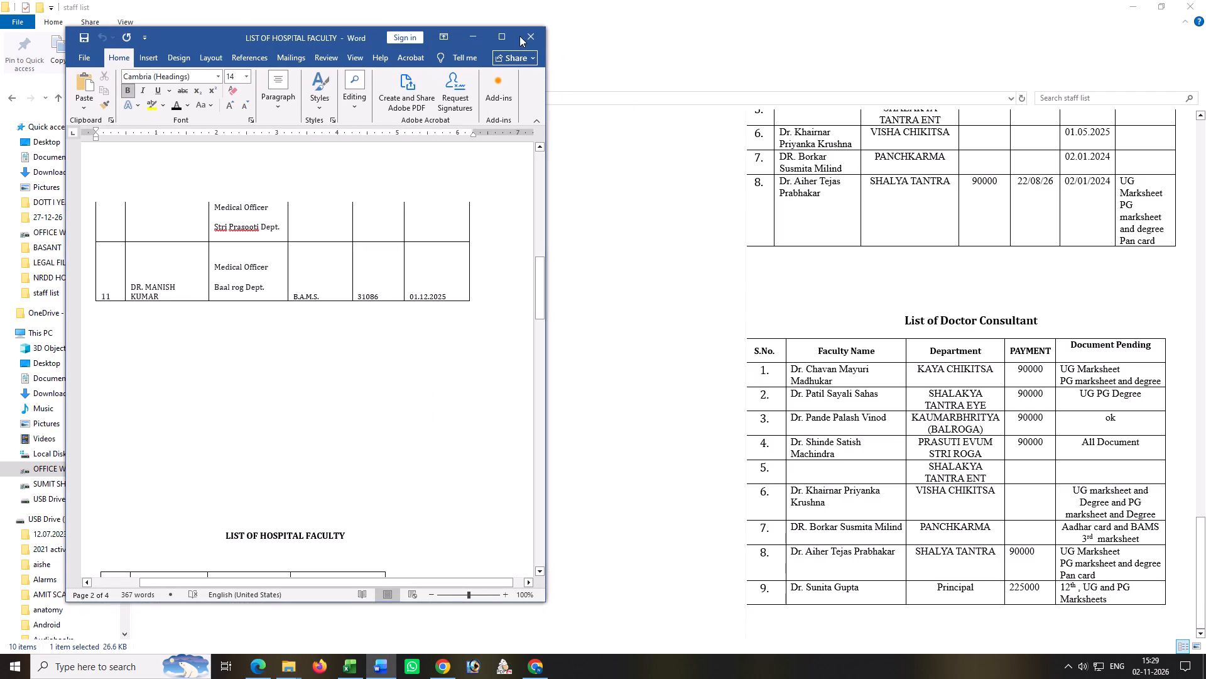
scroll(342, 524, "down", 20)
scroll(342, 524, "down", 5)
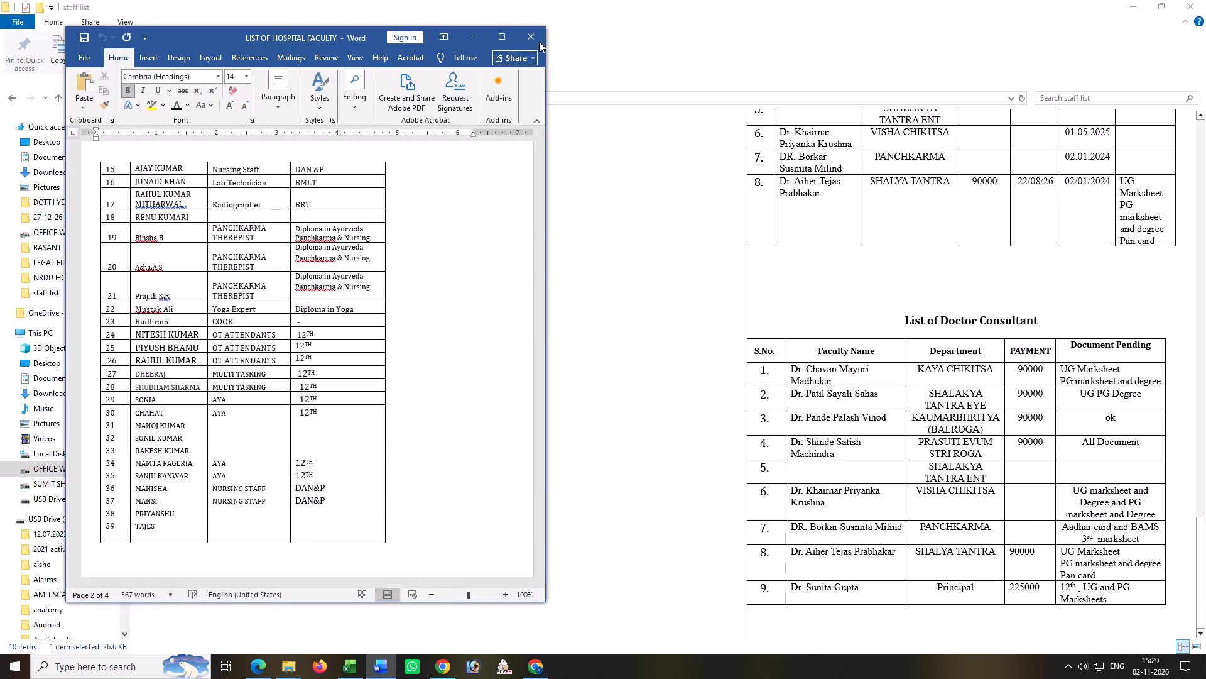
left_click(536, 35)
Copy the hospital faculttyi final document into the STAFF LIST folder under LEGAL FILES DOC.
key("ctrl+c")
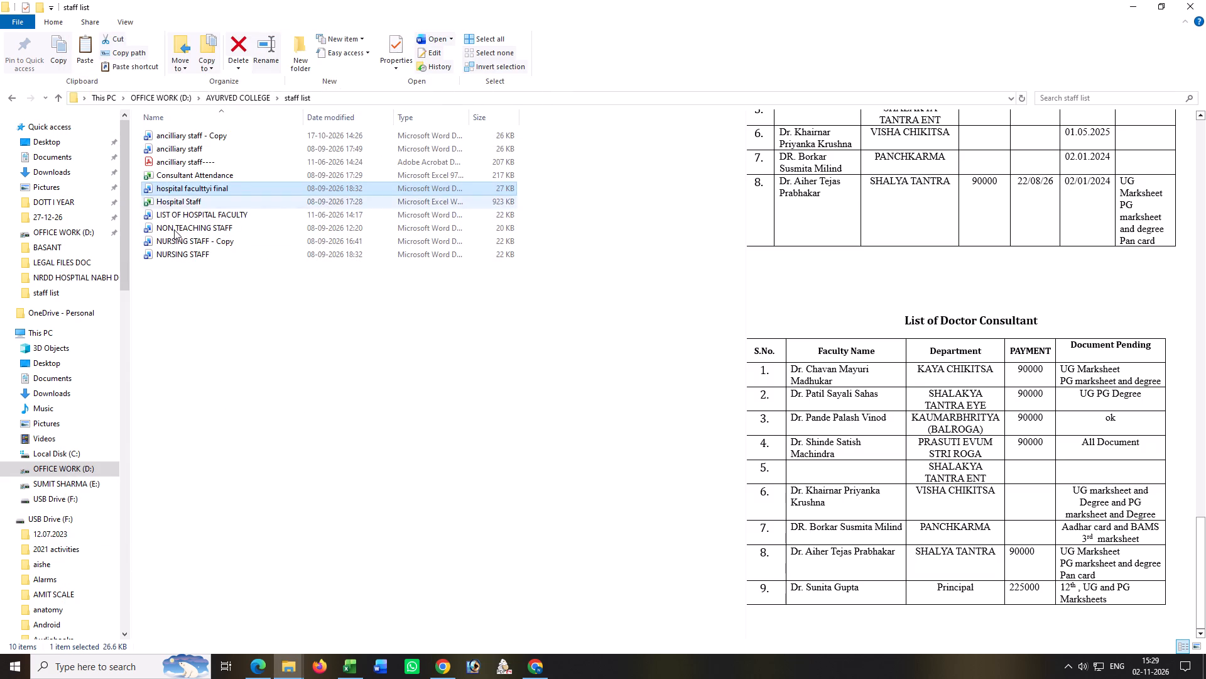
left_click(288, 665)
left_click(470, 627)
left_click(285, 289)
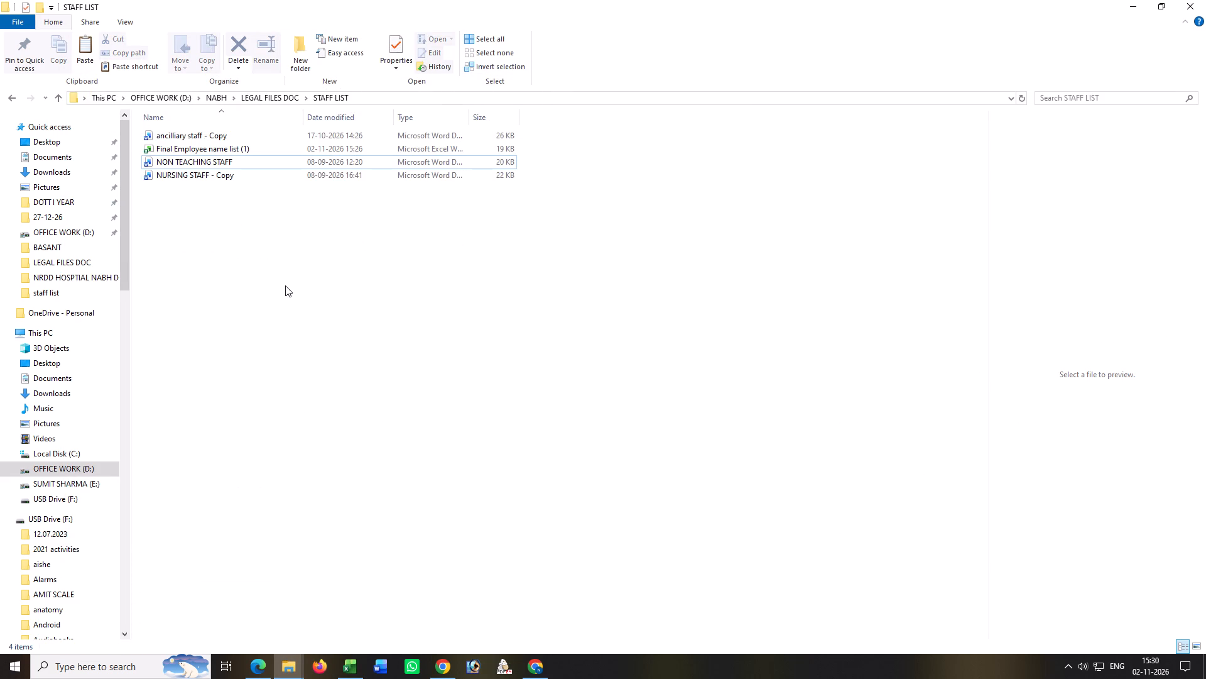
key("ctrl+v")
Open the hospital faculttyi final copy in the STAFF LIST folder and examine its hospital staff and doctor consultant tables.
double_click(161, 163)
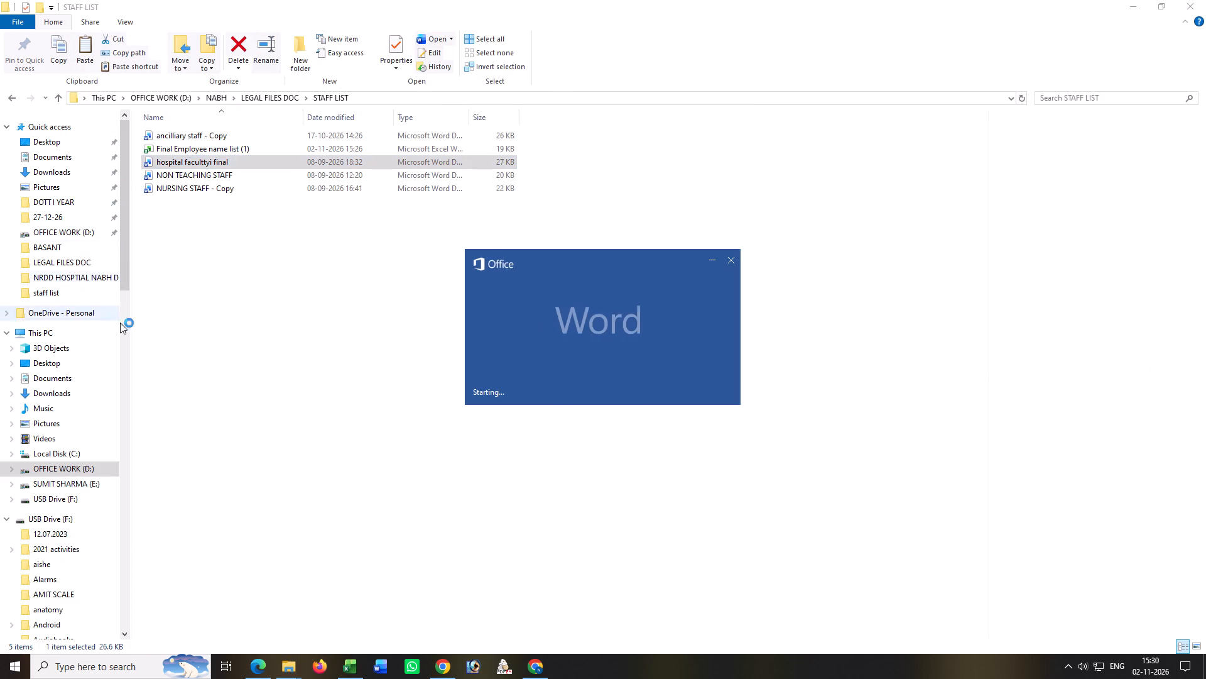
left_click(504, 35)
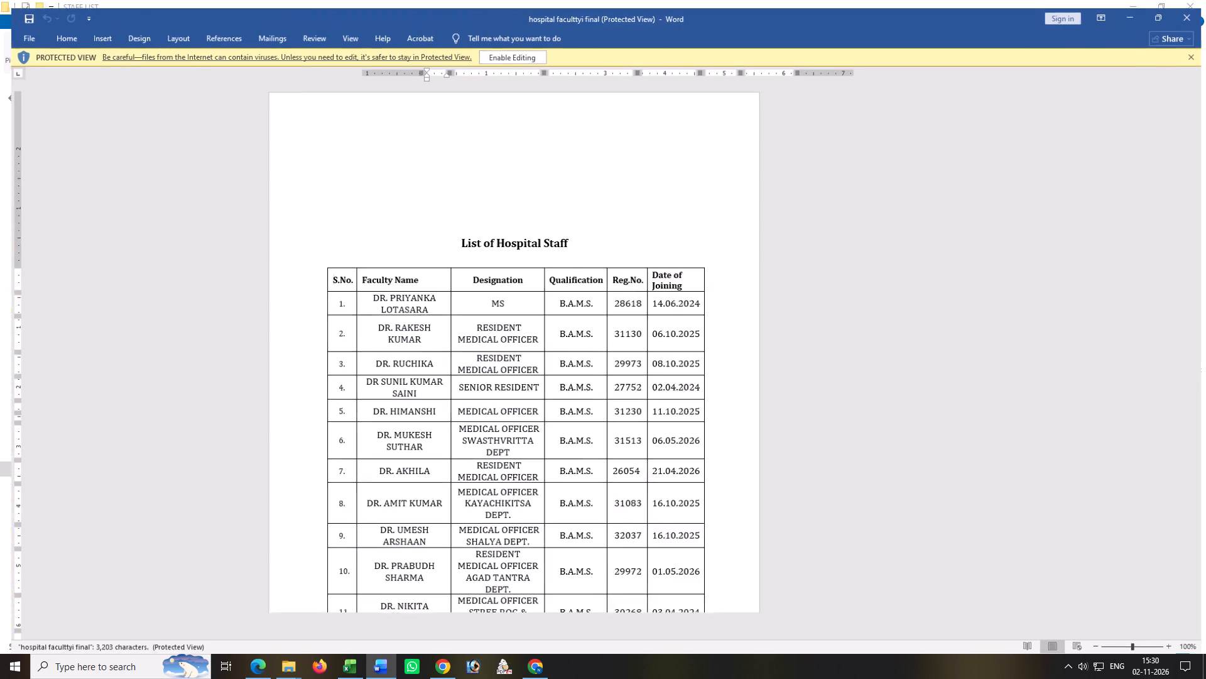
scroll(470, 400, "down", 20)
scroll(470, 400, "down", 10)
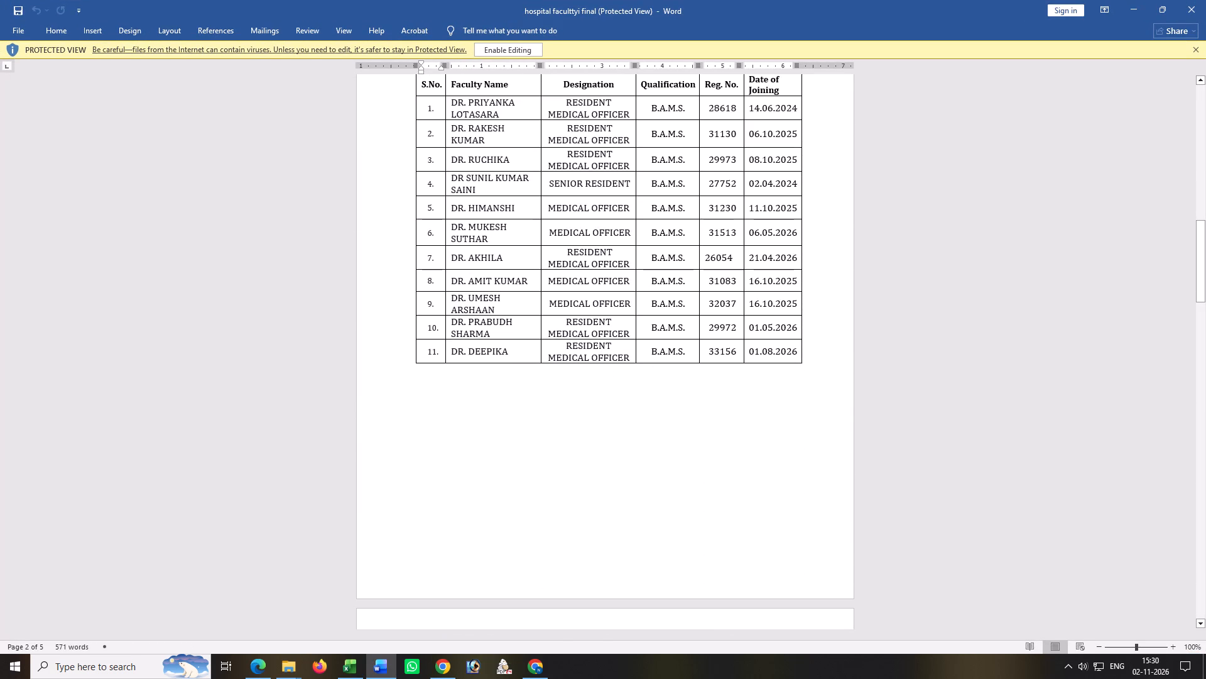
scroll(489, 362, "down", 10)
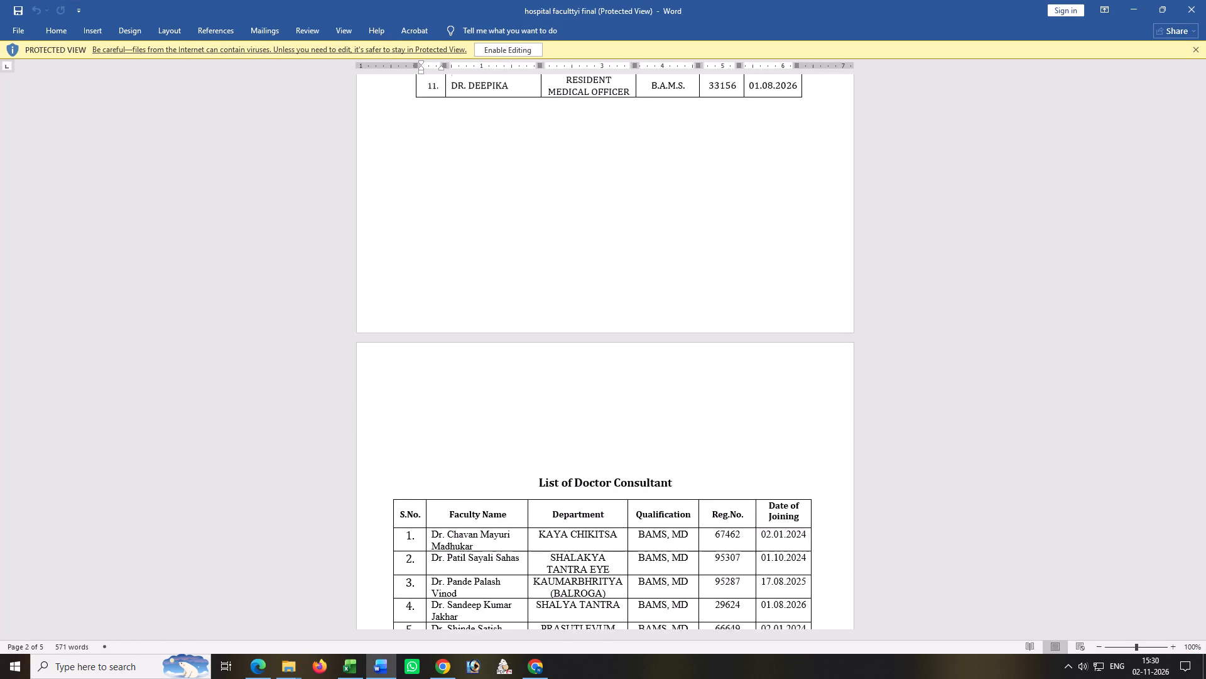
scroll(492, 377, "down", 6)
scroll(494, 383, "down", 19)
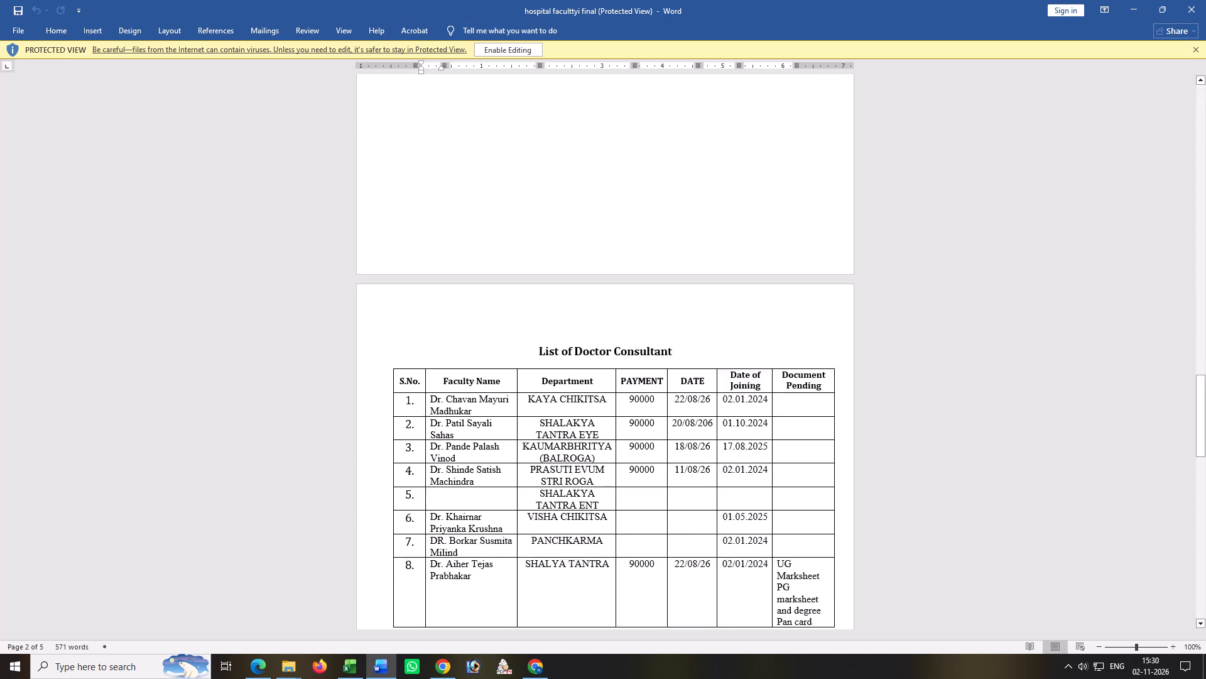
scroll(501, 387, "down", 10)
scroll(505, 385, "up", 13)
left_click_drag(1205, 412, 1202, 251)
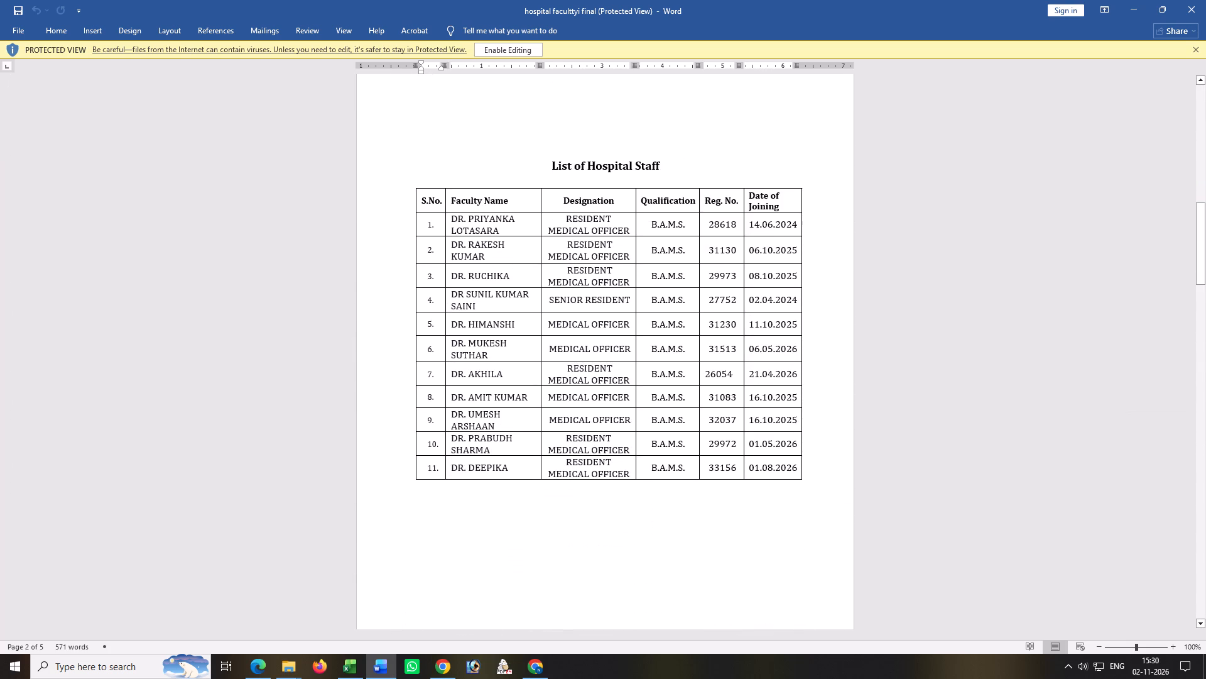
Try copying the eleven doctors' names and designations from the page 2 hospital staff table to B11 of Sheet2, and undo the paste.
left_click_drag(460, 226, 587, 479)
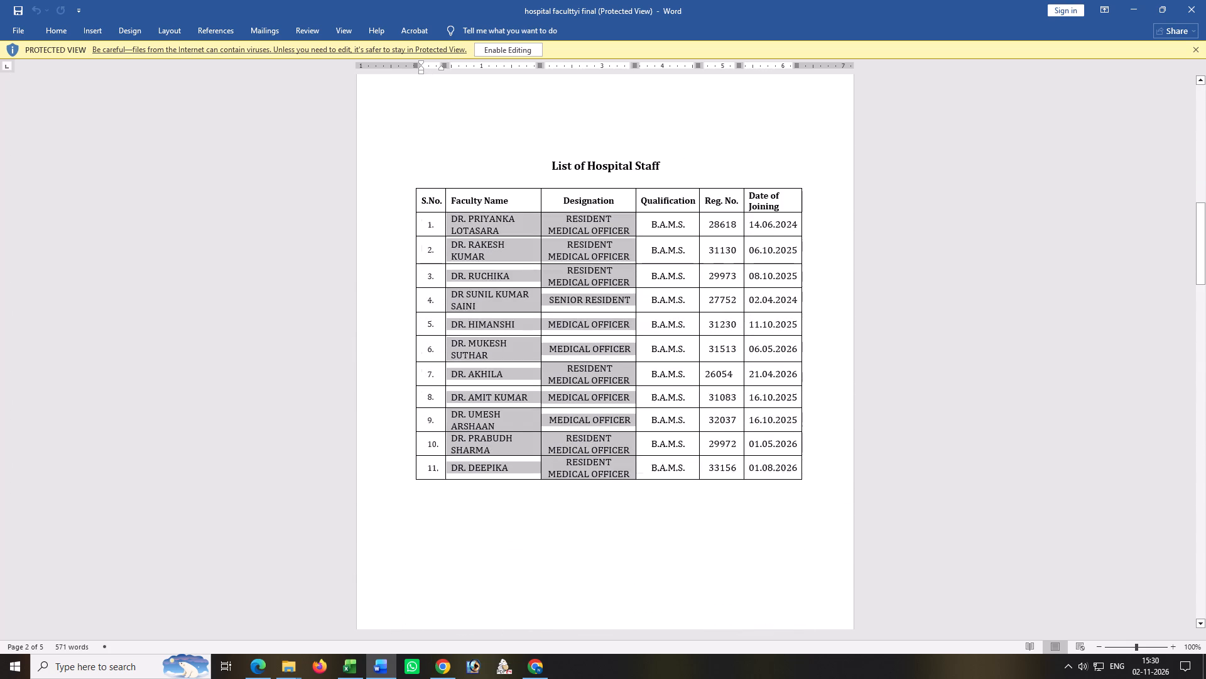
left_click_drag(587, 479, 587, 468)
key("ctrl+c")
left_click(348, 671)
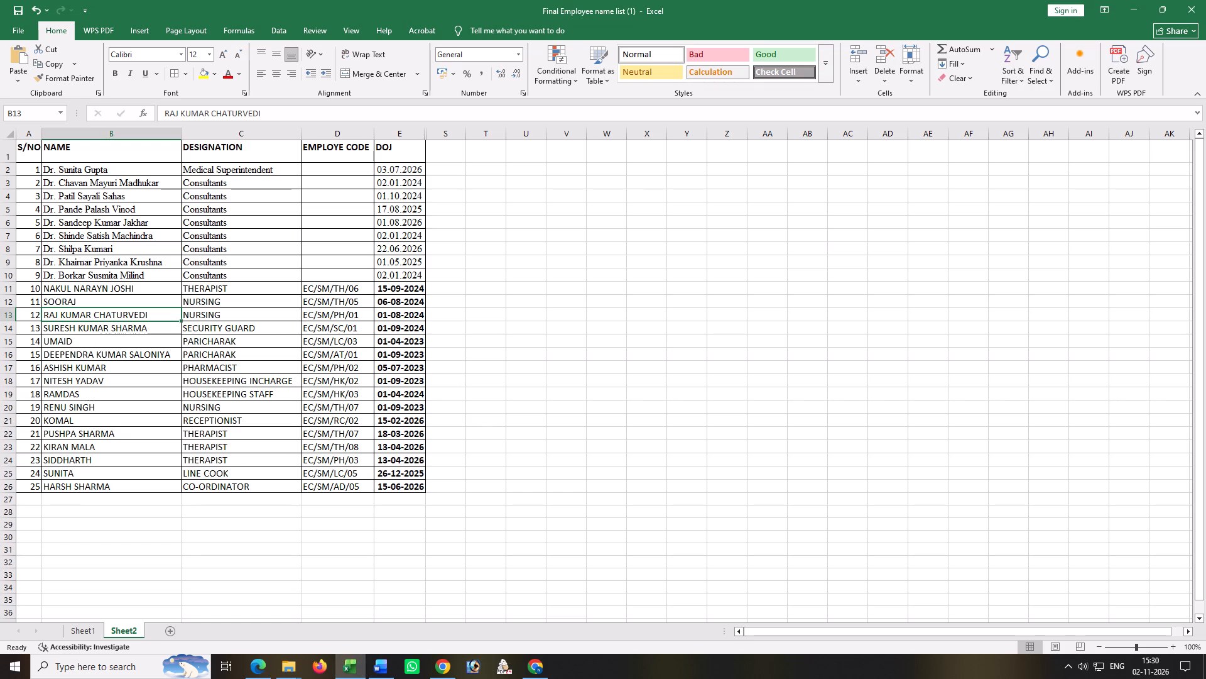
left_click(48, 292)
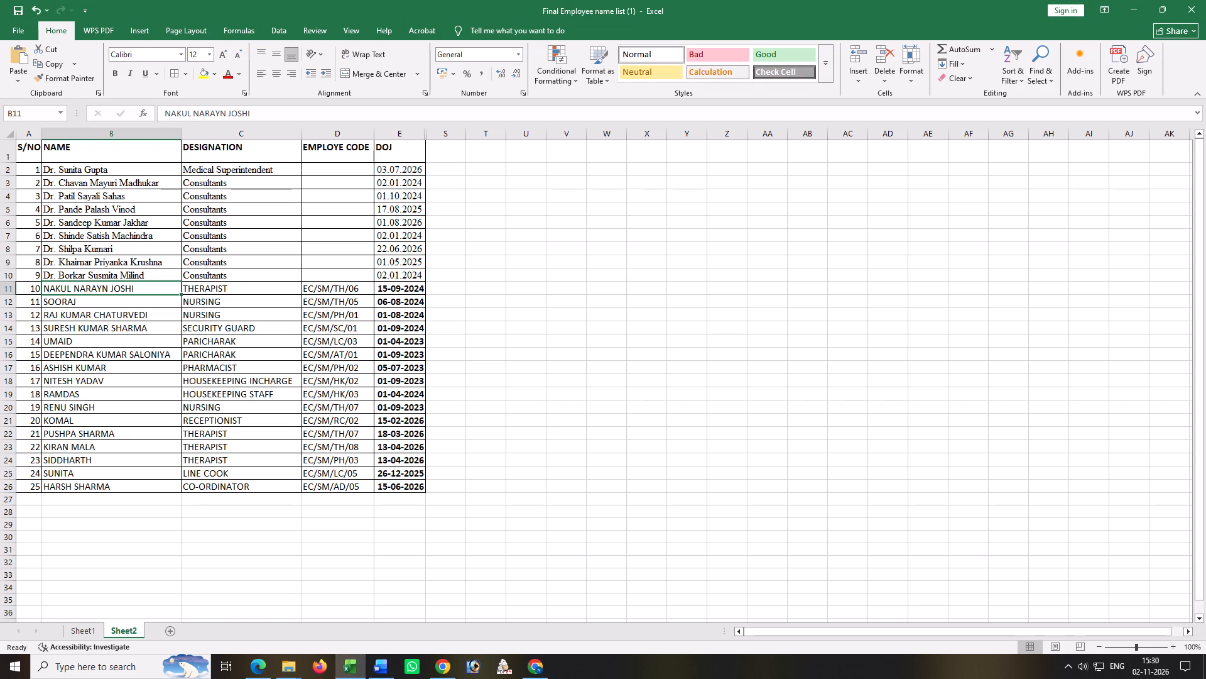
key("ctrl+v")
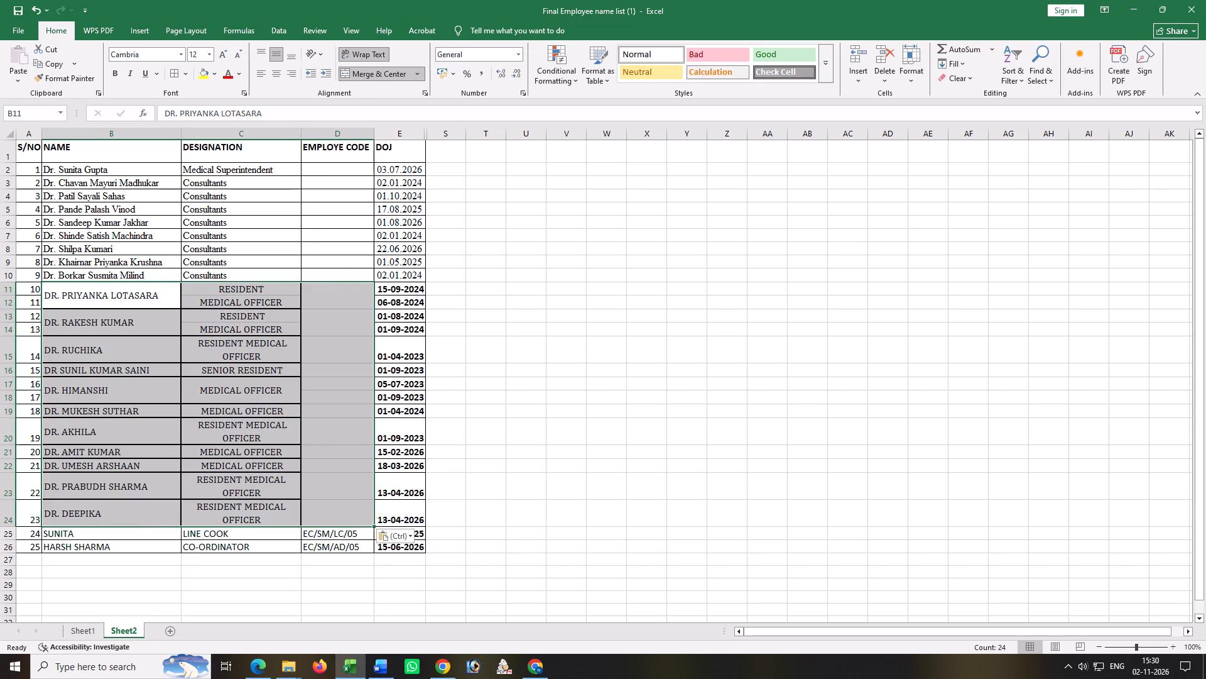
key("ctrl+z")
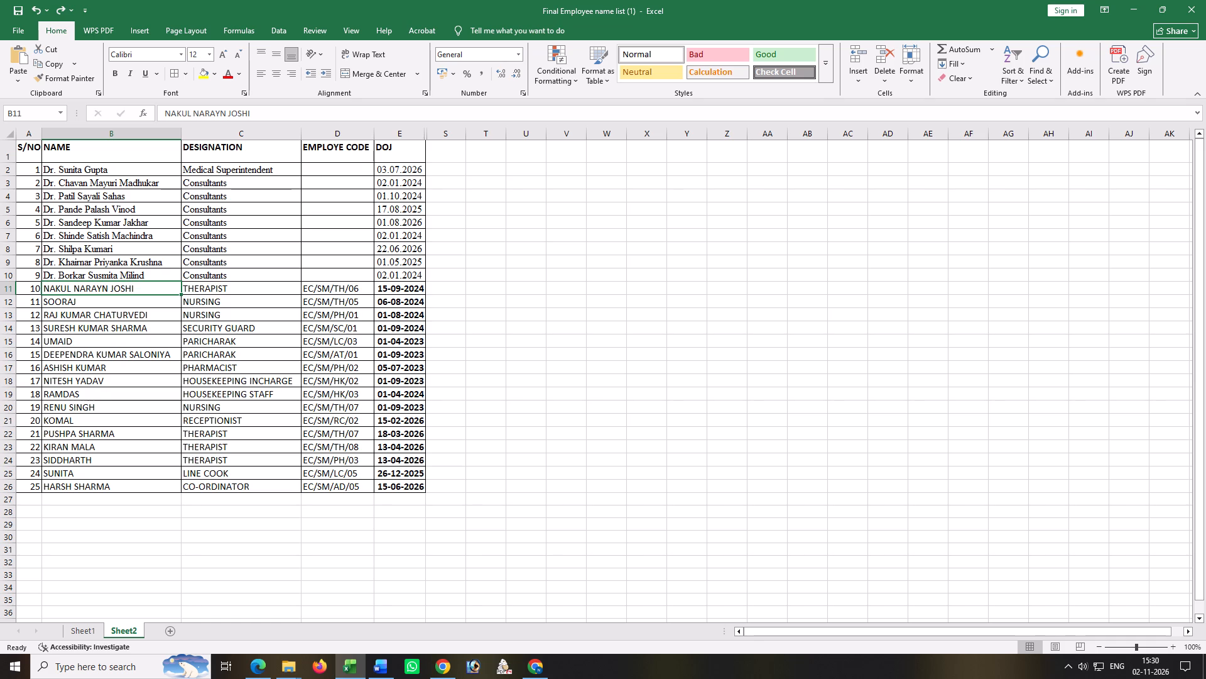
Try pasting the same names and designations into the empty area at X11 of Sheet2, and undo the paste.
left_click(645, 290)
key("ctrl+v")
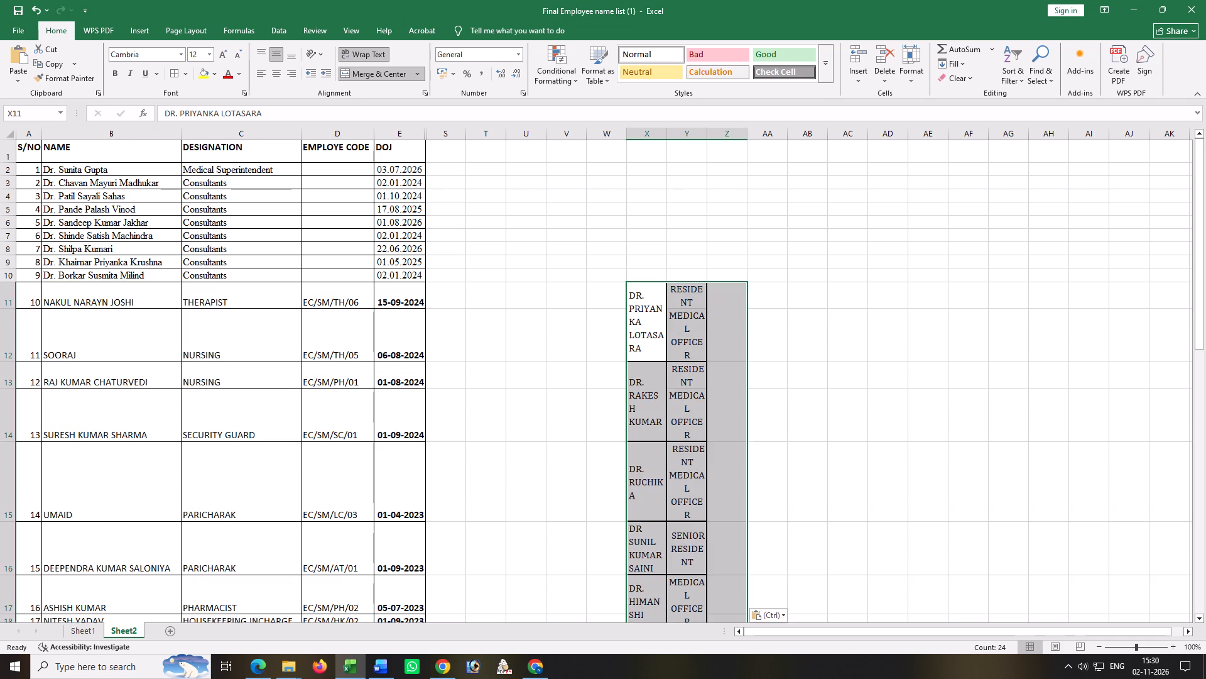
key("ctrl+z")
Switch back to the hospital faculttyi final document and enable editing.
left_click(372, 661)
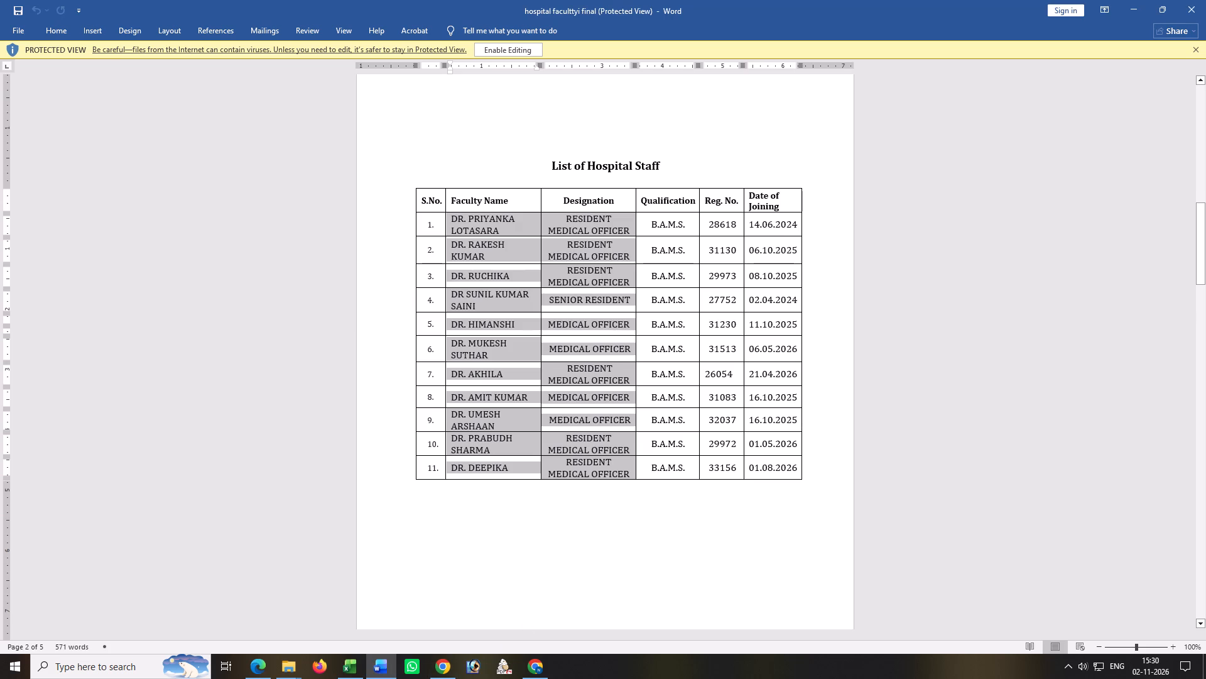
left_click(499, 278)
left_click(506, 41)
left_click(499, 47)
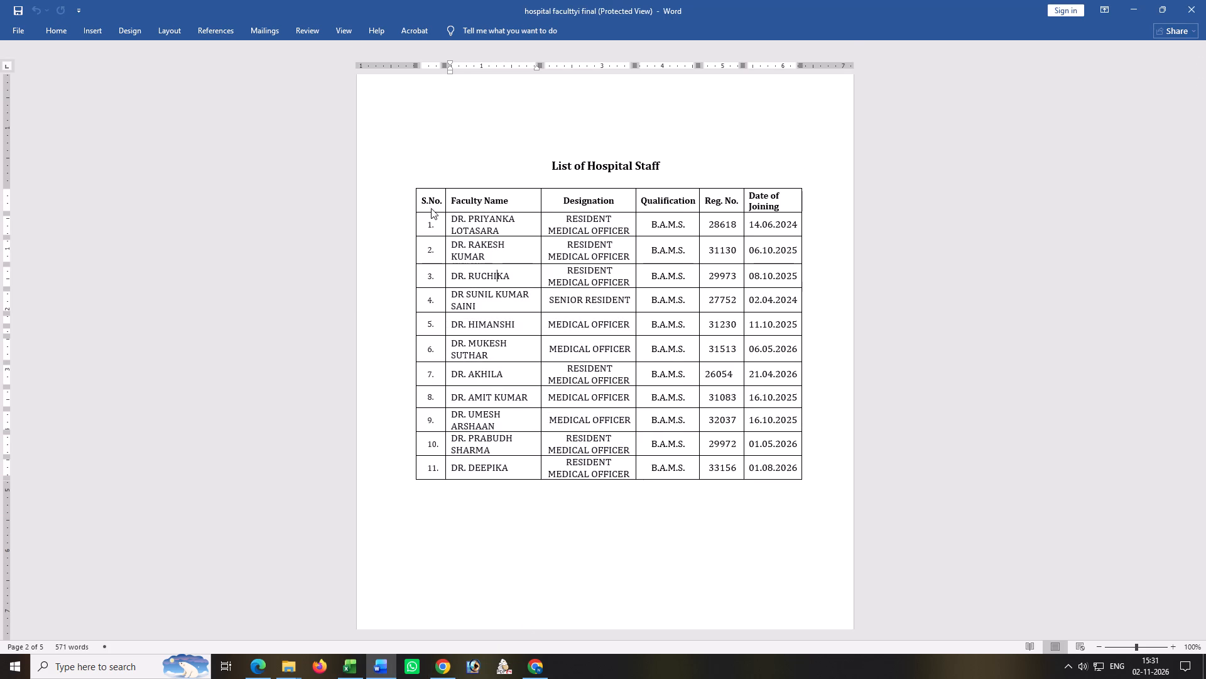
Copy the Faculty Name and Designation columns of the second List of Hospital Staff table to a new page at the document's end.
scroll(800, 417, "down", 4)
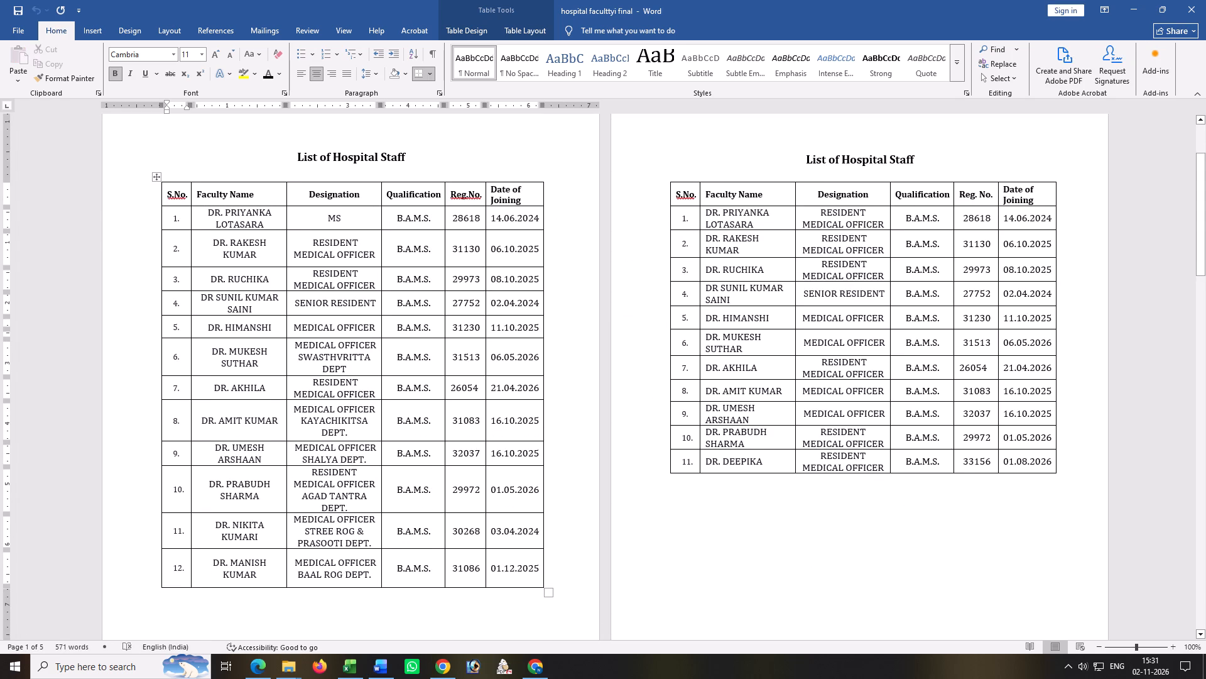
left_click_drag(717, 197, 823, 469)
key("ctrl+c")
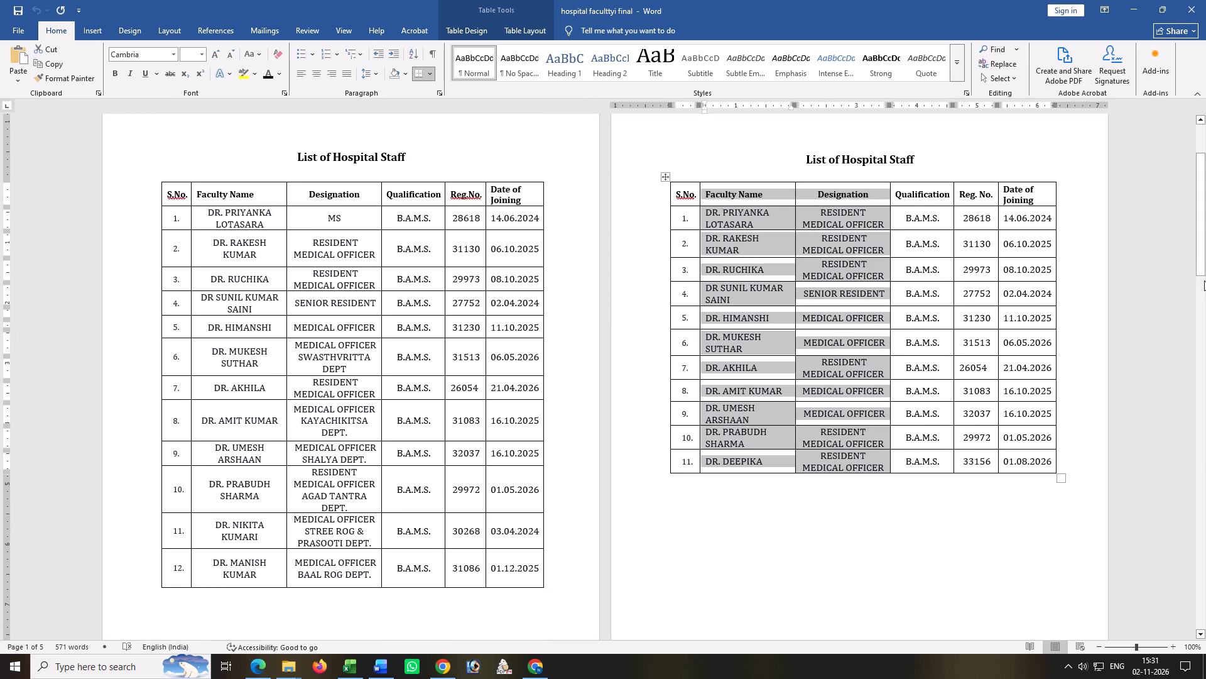
left_click_drag(1200, 221, 1189, 573)
left_click(724, 490)
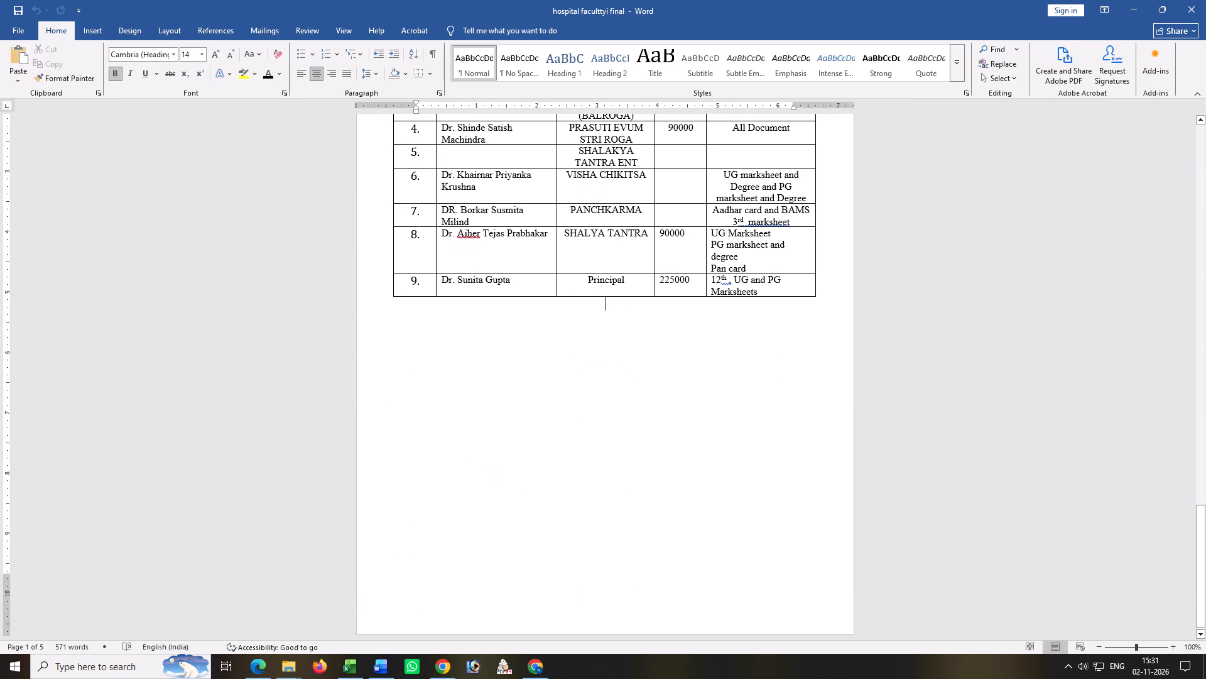
Add a page after the List of Doctor Consultant table and paste the copied Faculty Name and Designation columns there.
key("ctrl+Return")
key("Return")
key("Return")
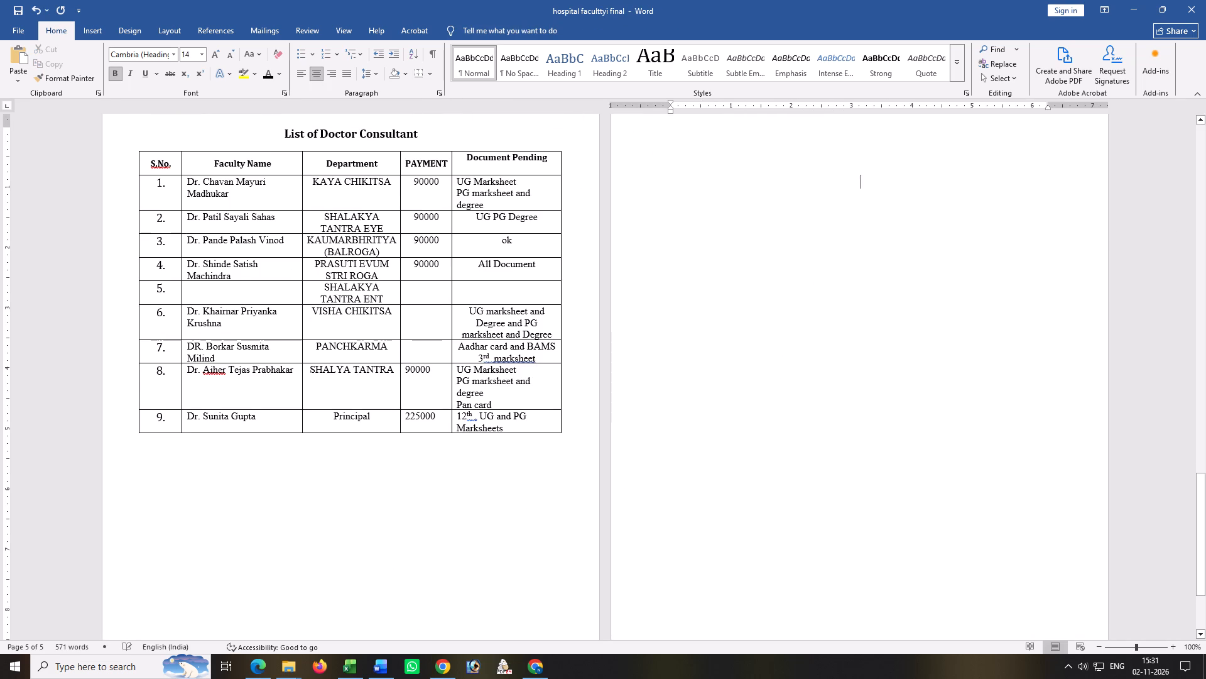
key("ctrl+v")
Join the split RESIDENT MEDICAL OFFICER designations onto a single line in the first two doctor rows of the pasted table.
left_click(945, 277)
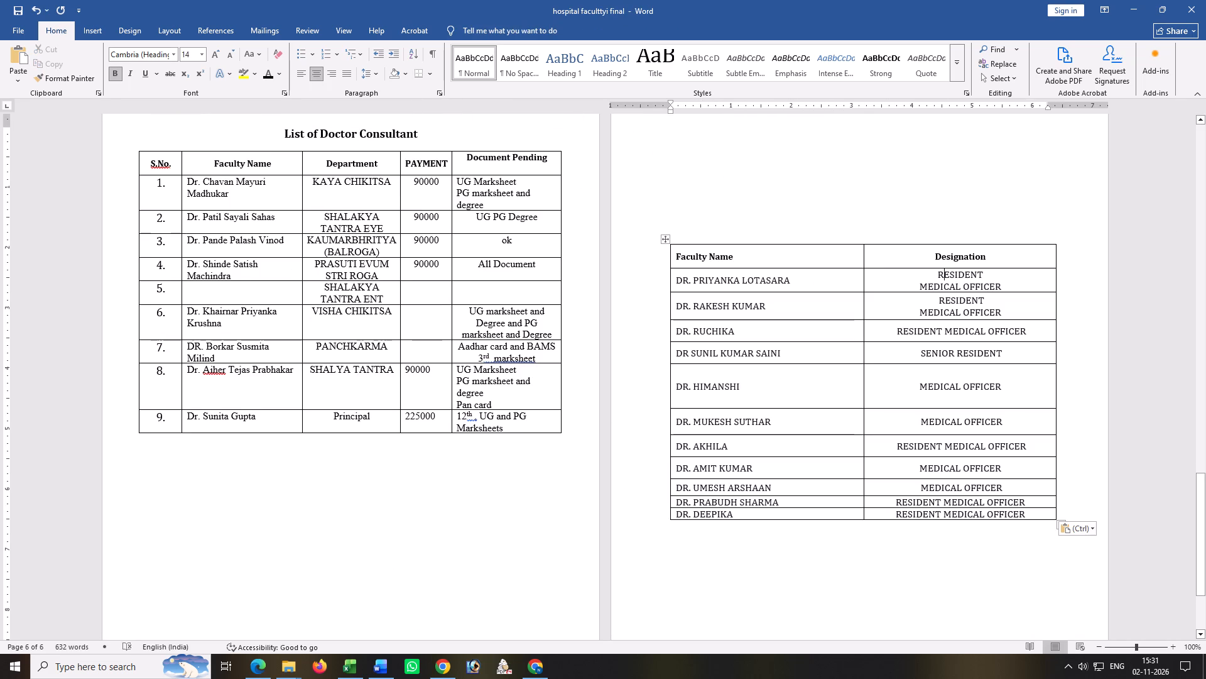
left_click(989, 275)
key("Delete")
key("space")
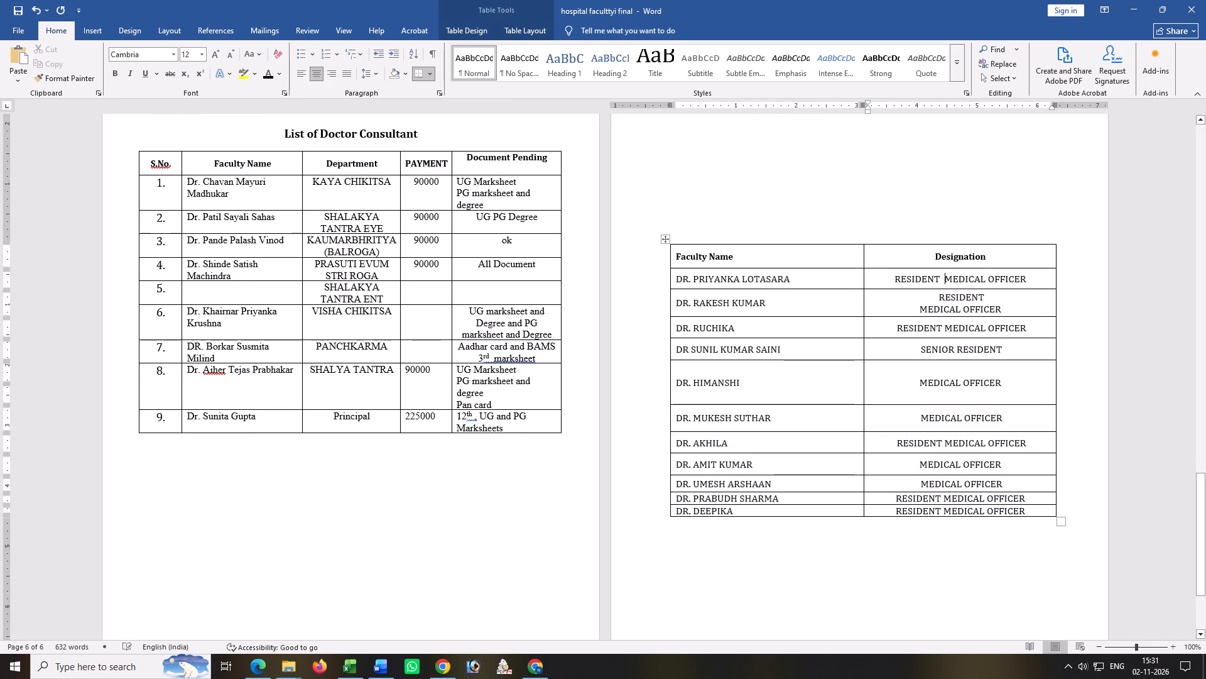
left_click(988, 299)
key("Delete")
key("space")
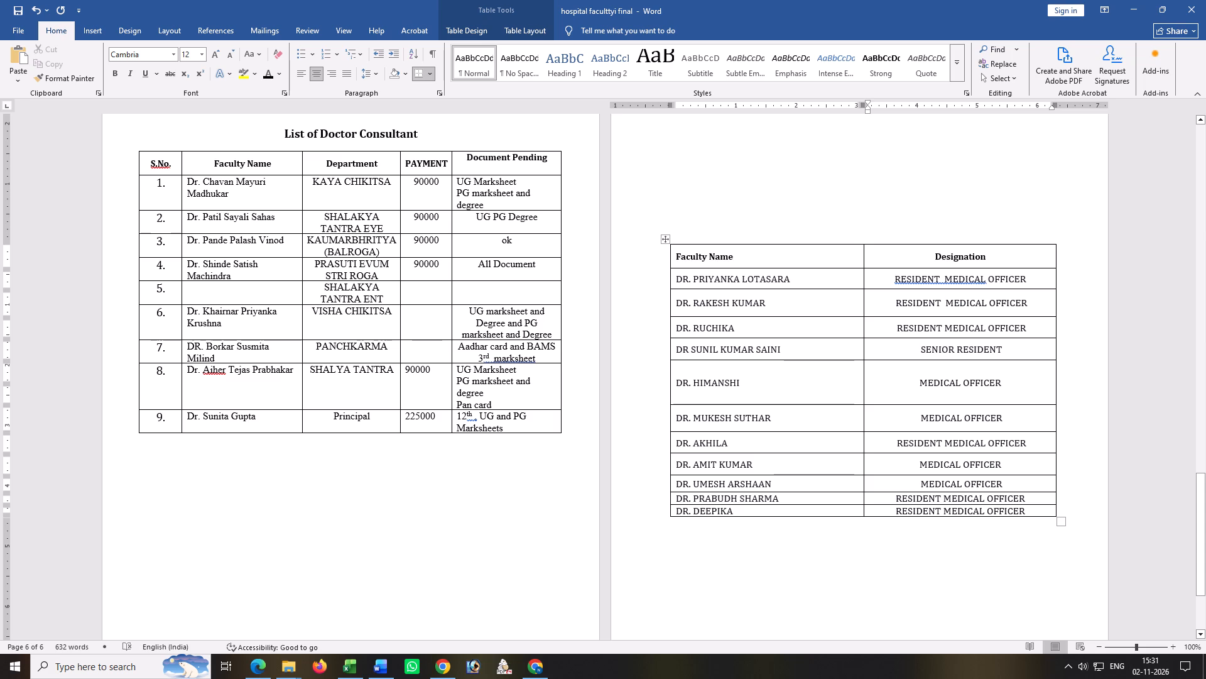
Shrink the pasted table's overall height so its rows sit more tightly around the text.
left_click(776, 348)
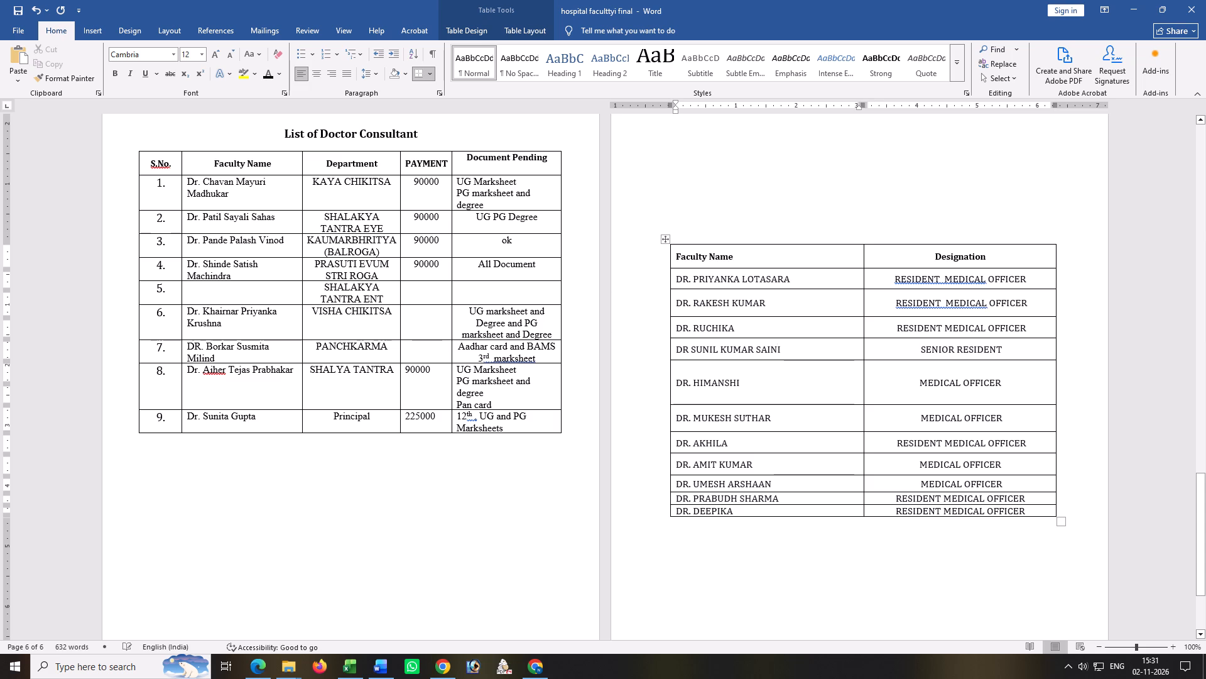
left_click_drag(806, 405, 807, 362)
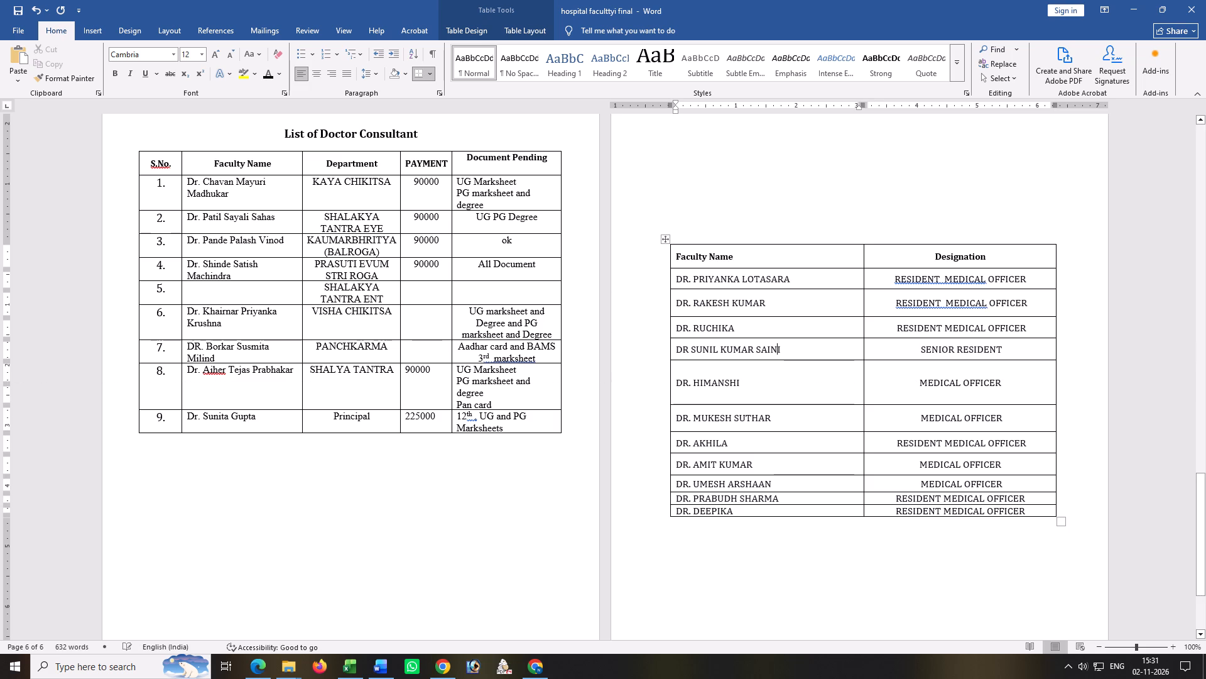
left_click(757, 387)
left_click_drag(682, 380, 958, 388)
left_click(913, 406)
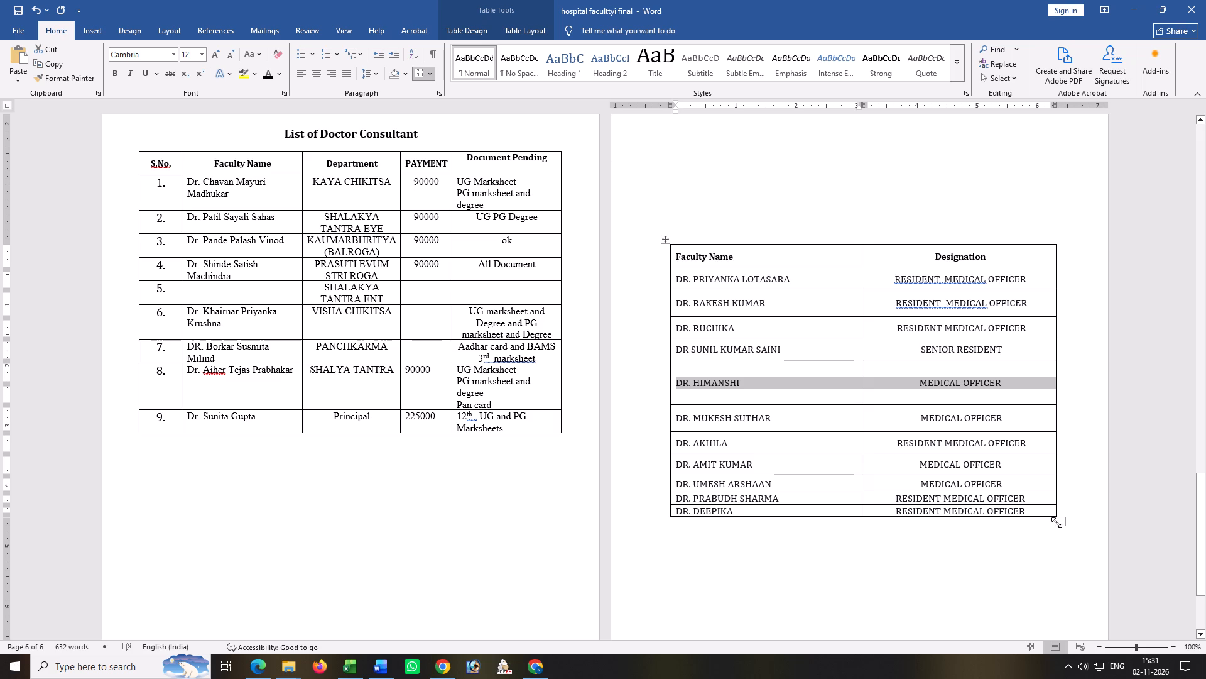
left_click_drag(1057, 522, 1061, 367)
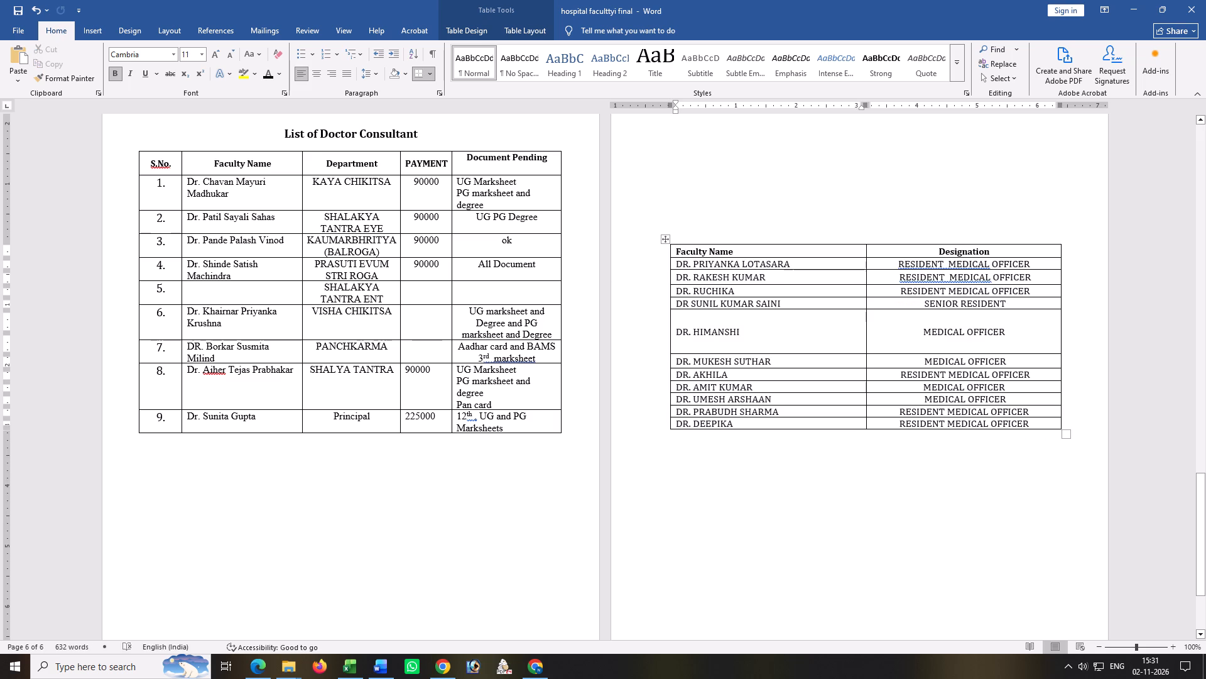
Try to reduce the height of the overly tall fifth doctor row in the pasted table.
left_click_drag(1023, 353, 1031, 326)
left_click_drag(685, 316, 951, 350)
left_click(816, 350)
left_click_drag(711, 346, 799, 357)
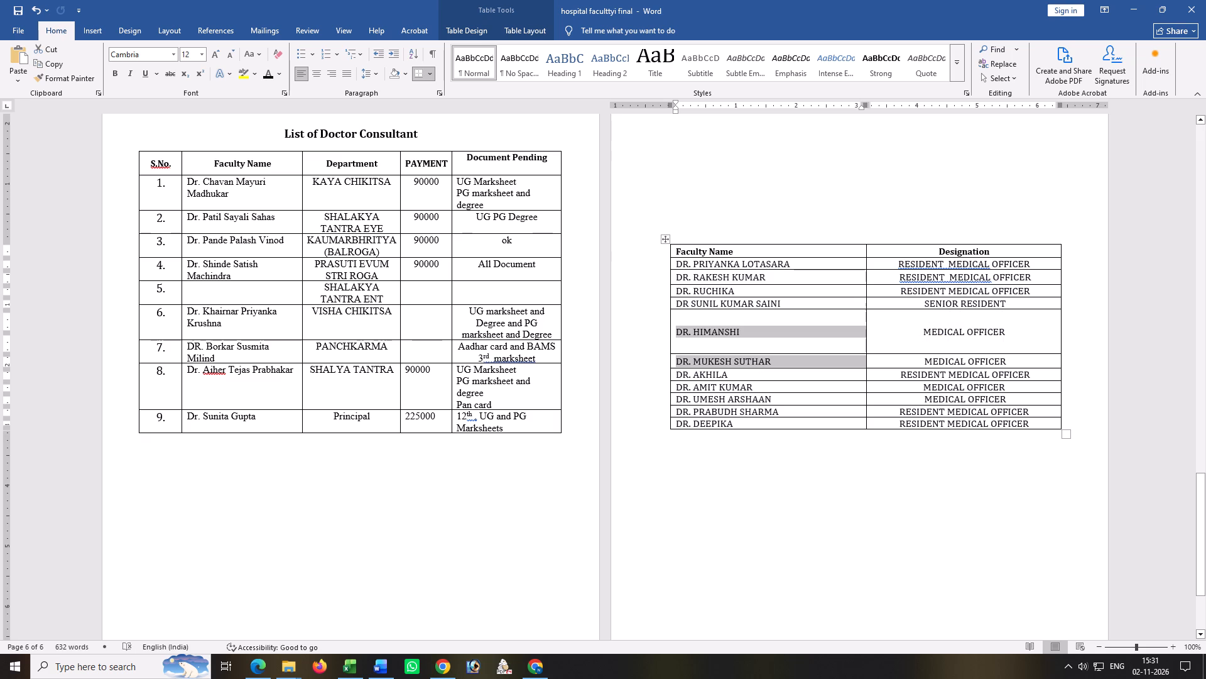
left_click(709, 351)
left_click_drag(705, 354, 710, 337)
left_click(685, 316)
left_click_drag(681, 314, 896, 339)
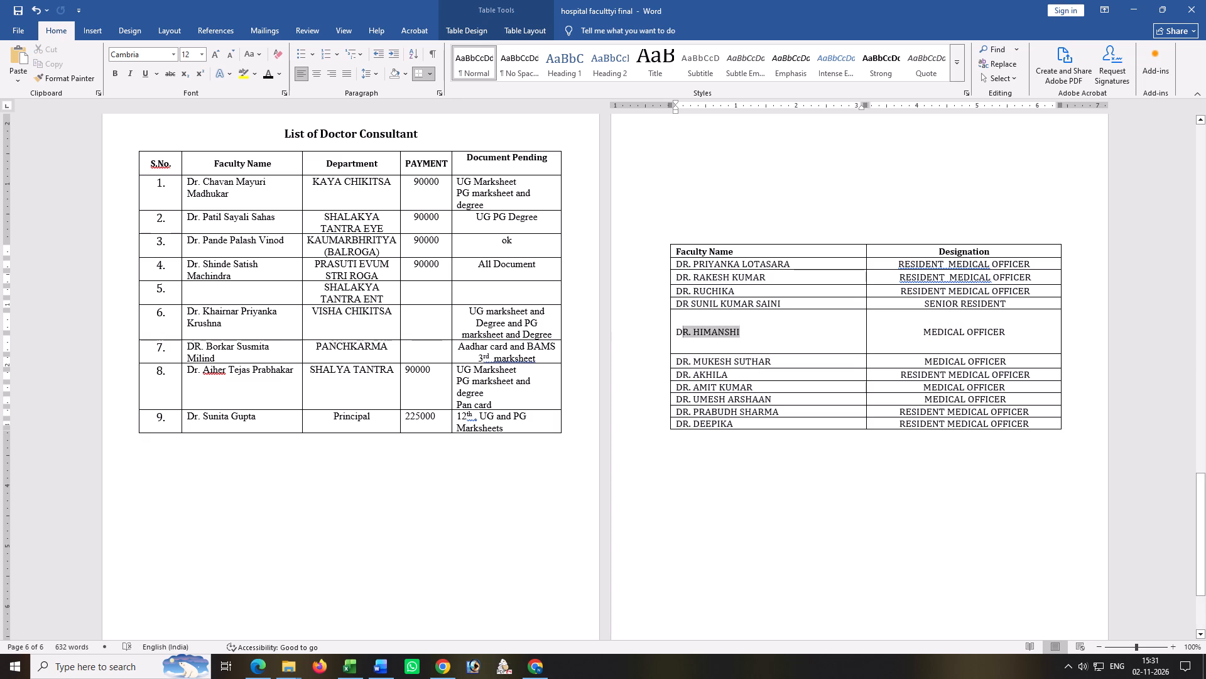
left_click_drag(896, 339, 935, 342)
left_click(928, 350)
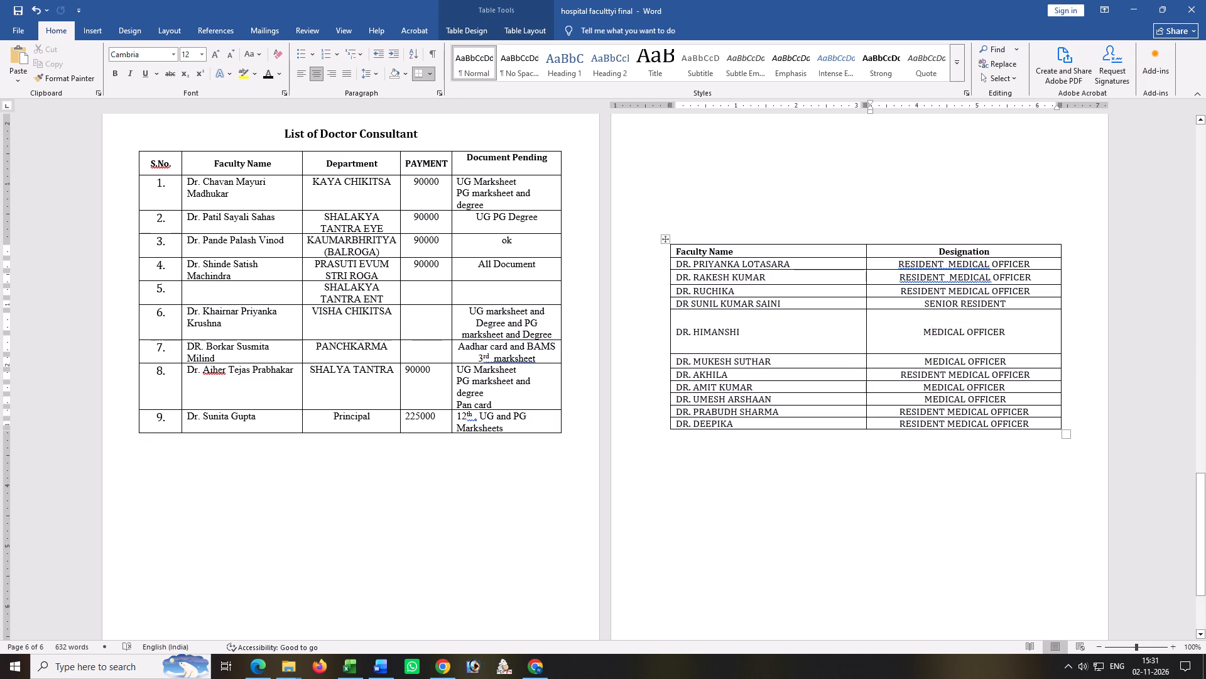
left_click(428, 74)
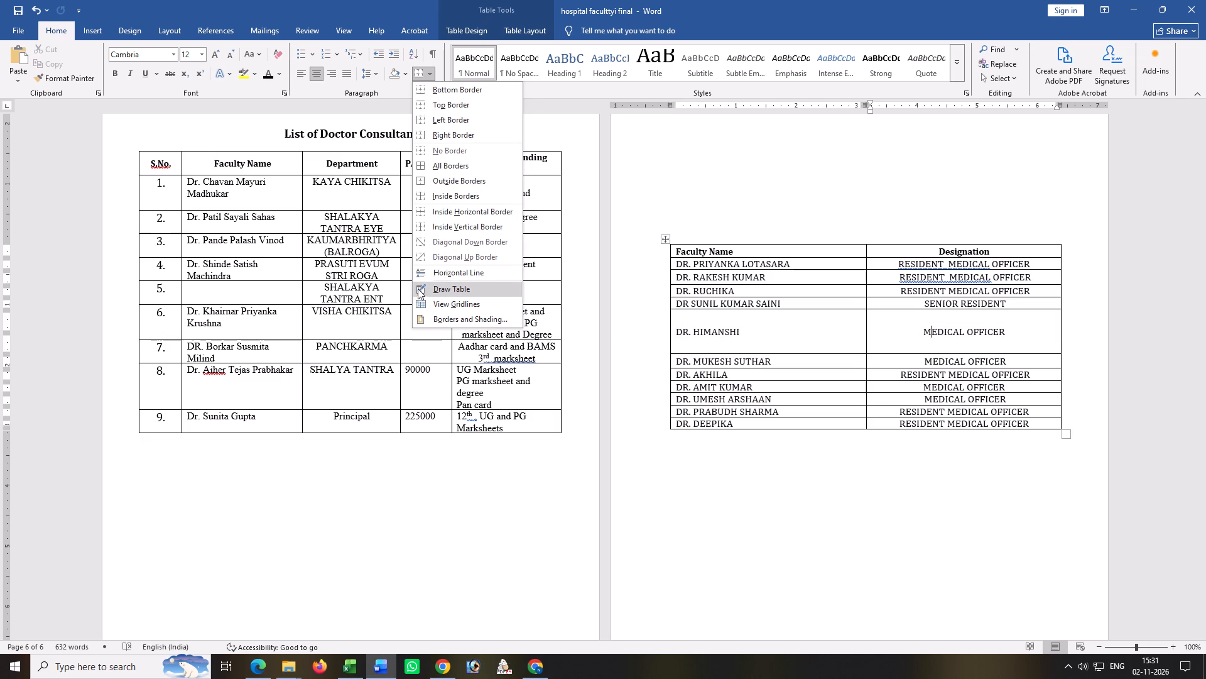
Draw a horizontal border across the fifth doctor's row in the copied table, splitting it into two rows, and leave drawing mode.
left_click(418, 289)
left_click_drag(671, 337, 876, 338)
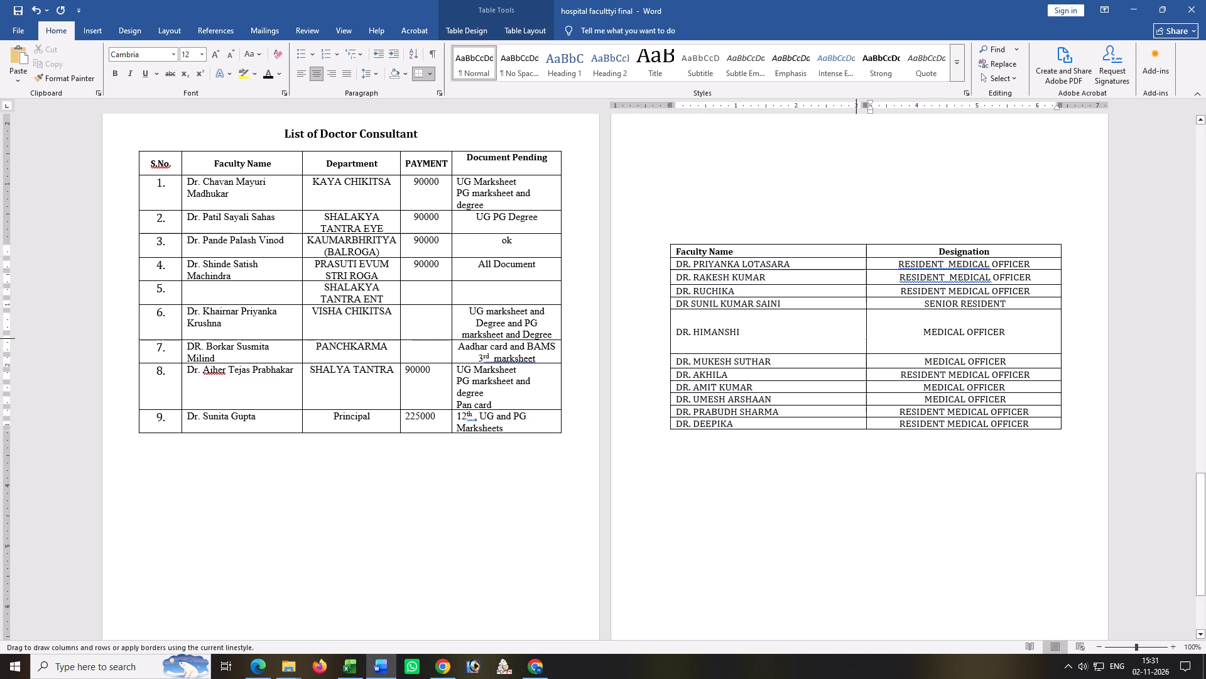
left_click_drag(876, 338, 888, 339)
left_click_drag(670, 336, 864, 336)
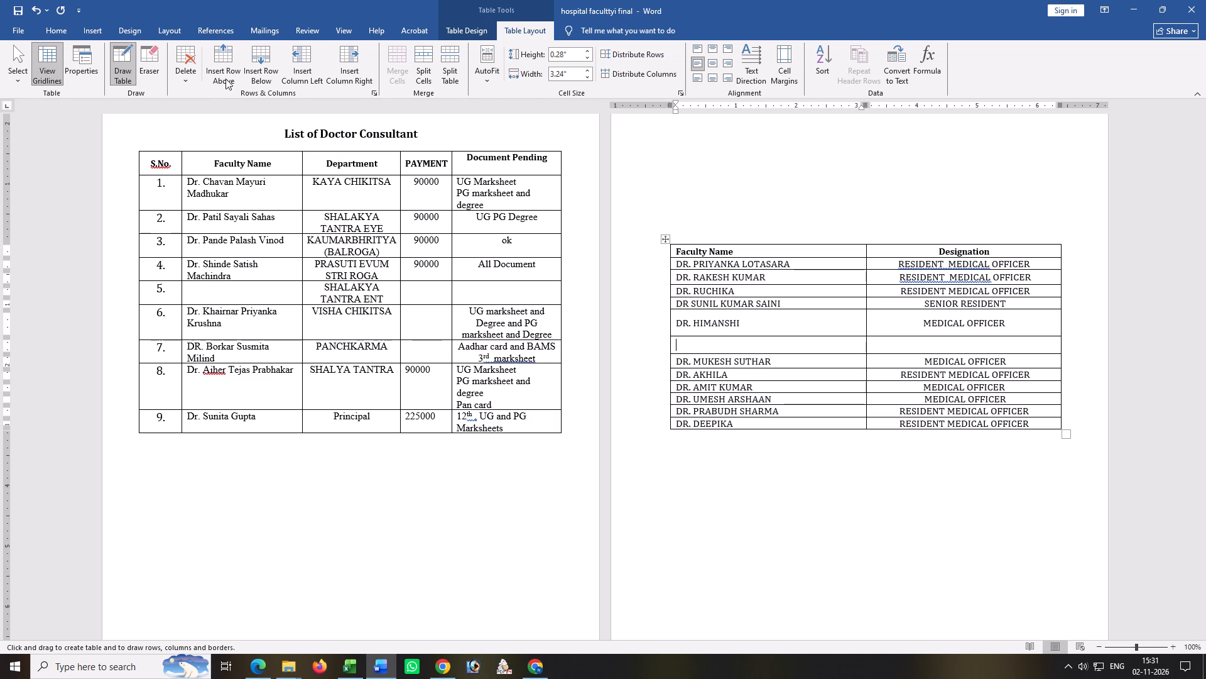
left_click(107, 53)
left_click(115, 55)
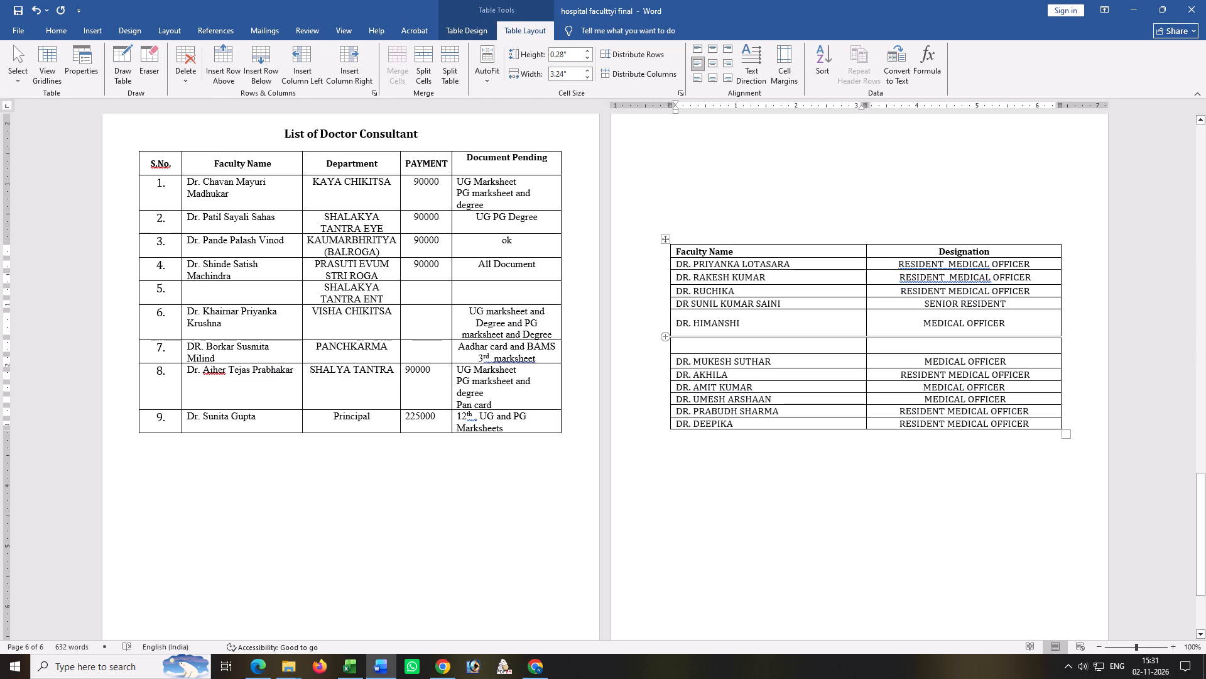
Delete the blank row below the fifth doctor in the copied table and reduce the fifth doctor's row height.
left_click_drag(671, 345, 898, 352)
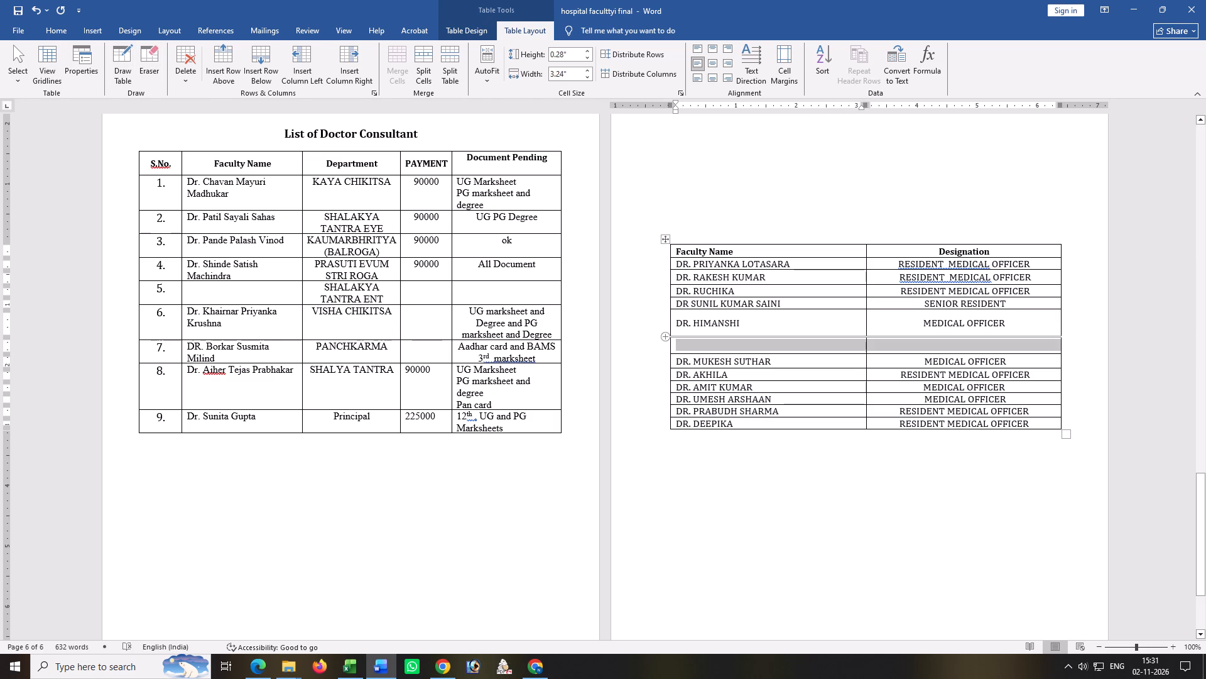
left_click_drag(898, 352, 897, 350)
right_click(892, 346)
left_click(940, 450)
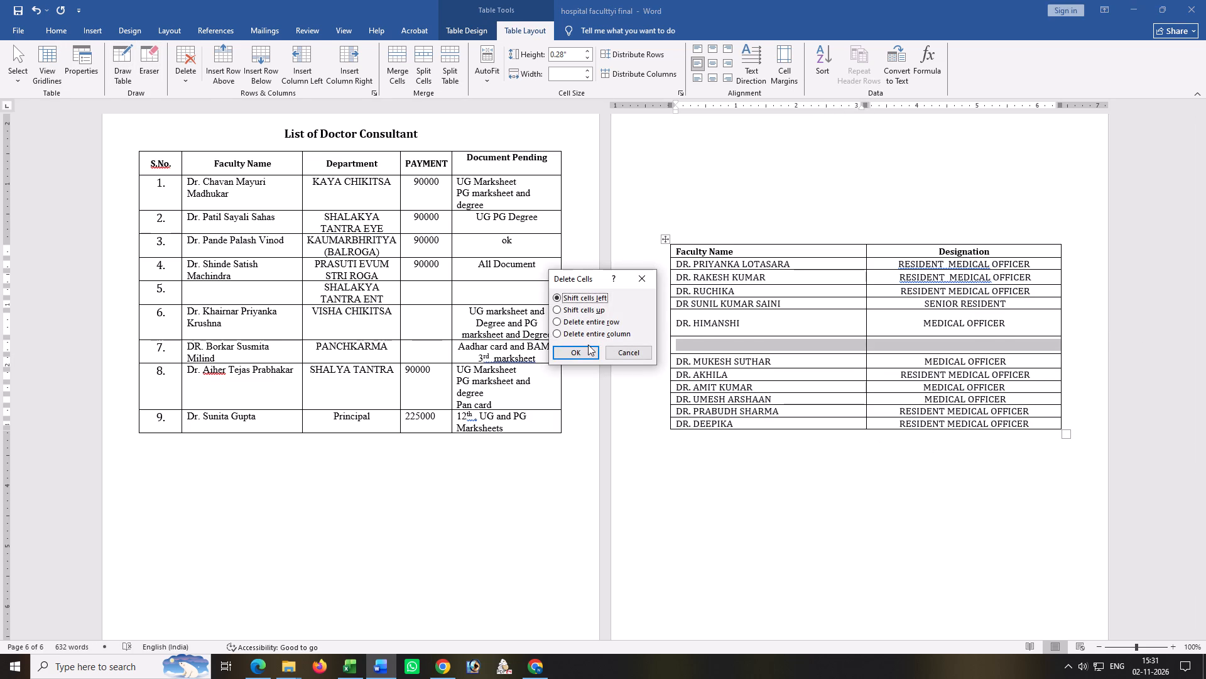
left_click(576, 350)
left_click(895, 344)
left_click_drag(836, 337, 835, 312)
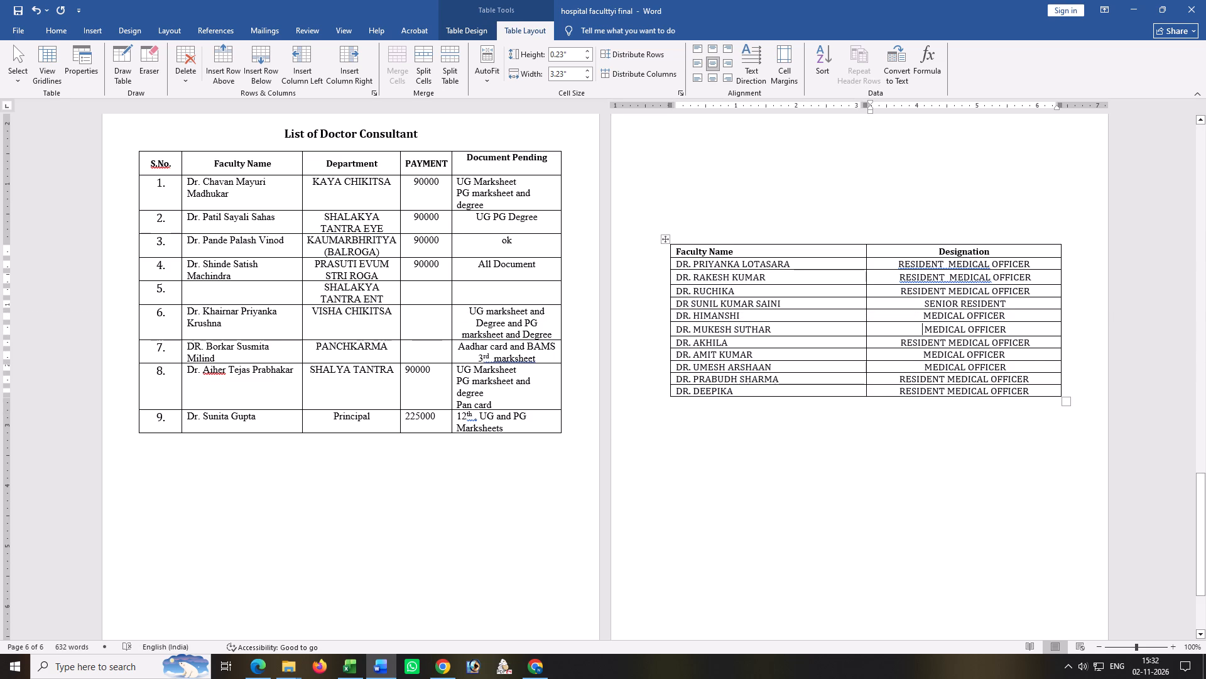
Copy all names and designations from the cleaned table, without its header, into Sheet2 of the employee workbook from B11, with borders.
left_click_drag(690, 265, 936, 389)
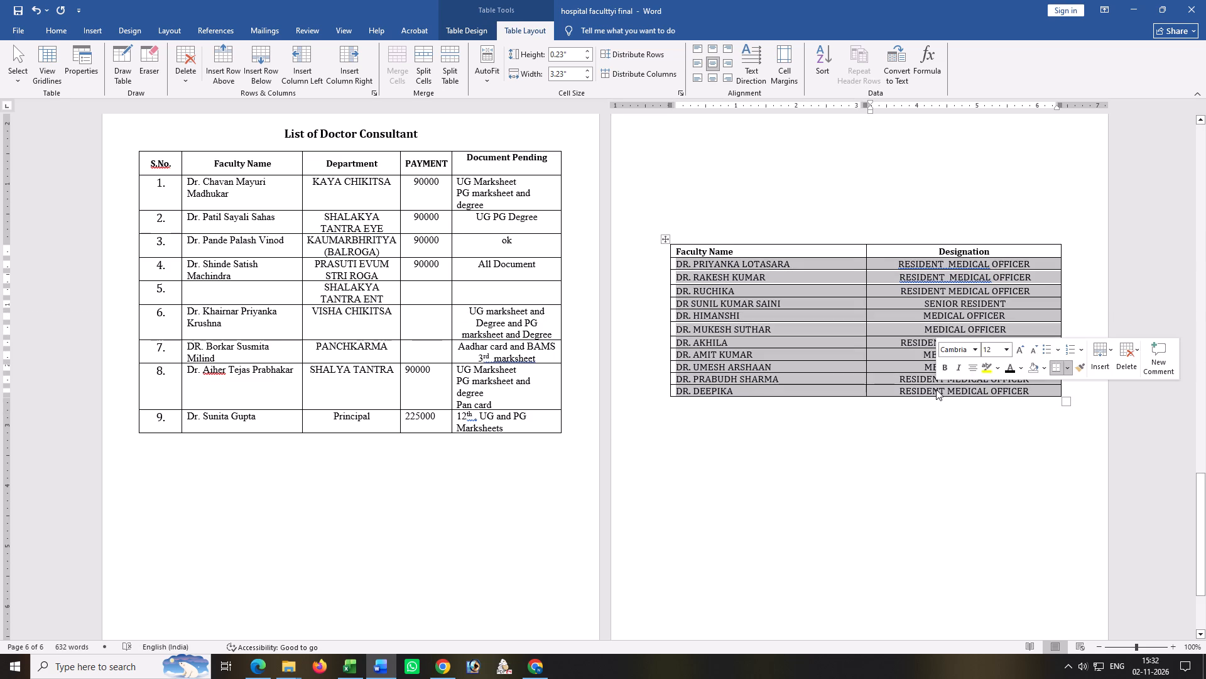
key("ctrl+c")
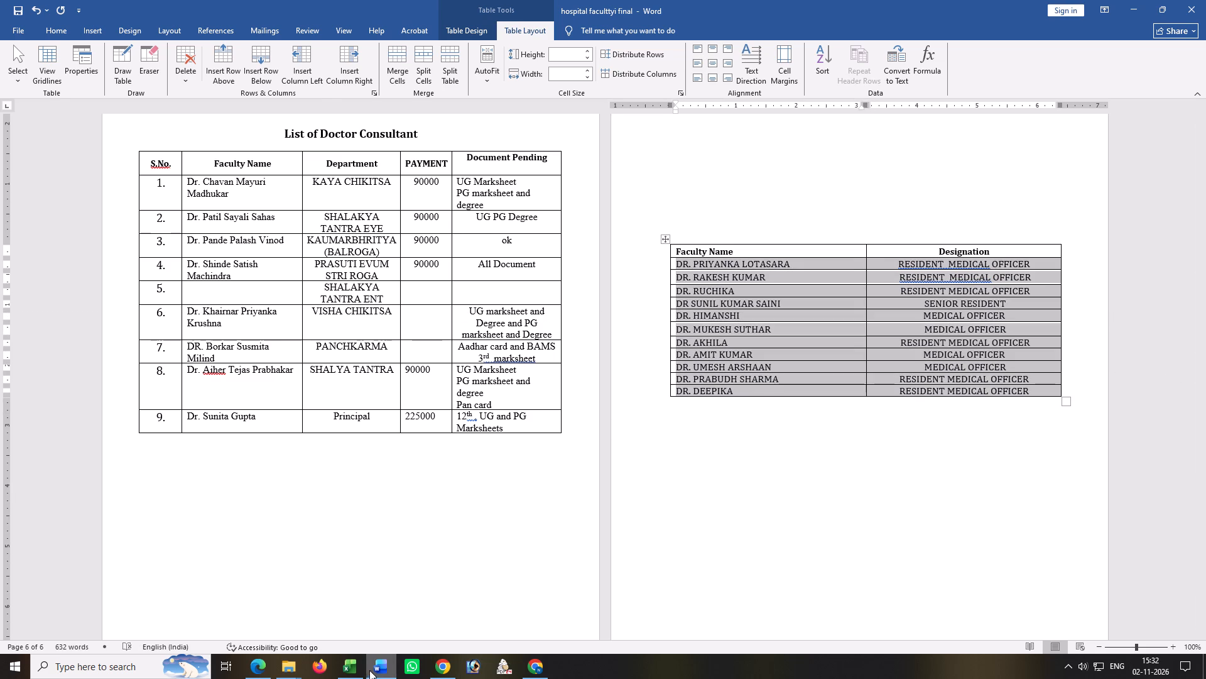
left_click(372, 668)
left_click(55, 299)
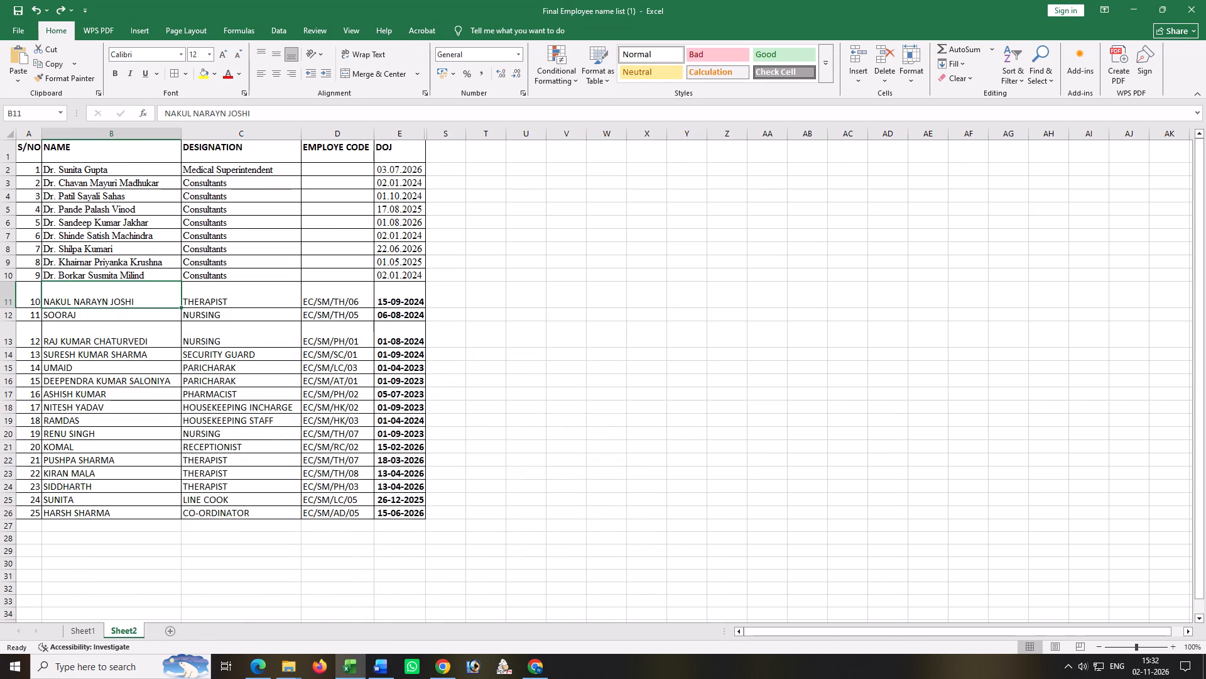
key("ctrl+v")
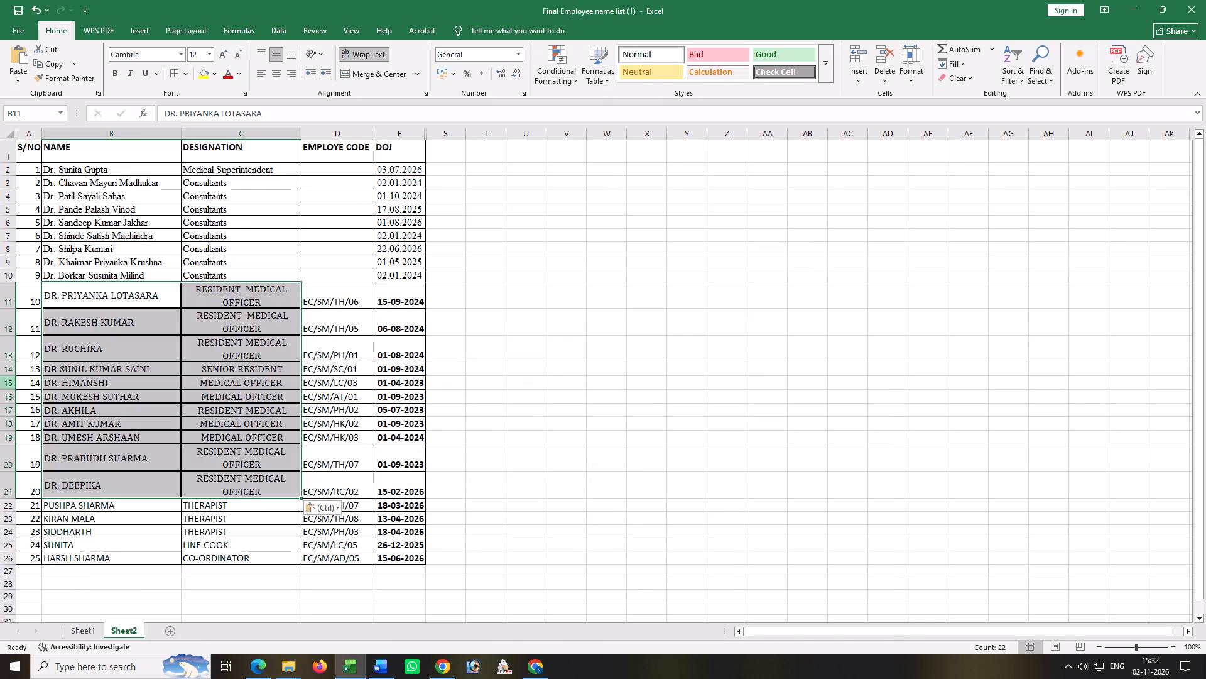
left_click(176, 73)
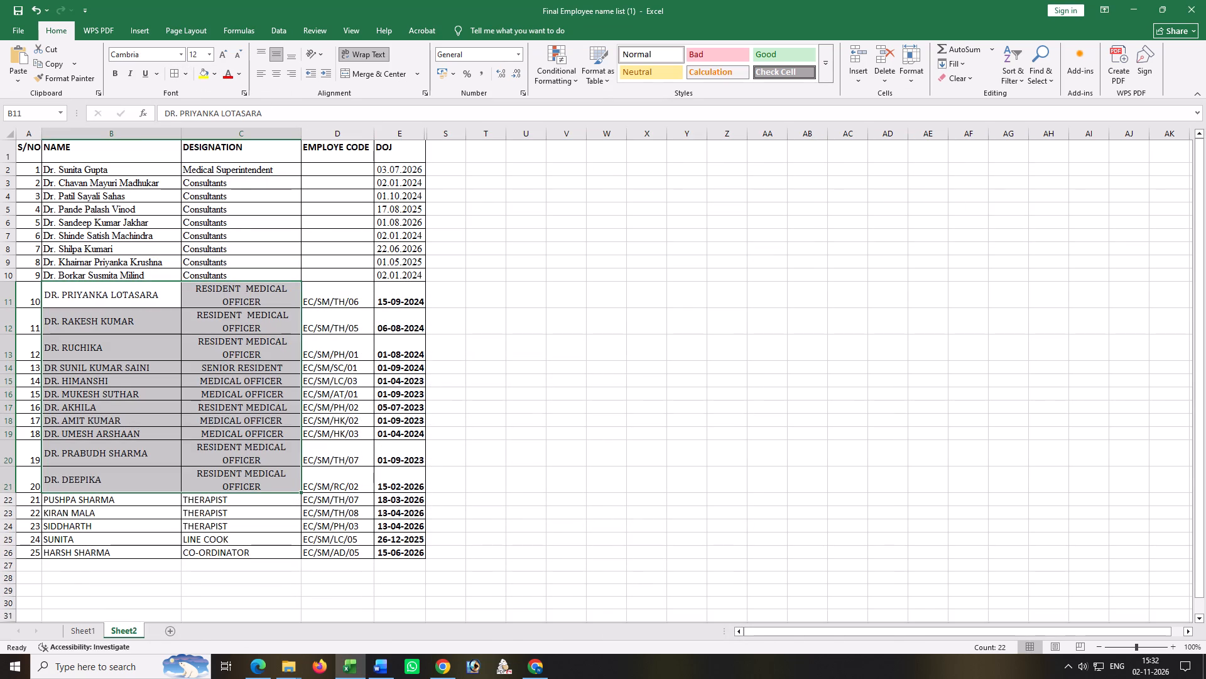
Copy the joining dates from the Word document's second List of Hospital Staff table into Sheet2's DOJ column from E11, with borders.
left_click(372, 671)
scroll(701, 469, "up", 11)
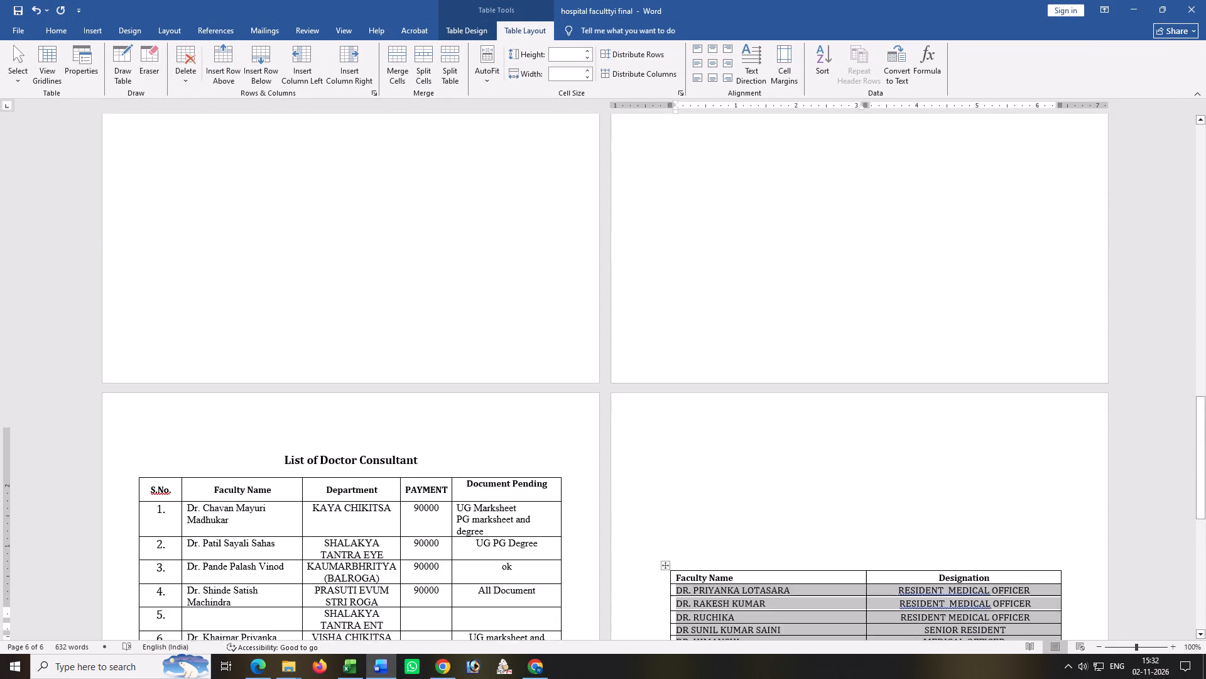
scroll(701, 469, "up", 15)
scroll(602, 375, "up", 6)
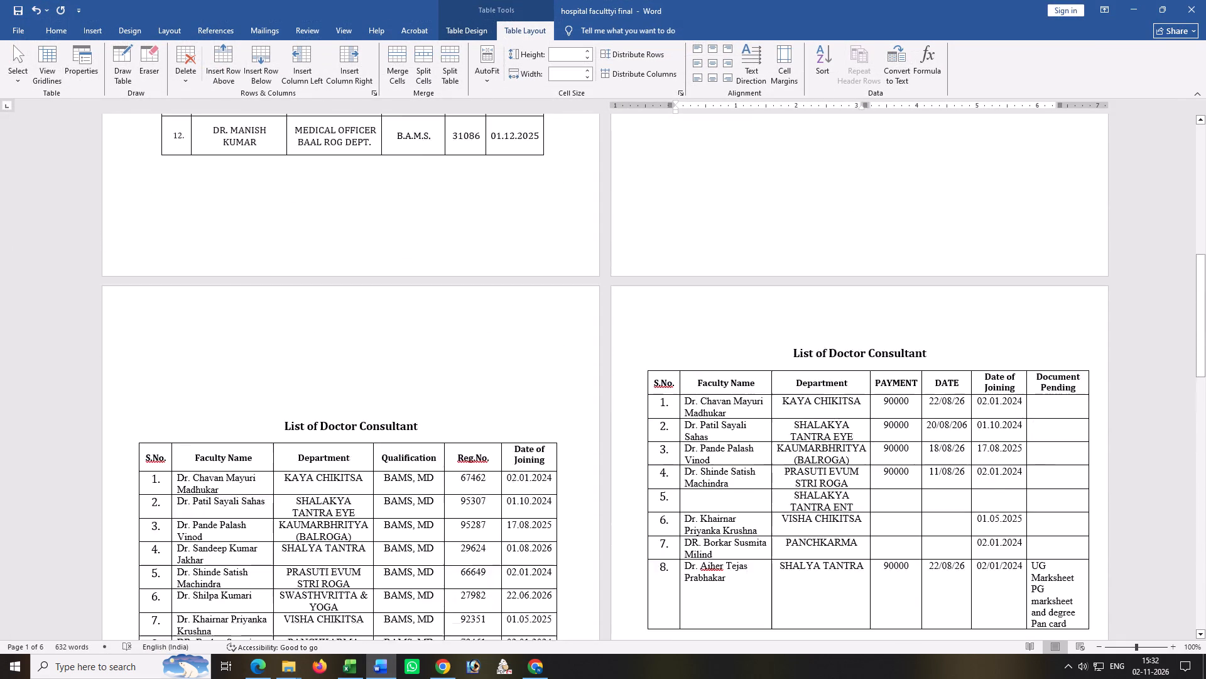
scroll(832, 367, "up", 5)
scroll(938, 328, "down", 1)
scroll(938, 328, "up", 6)
scroll(1004, 285, "up", 3)
left_click_drag(1018, 211, 1019, 216)
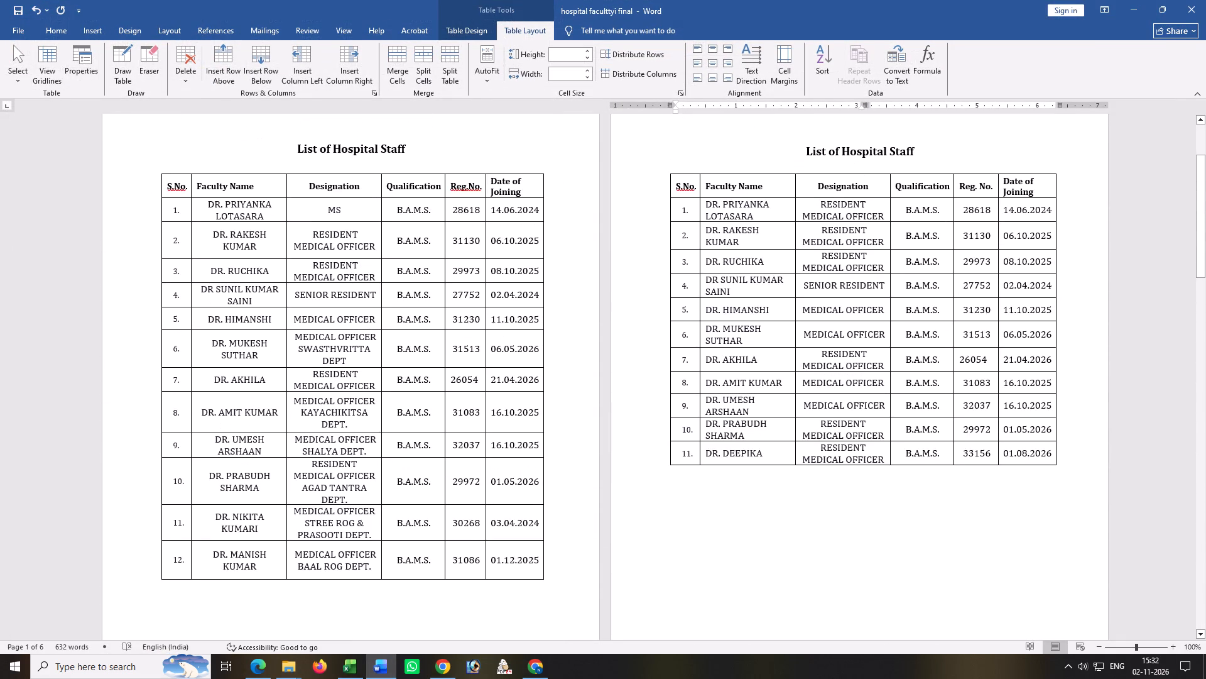
left_click_drag(1019, 216, 1035, 455)
key("ctrl+c")
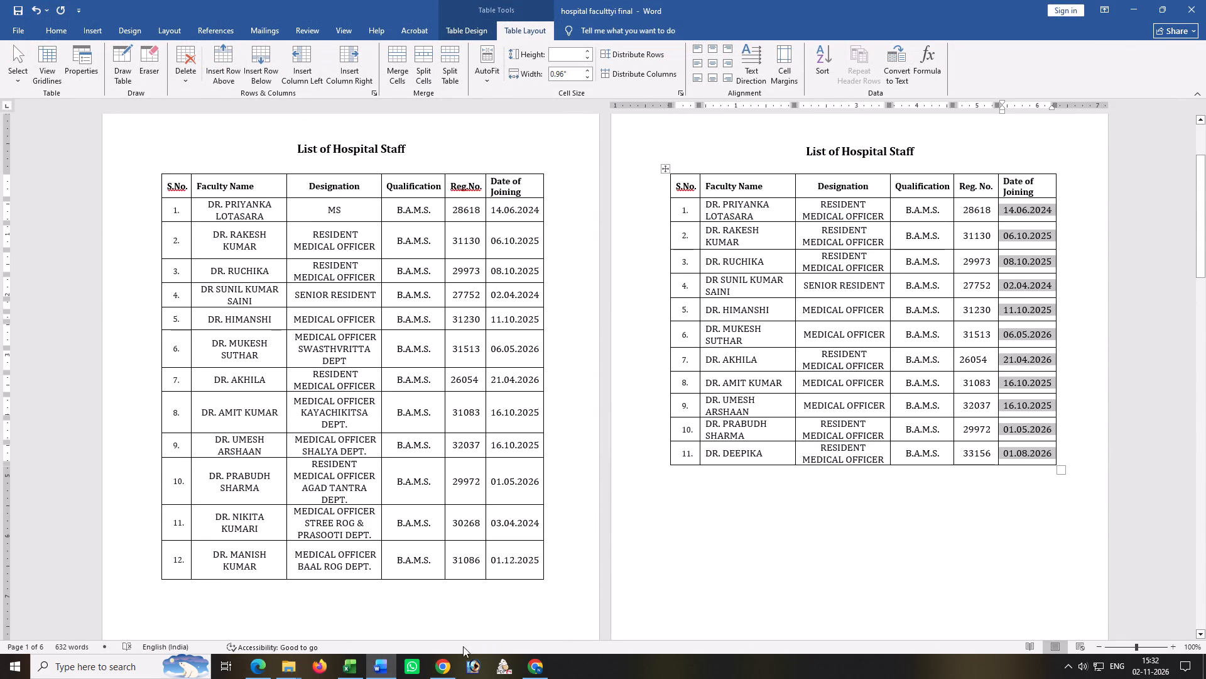
left_click(350, 669)
left_click(389, 301)
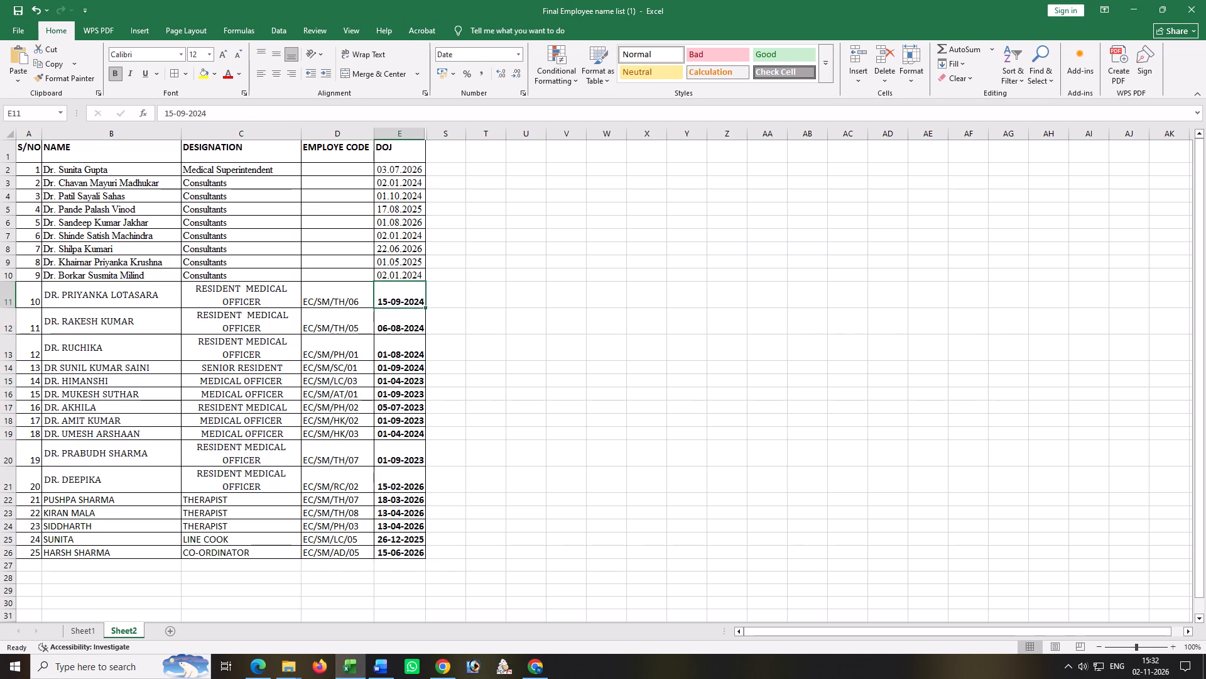
key("ctrl+v")
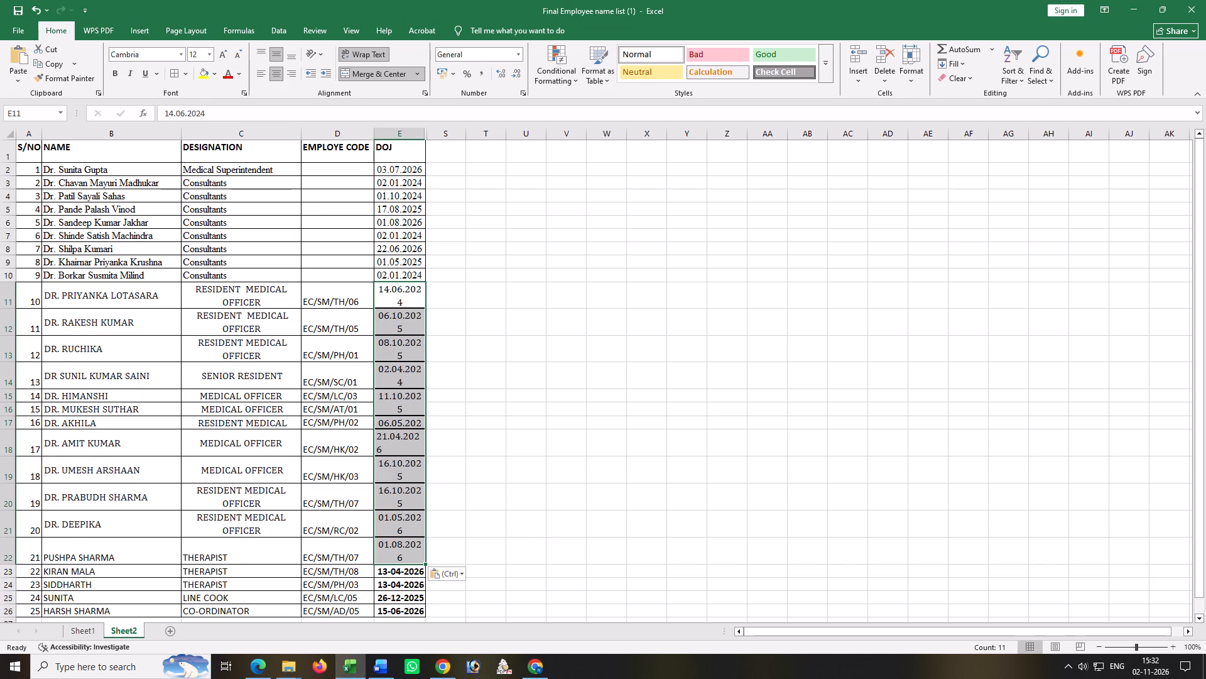
left_click(173, 72)
Widen the DOJ column so each joining date fits on one line.
left_click_drag(425, 133, 428, 133)
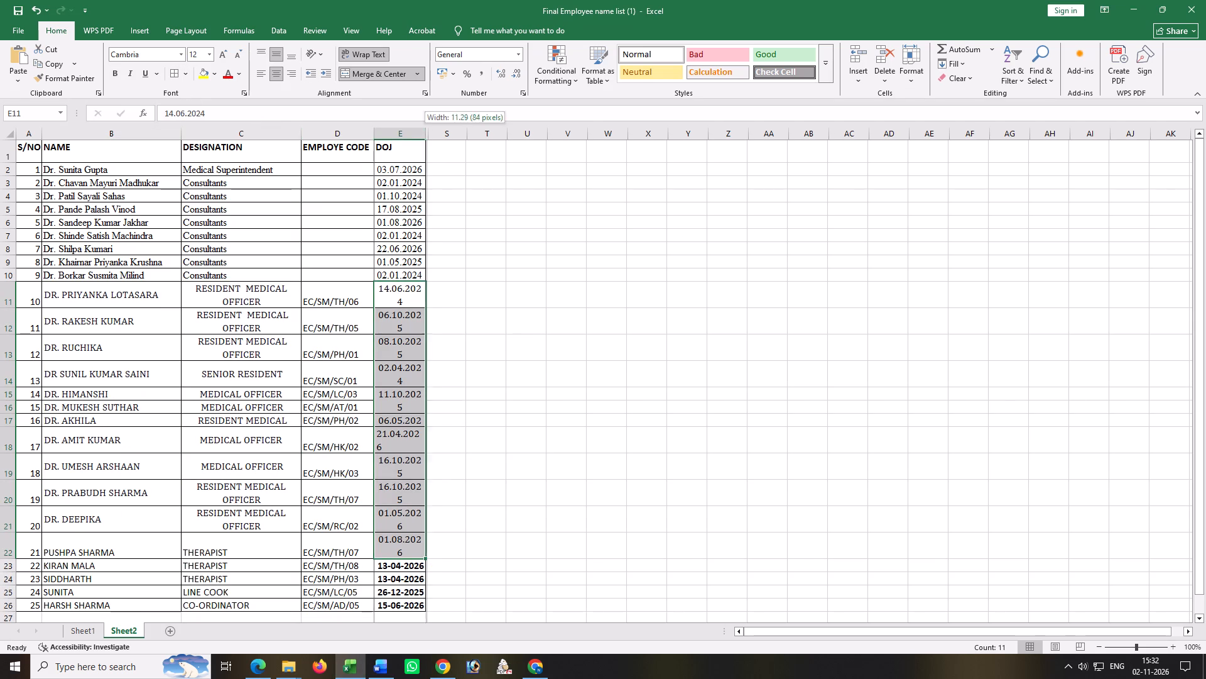
left_click_drag(428, 133, 435, 133)
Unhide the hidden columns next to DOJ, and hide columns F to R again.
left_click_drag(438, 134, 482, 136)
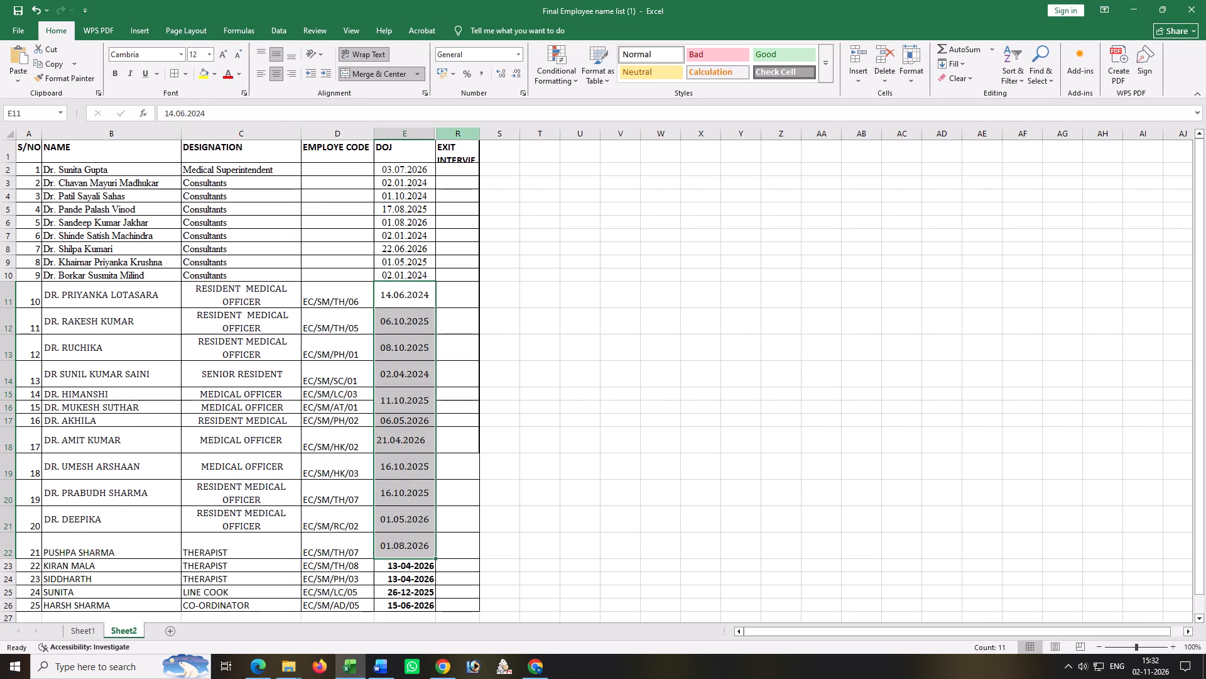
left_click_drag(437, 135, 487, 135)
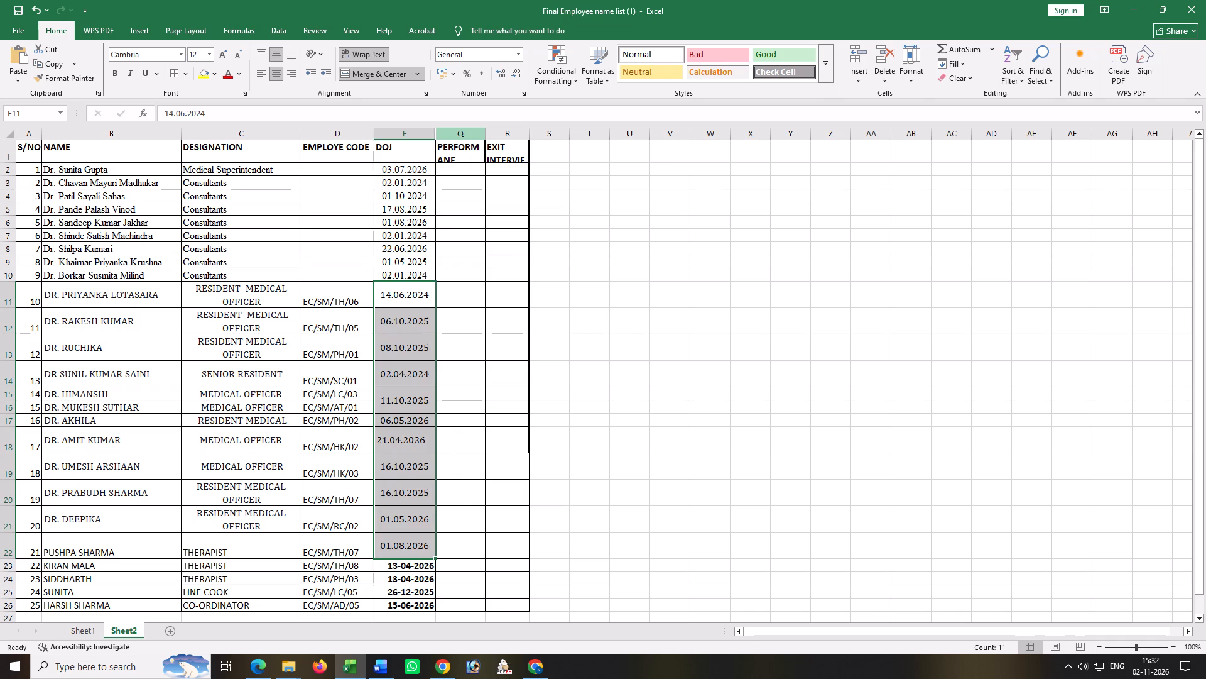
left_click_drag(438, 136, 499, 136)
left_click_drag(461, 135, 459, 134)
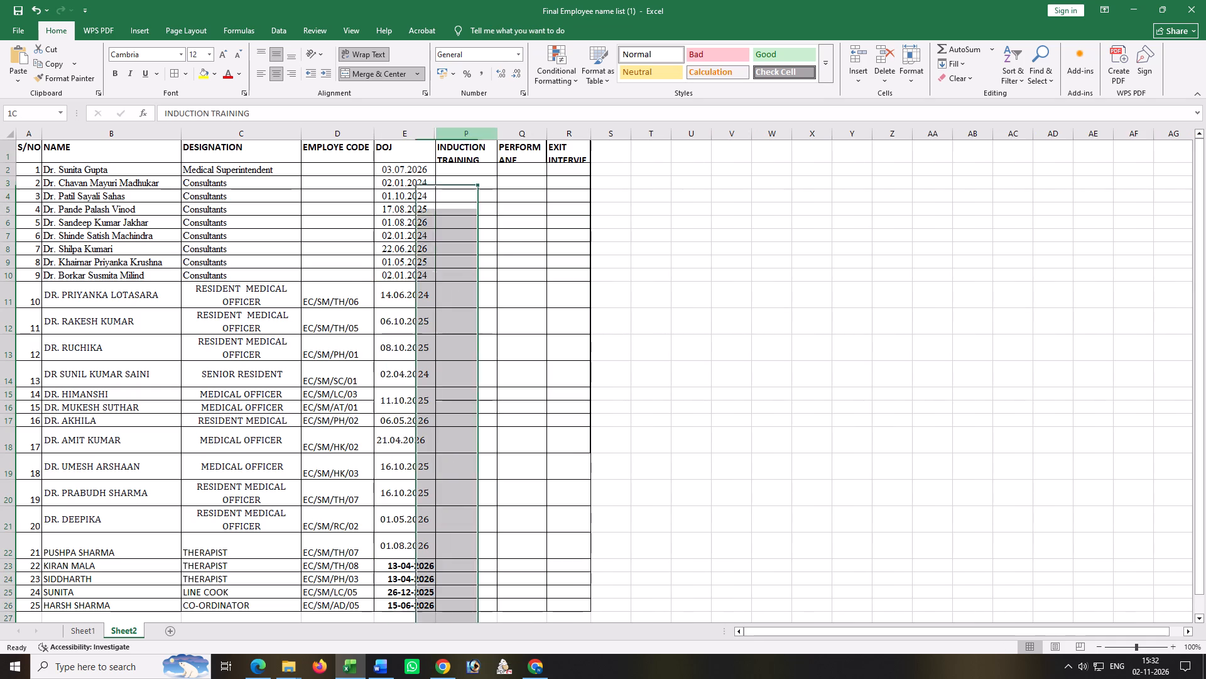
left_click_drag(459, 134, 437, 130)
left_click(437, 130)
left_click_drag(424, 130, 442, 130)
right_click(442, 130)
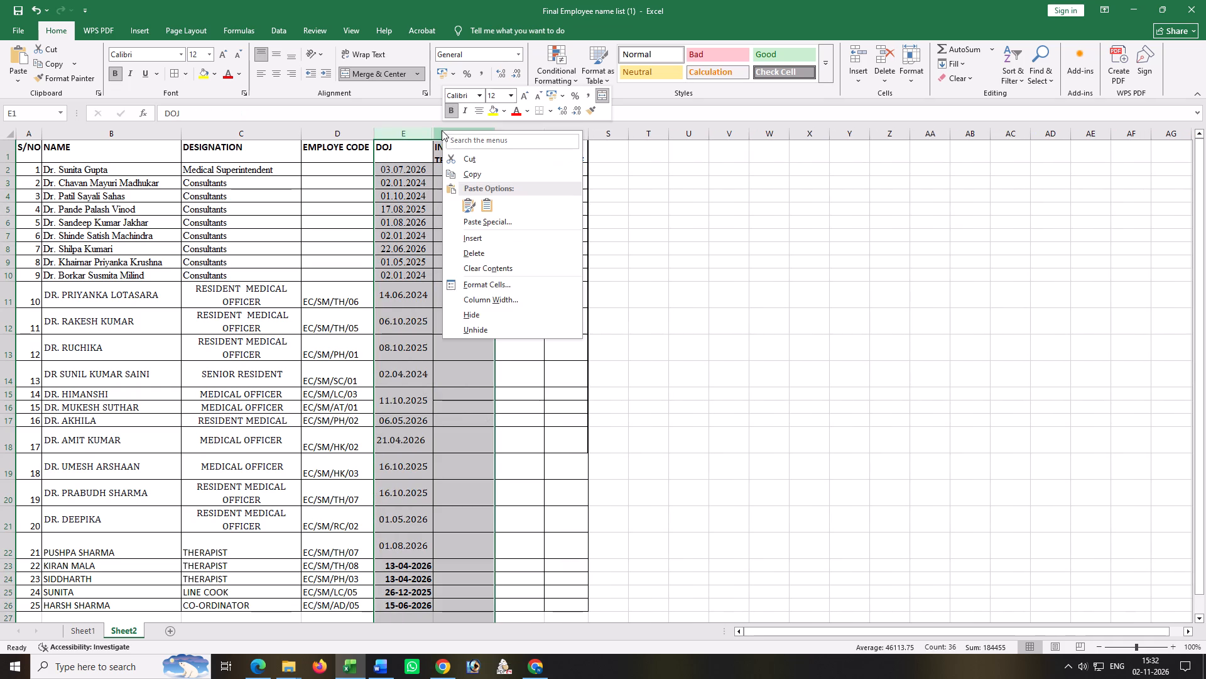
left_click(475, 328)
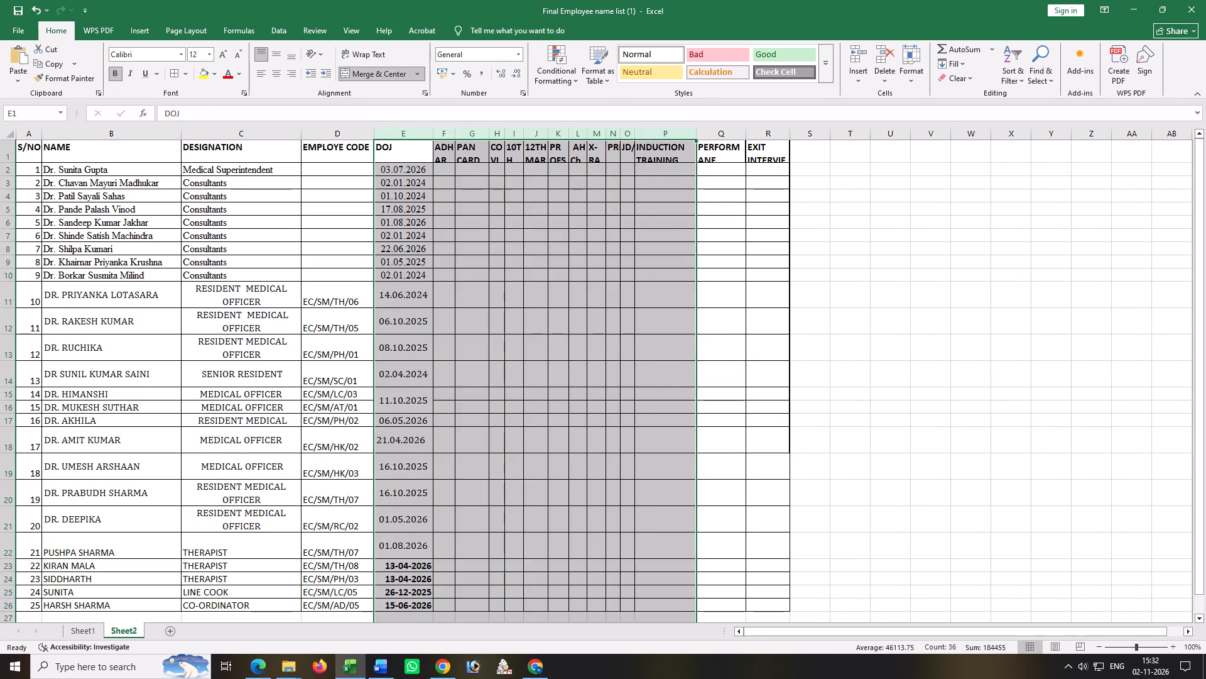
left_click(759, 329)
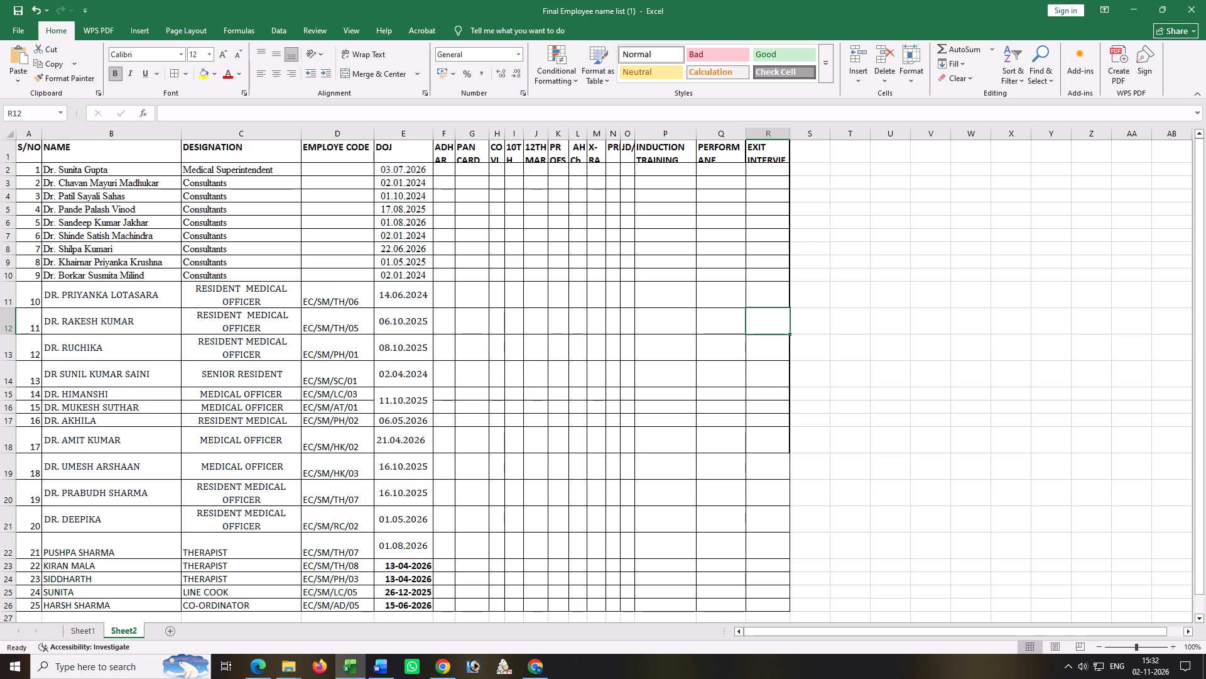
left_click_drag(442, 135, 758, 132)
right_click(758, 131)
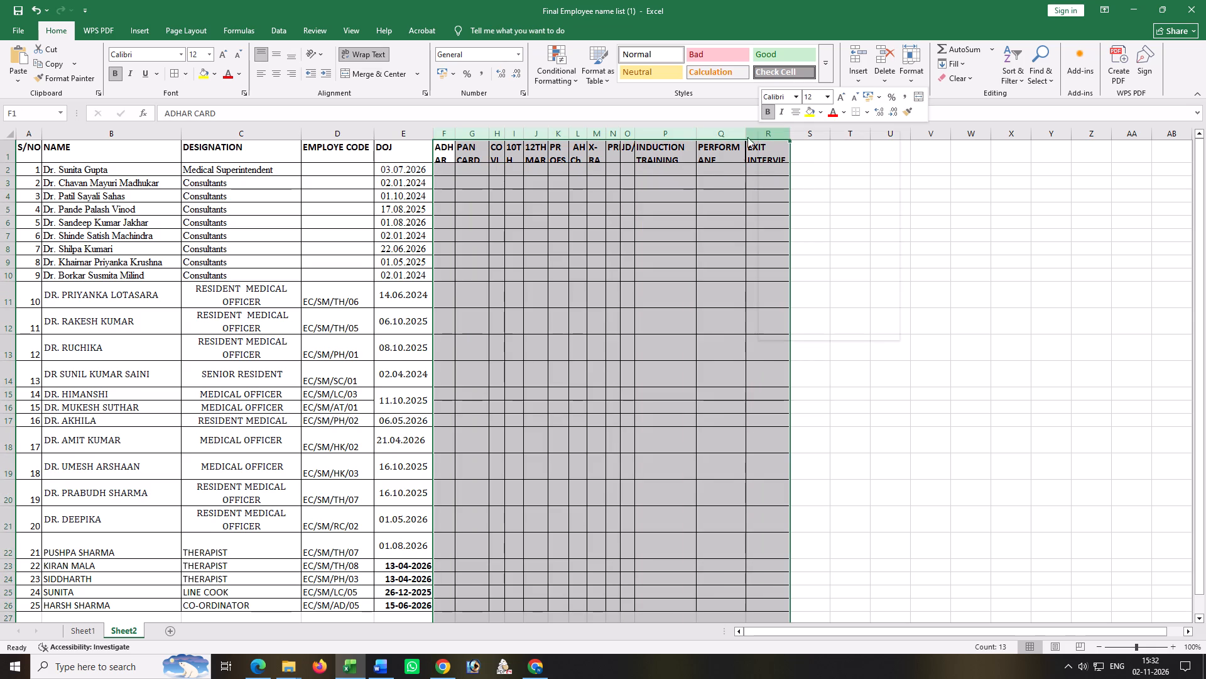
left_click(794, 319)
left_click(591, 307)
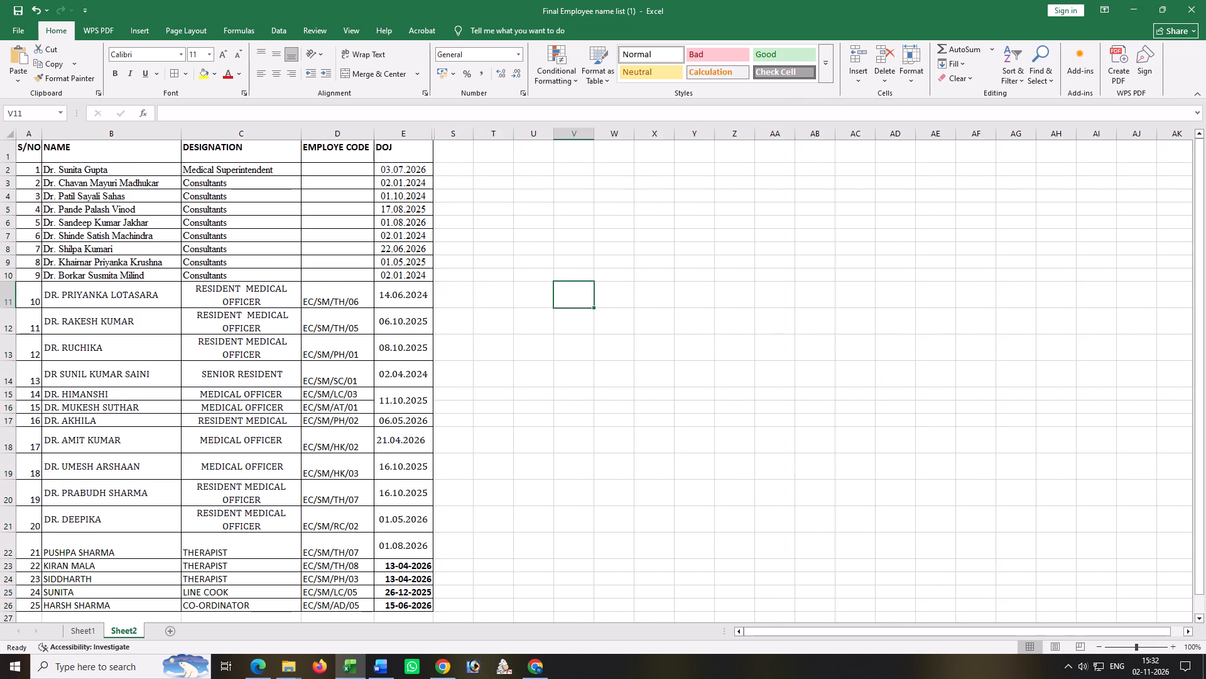
Clear the employee codes in D11:D21 beside the newly pasted doctors.
scroll(405, 380, "down", 2)
left_click_drag(326, 205, 339, 458)
left_click(337, 401)
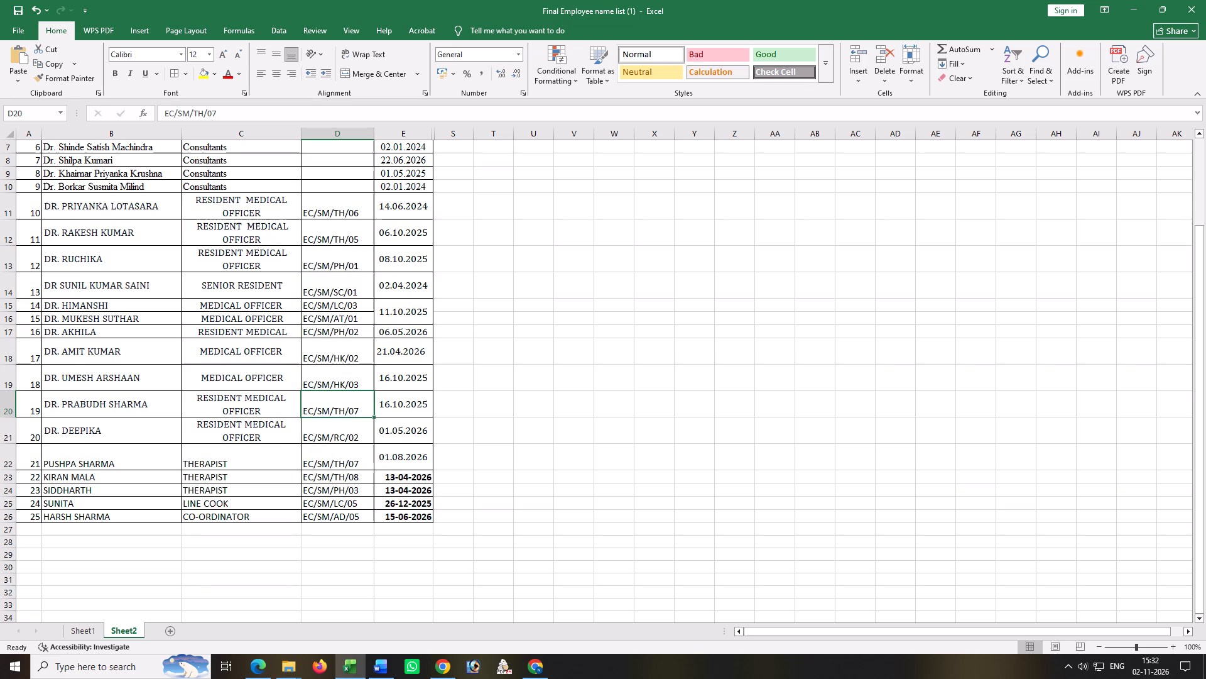
left_click_drag(338, 212, 328, 441)
key("Delete")
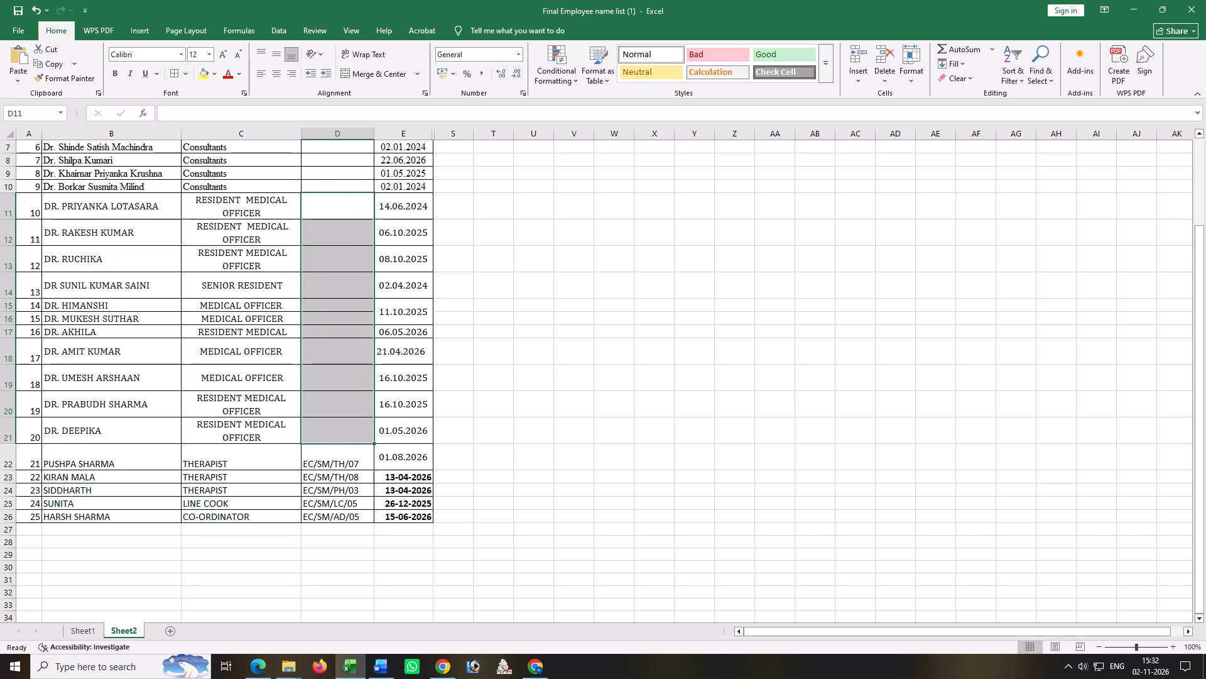
Left-align the pasted designations in C11:C21.
left_click_drag(217, 207, 217, 437)
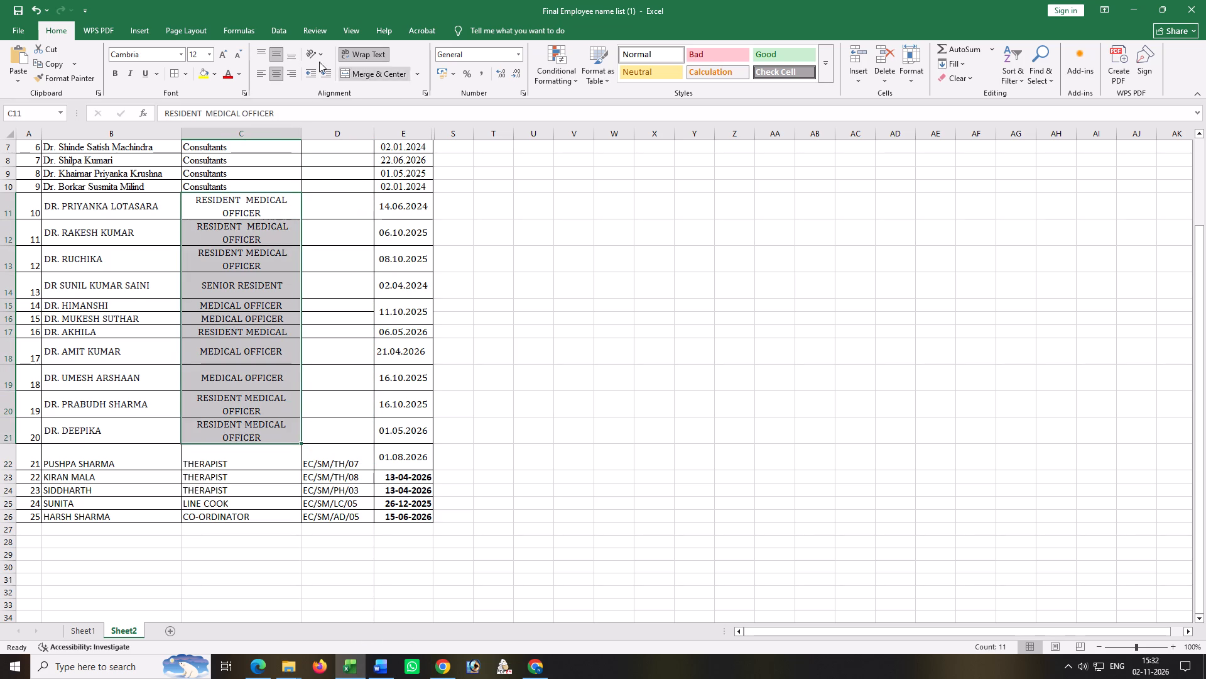
left_click(255, 71)
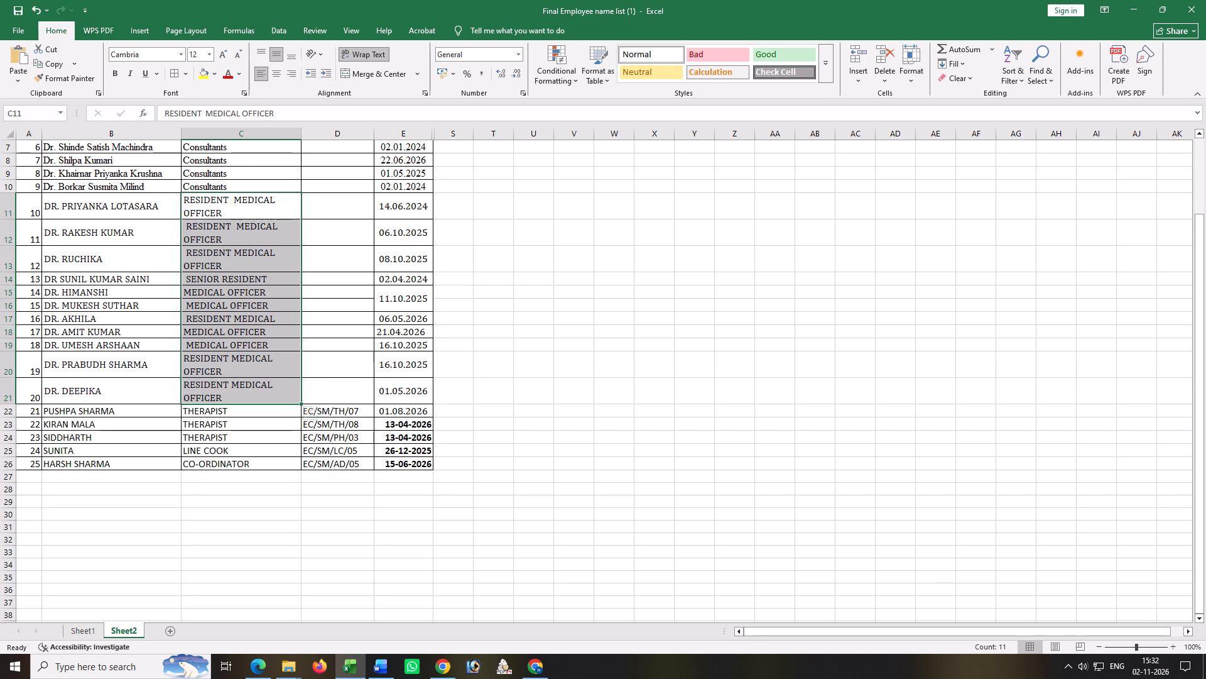
left_click(323, 266)
Fill the RESIDENT MEDICAL OFFICER designation from C11 down to C13.
left_click(198, 214)
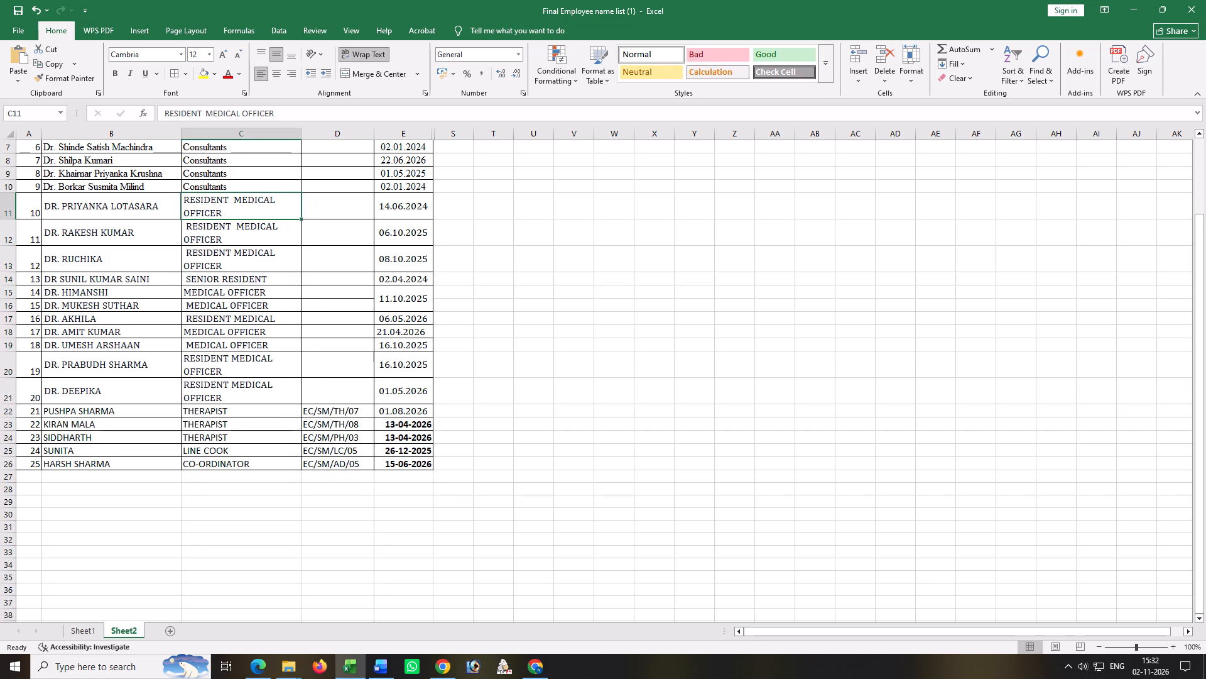
left_click_drag(303, 219, 298, 360)
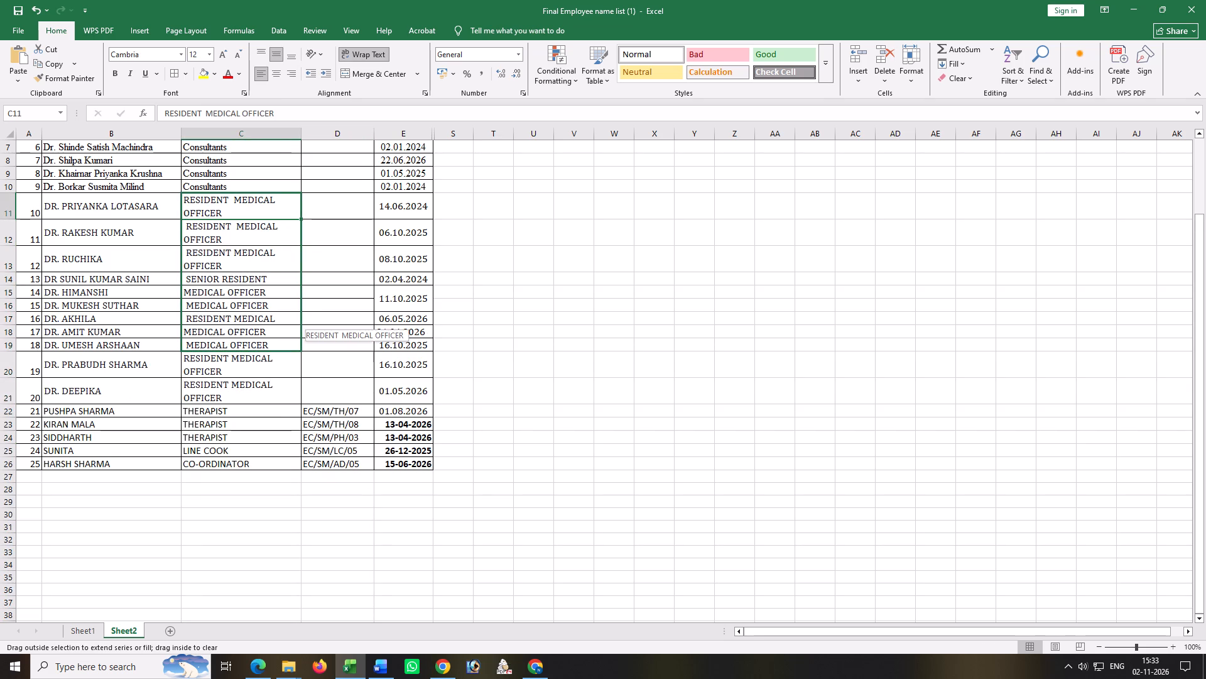
left_click_drag(298, 360, 305, 300)
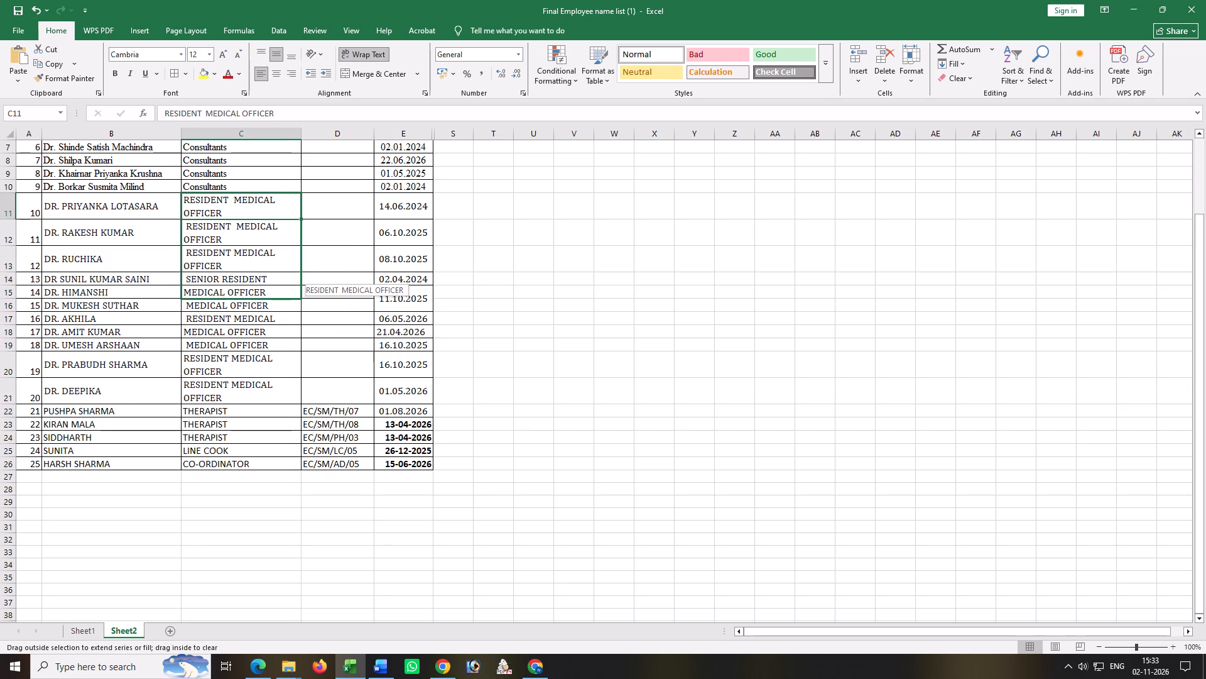
left_click_drag(305, 300, 304, 268)
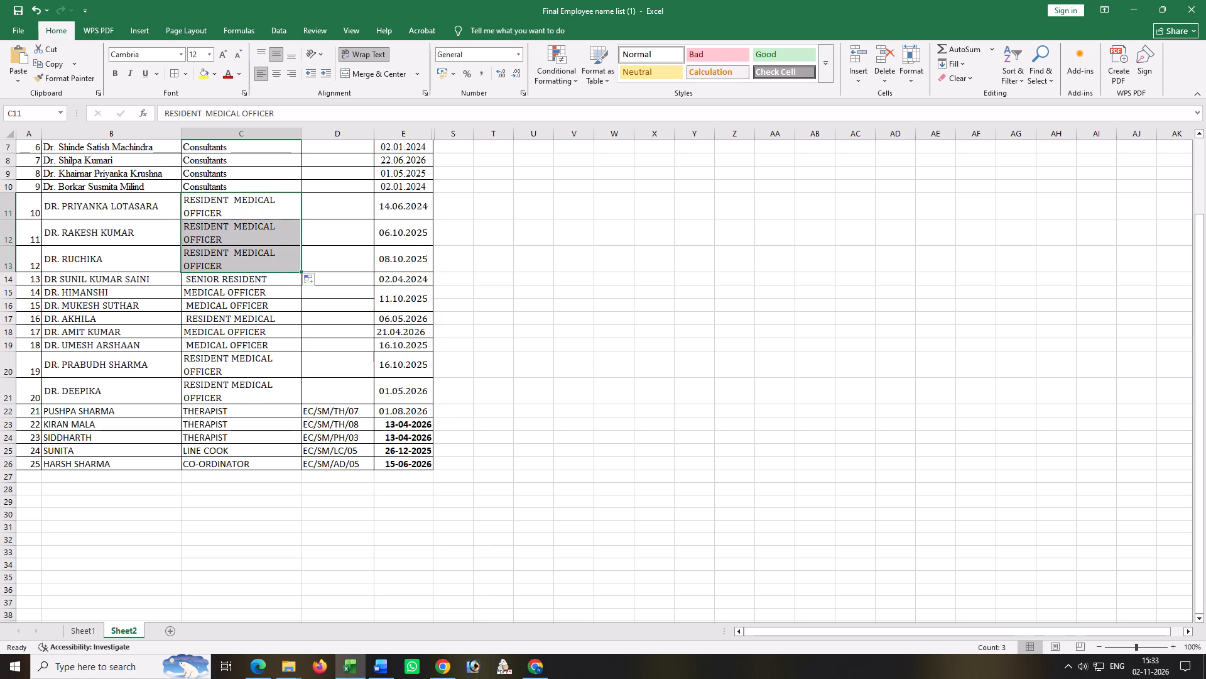
Increase the height of row 17 so its two-line designation fits.
left_click(212, 281)
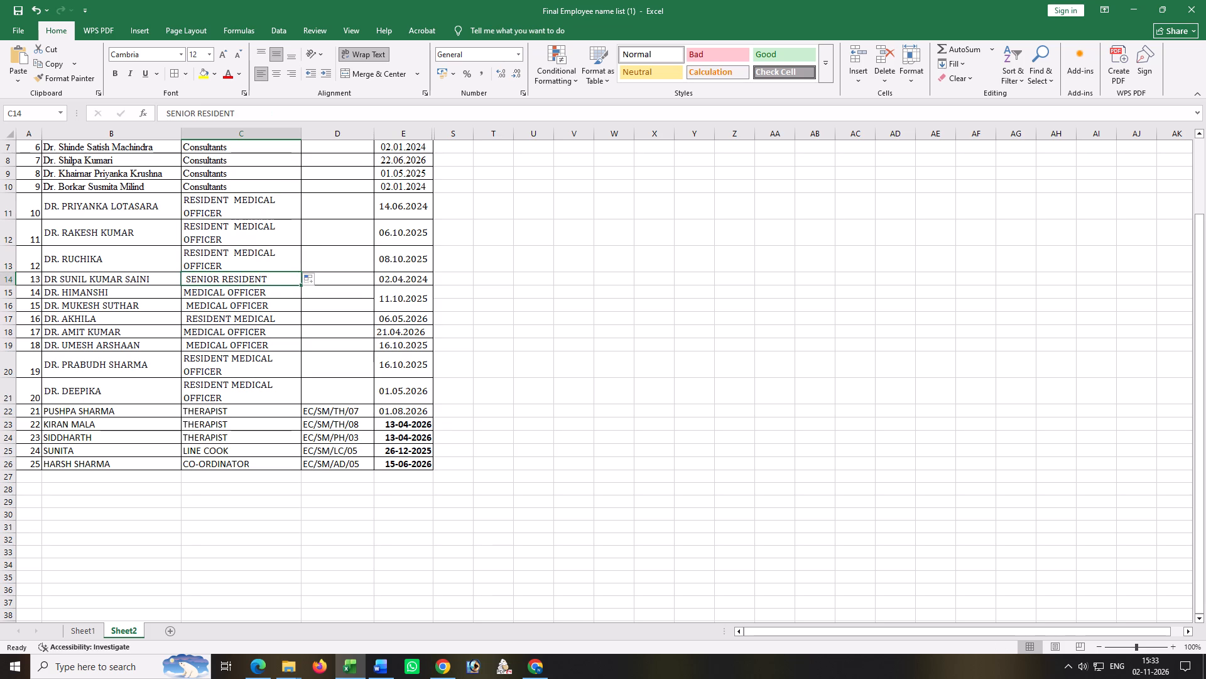
left_click_drag(227, 293, 225, 343)
left_click(227, 321)
left_click(0, 322)
left_click_drag(4, 326, 5, 329)
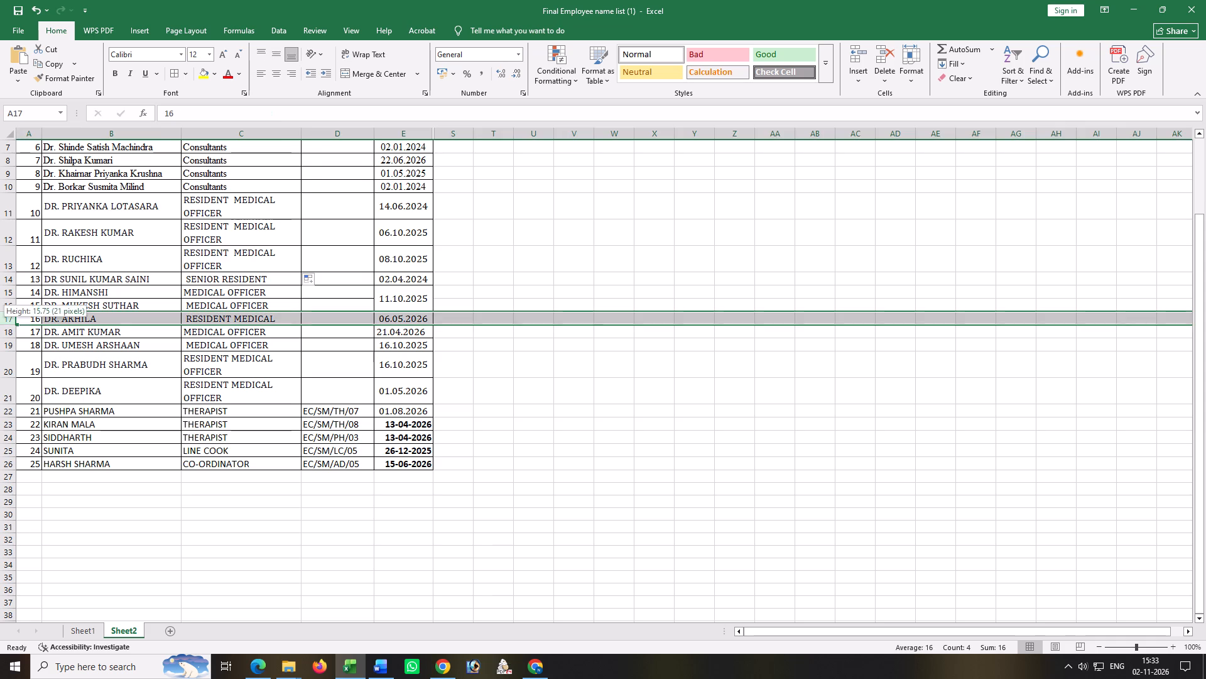
left_click_drag(5, 329, 6, 335)
left_click_drag(6, 335, 6, 342)
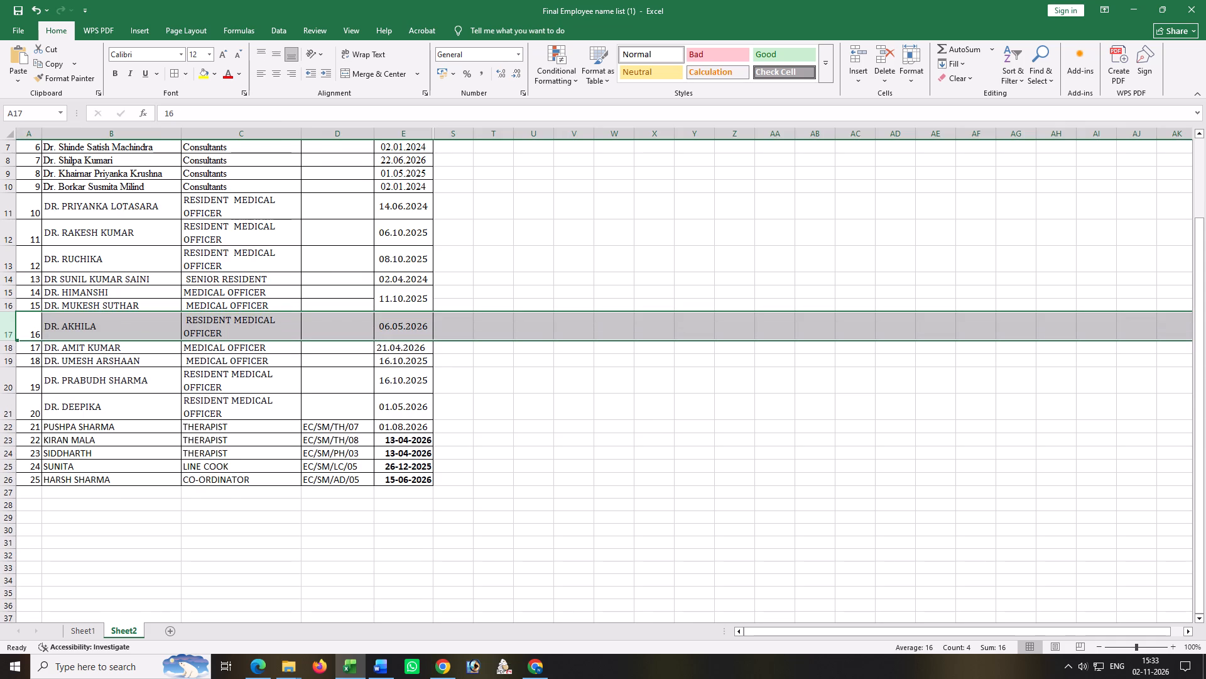
Remove the leading space from the RESIDENT MEDICAL OFFICER designation in C17.
double_click(185, 317)
key("Delete")
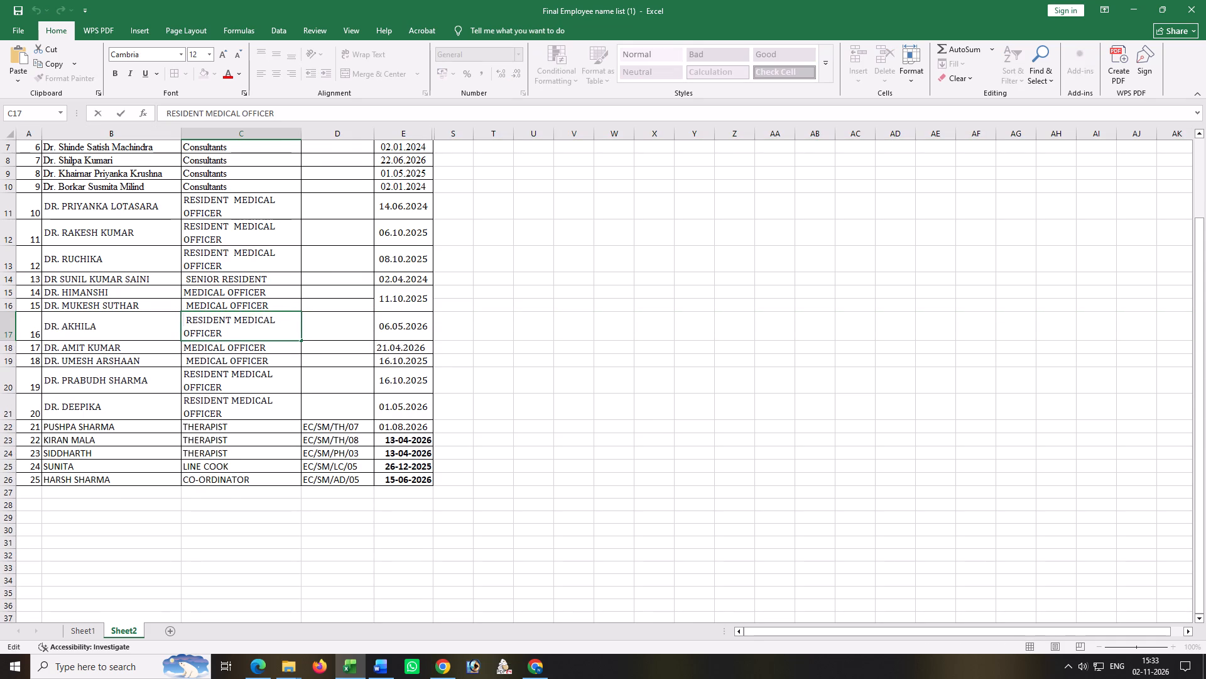
left_click(200, 368)
double_click(193, 350)
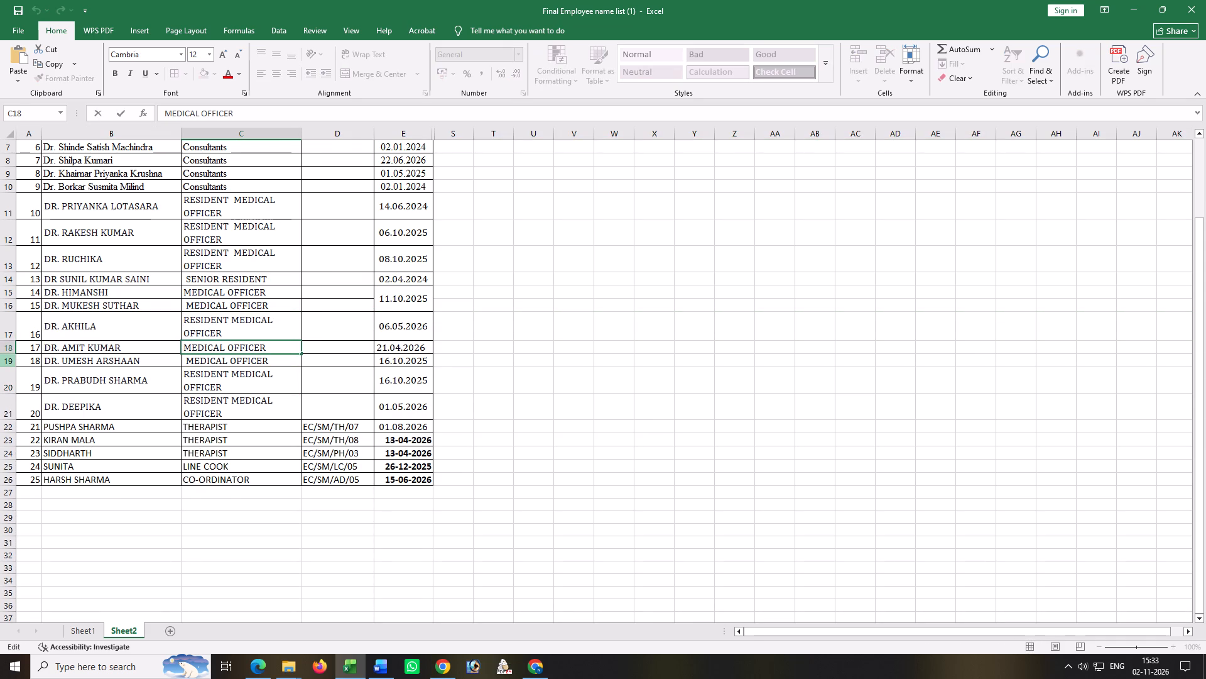
left_click(173, 346)
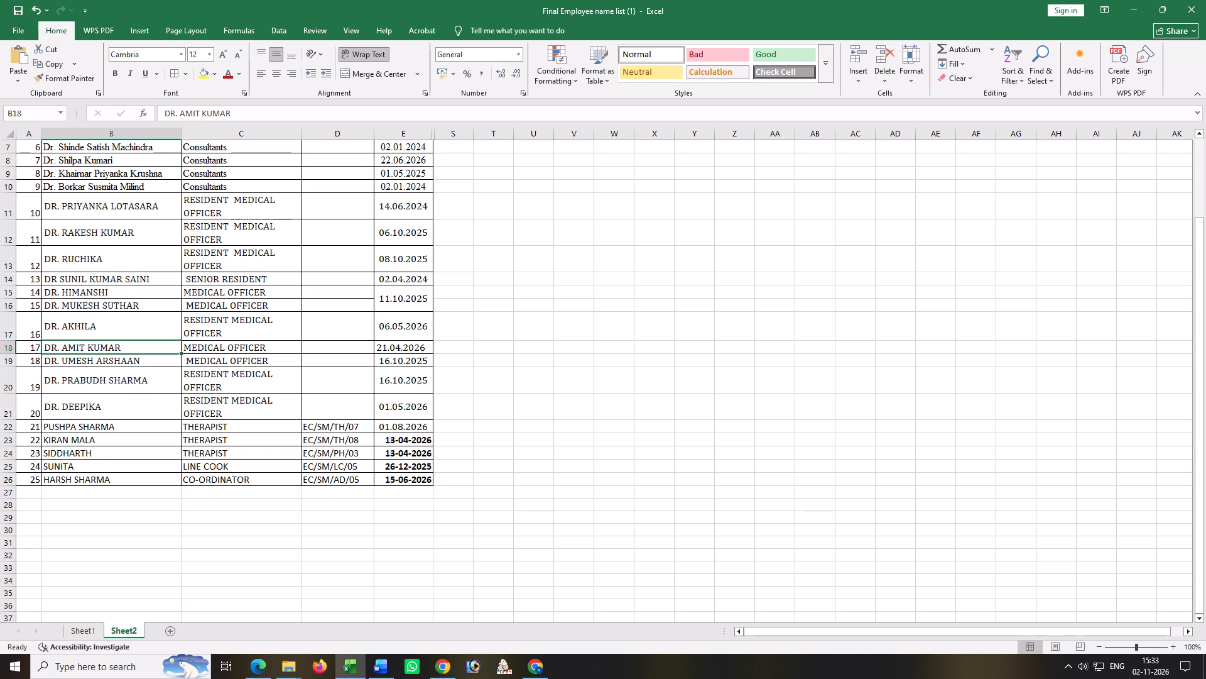
Make row 18 slightly taller.
left_click(272, 354)
left_click_drag(7, 351, 7, 370)
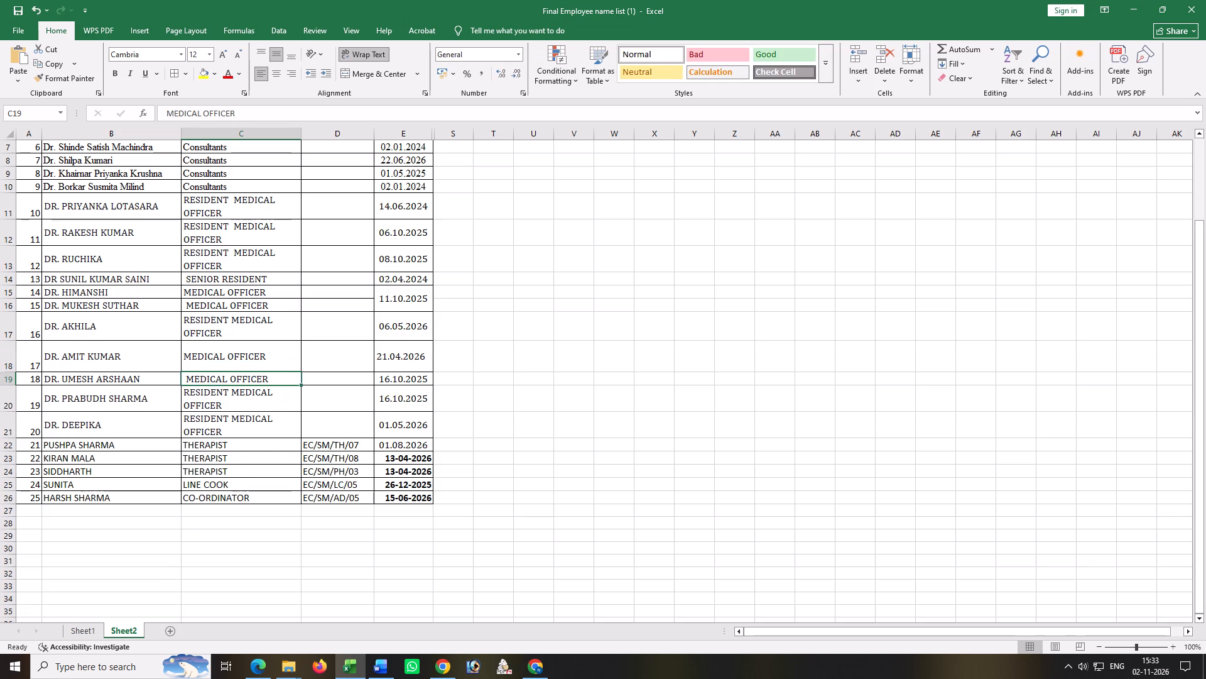
left_click_drag(8, 374, 7, 363)
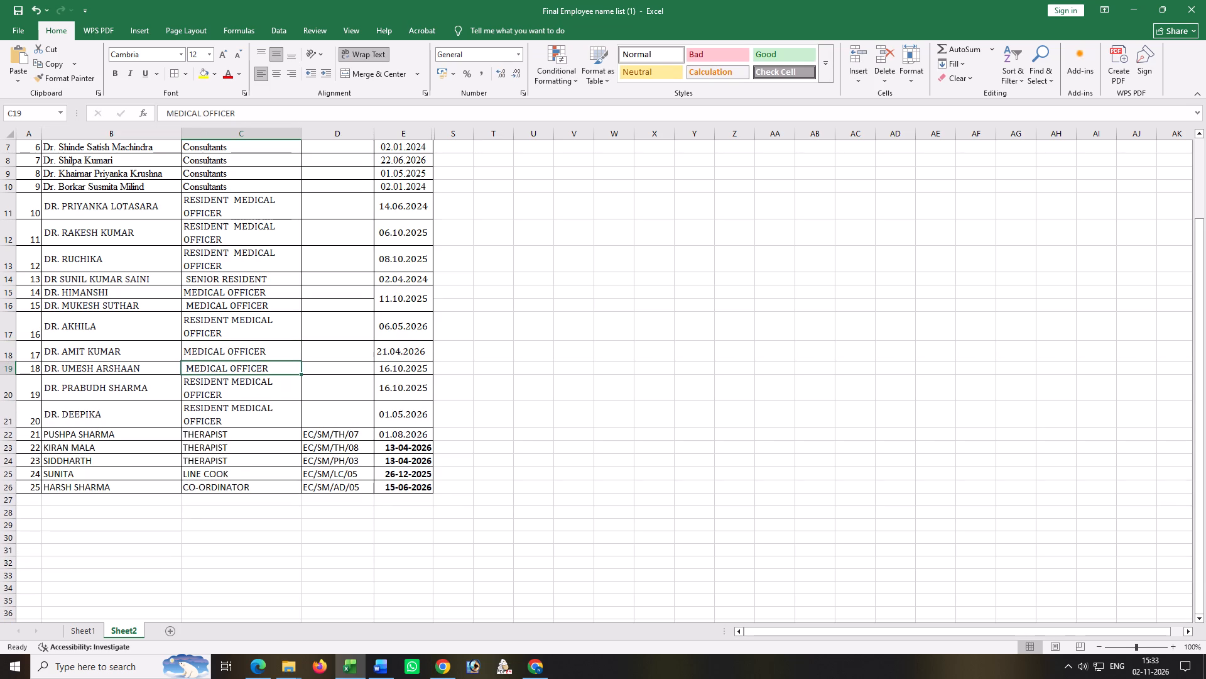
left_click(6, 362)
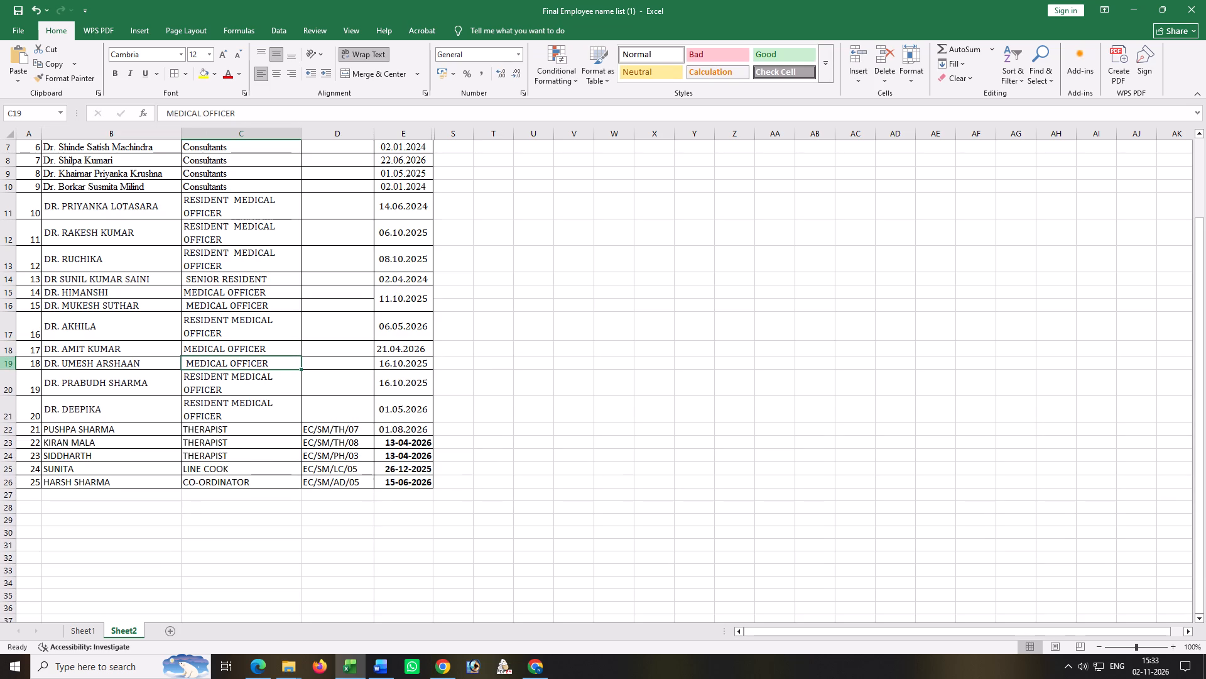
Remove the leading spaces from the designations in C19, C16 and C14.
double_click(187, 362)
key("BackSpace")
left_click(251, 393)
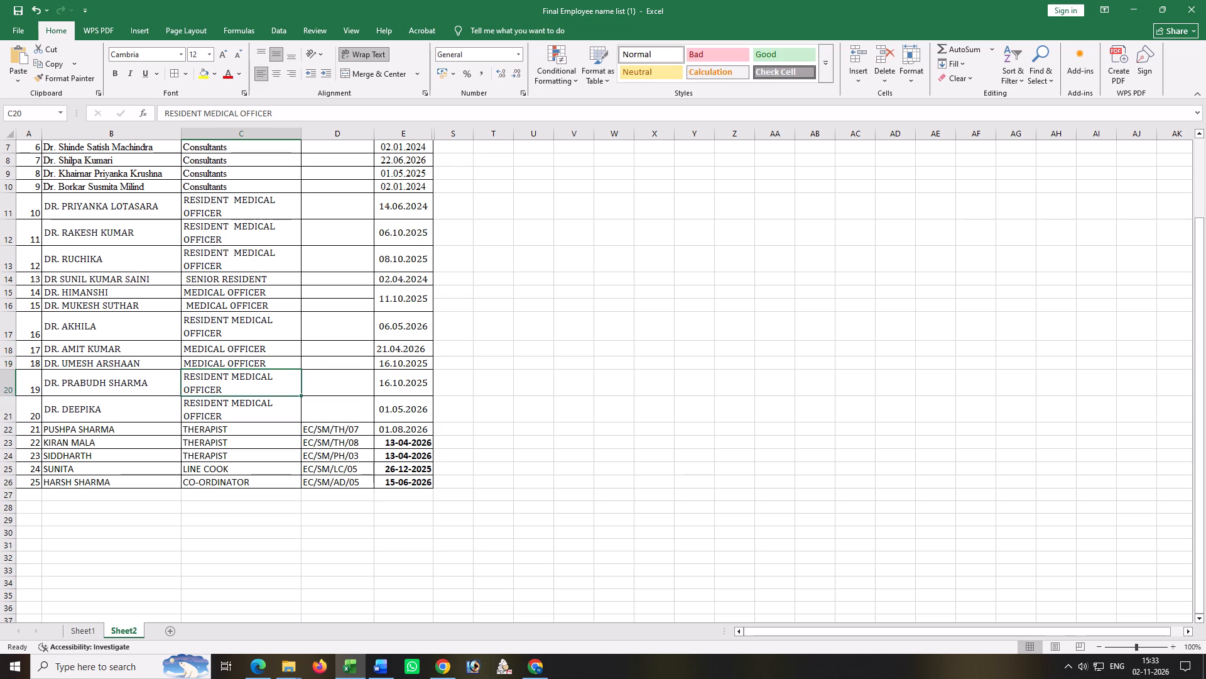
double_click(188, 305)
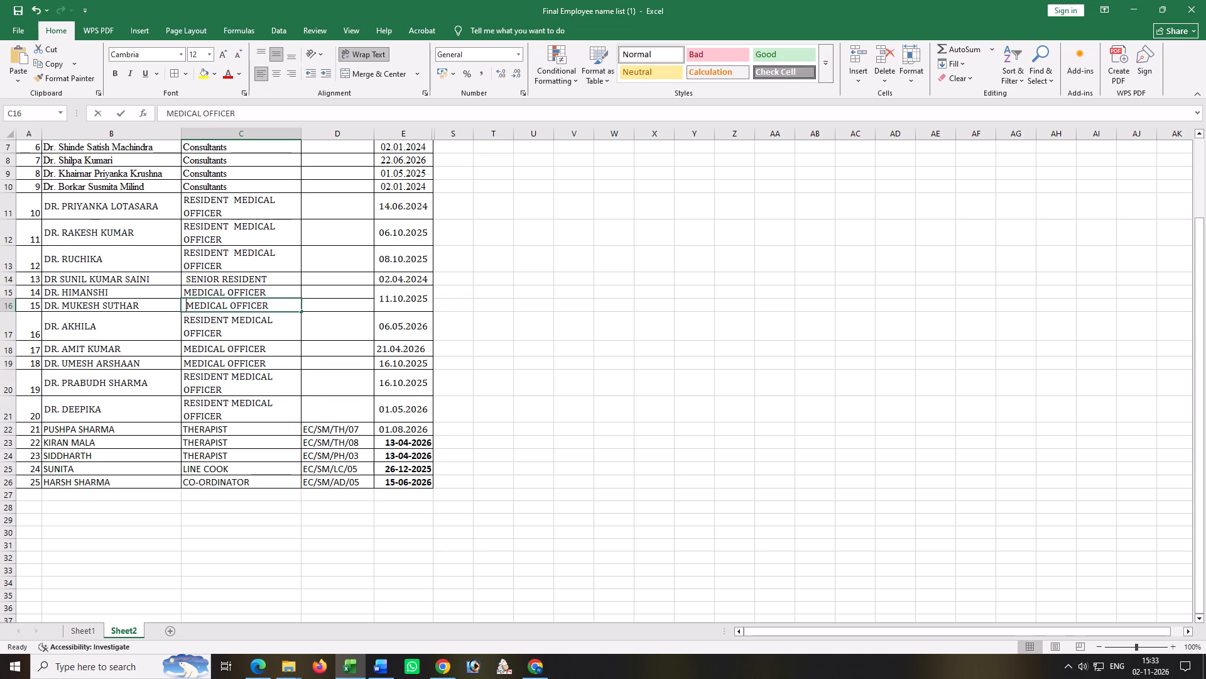
key("BackSpace")
double_click(190, 277)
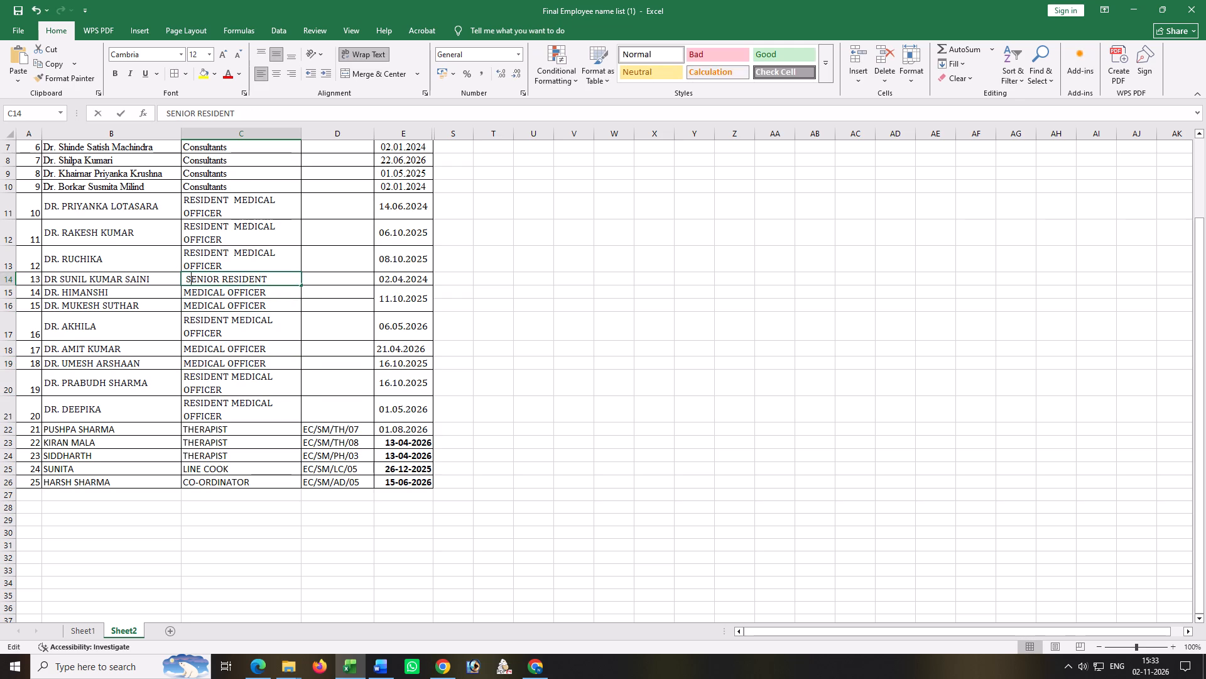
key("Left")
key("BackSpace")
left_click(313, 345)
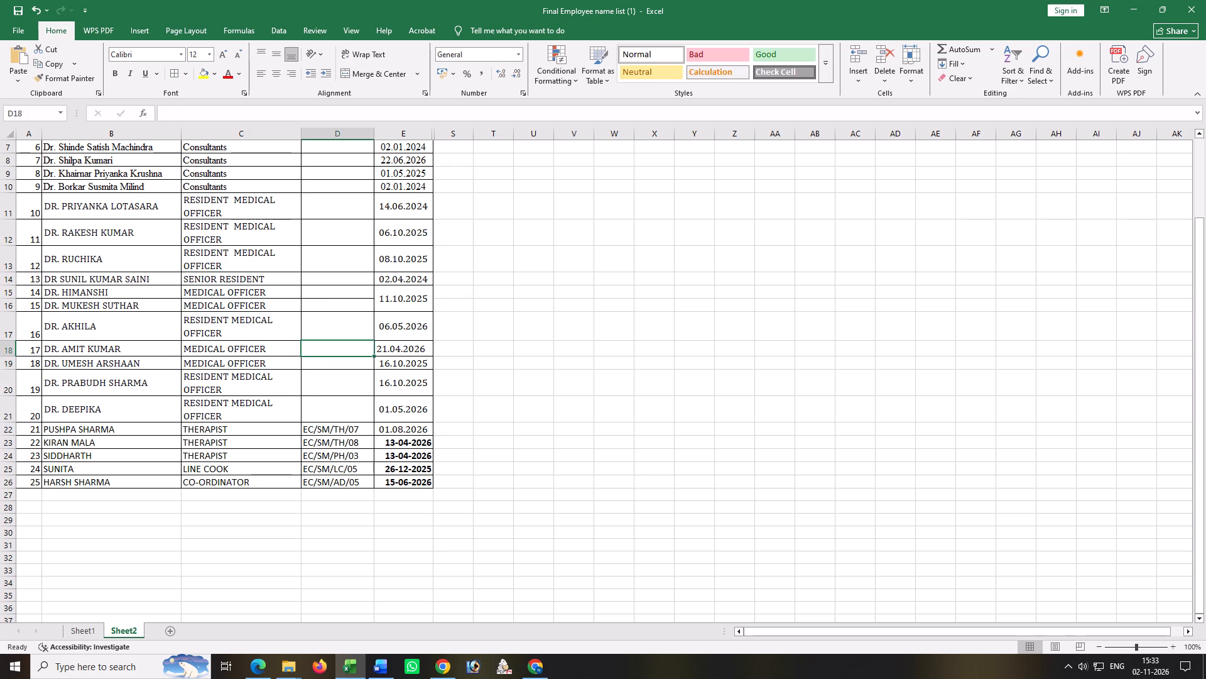
Save the employee name list workbook and look over Sheet2 from the header row down.
key("ctrl+s")
scroll(273, 372, "up", 3)
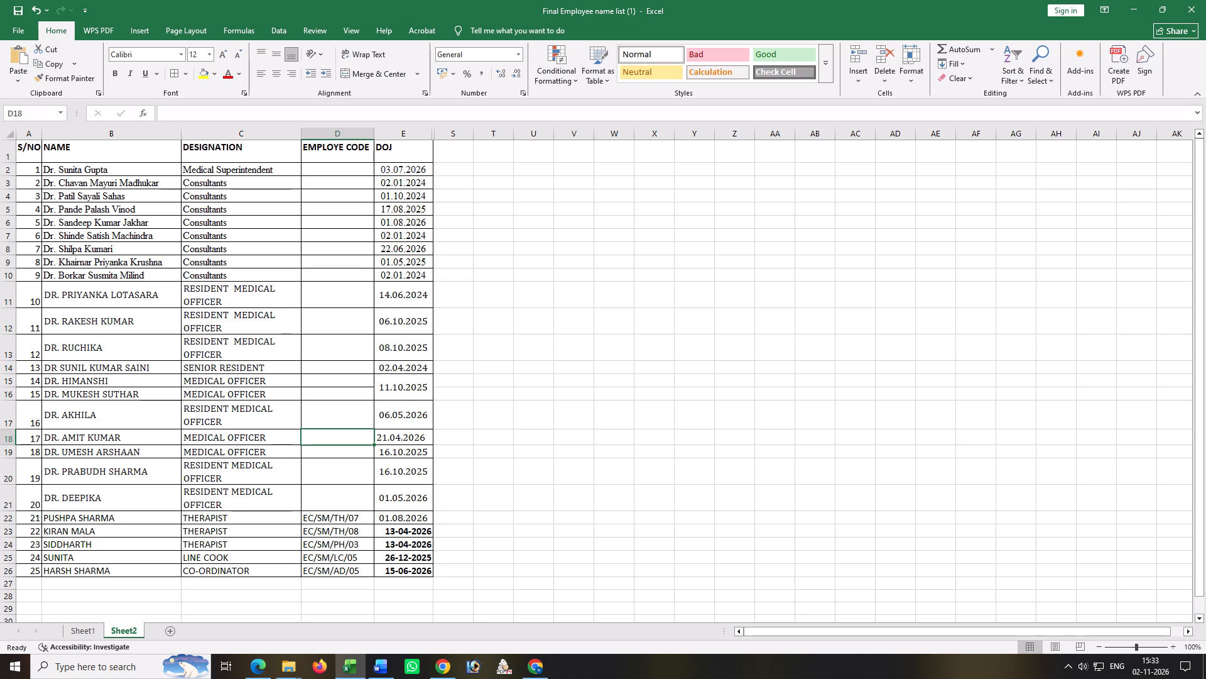
key("ctrl+s")
scroll(90, 539, "down", 2)
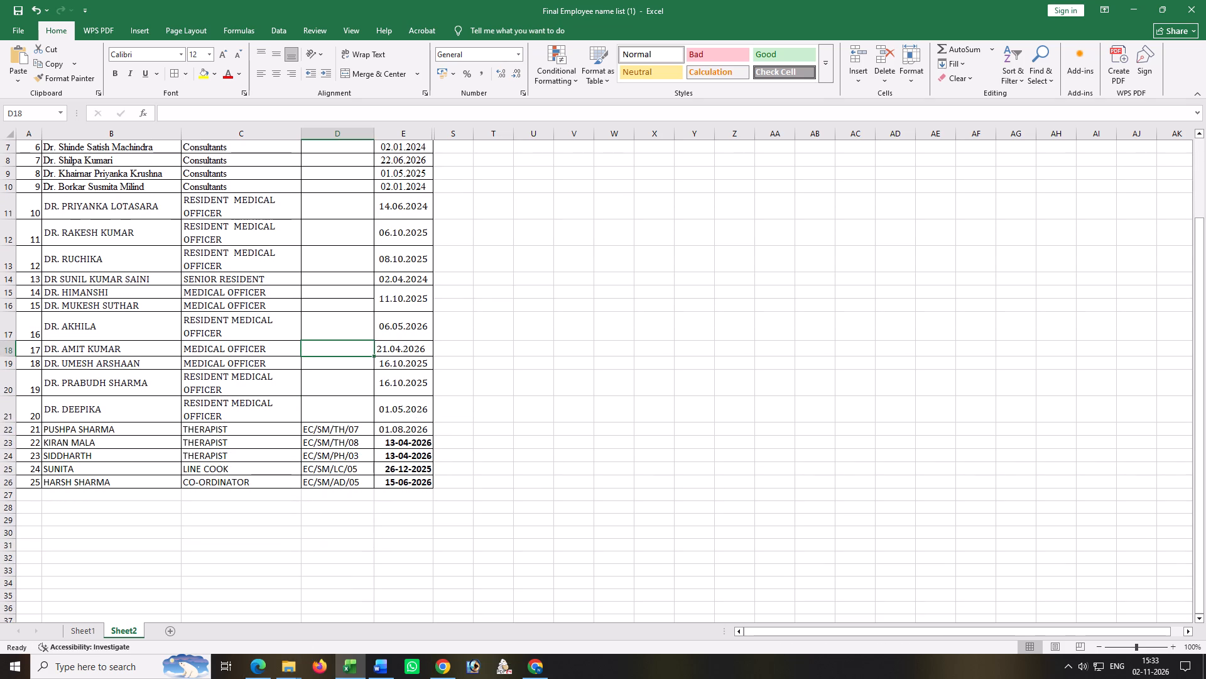
Switch to the hospital faculttyi final document in Word and close it, saving its changes.
left_click(383, 666)
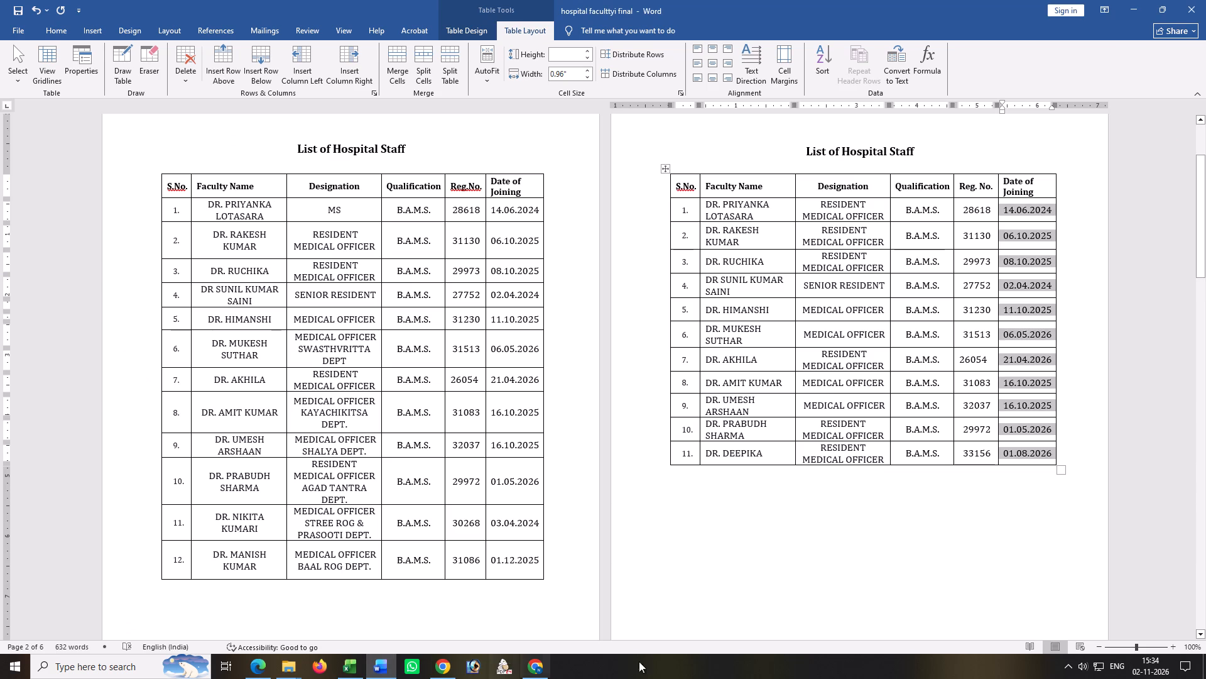
left_click(804, 527)
left_click(1202, 4)
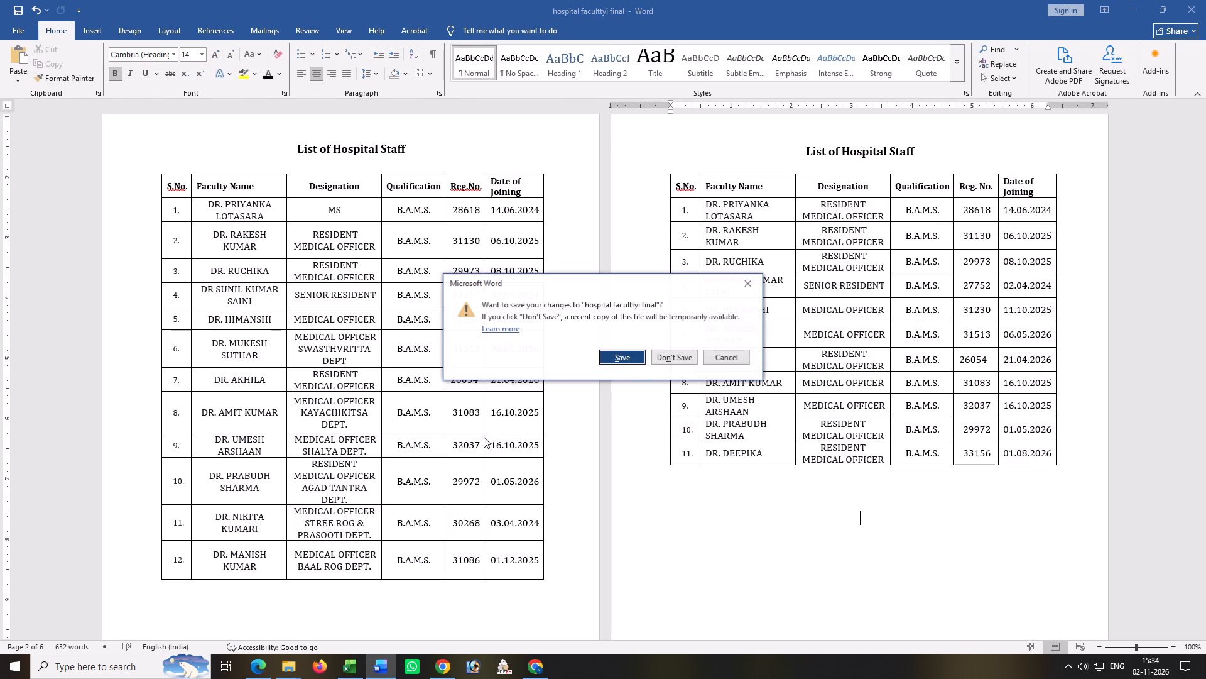
left_click(627, 362)
Open the NURSING STAFF - Copy document from the STAFF LIST folder in File Explorer and maximize its window.
left_click(278, 673)
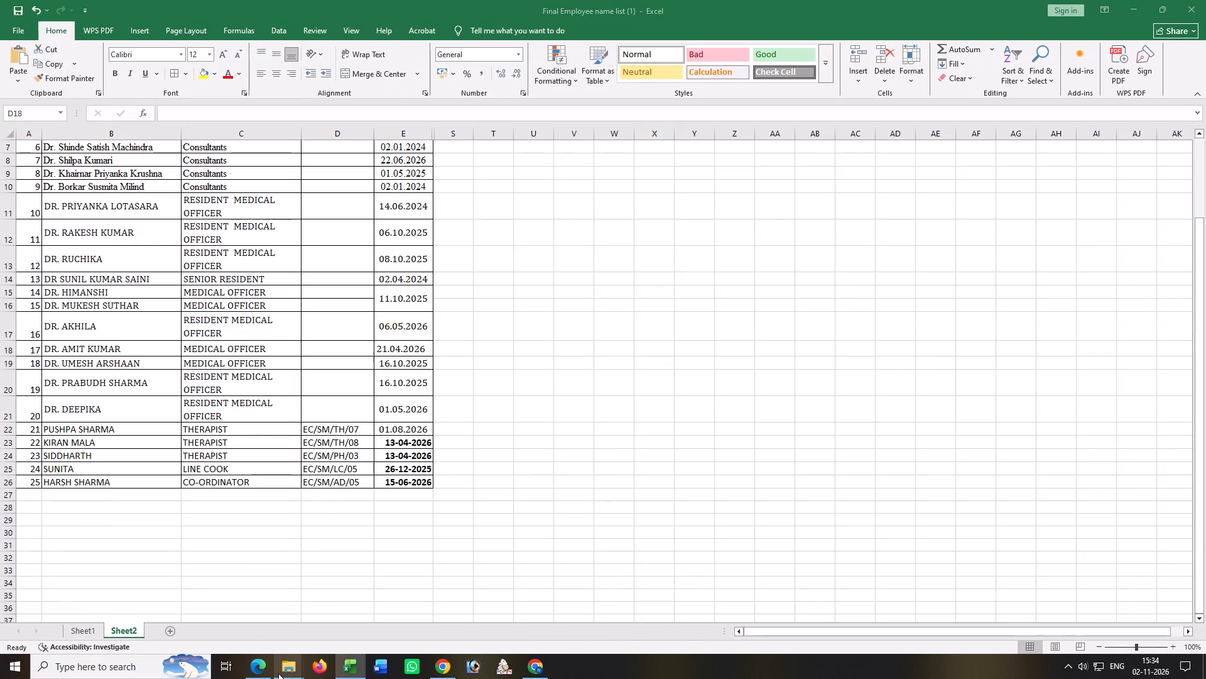
left_click(456, 612)
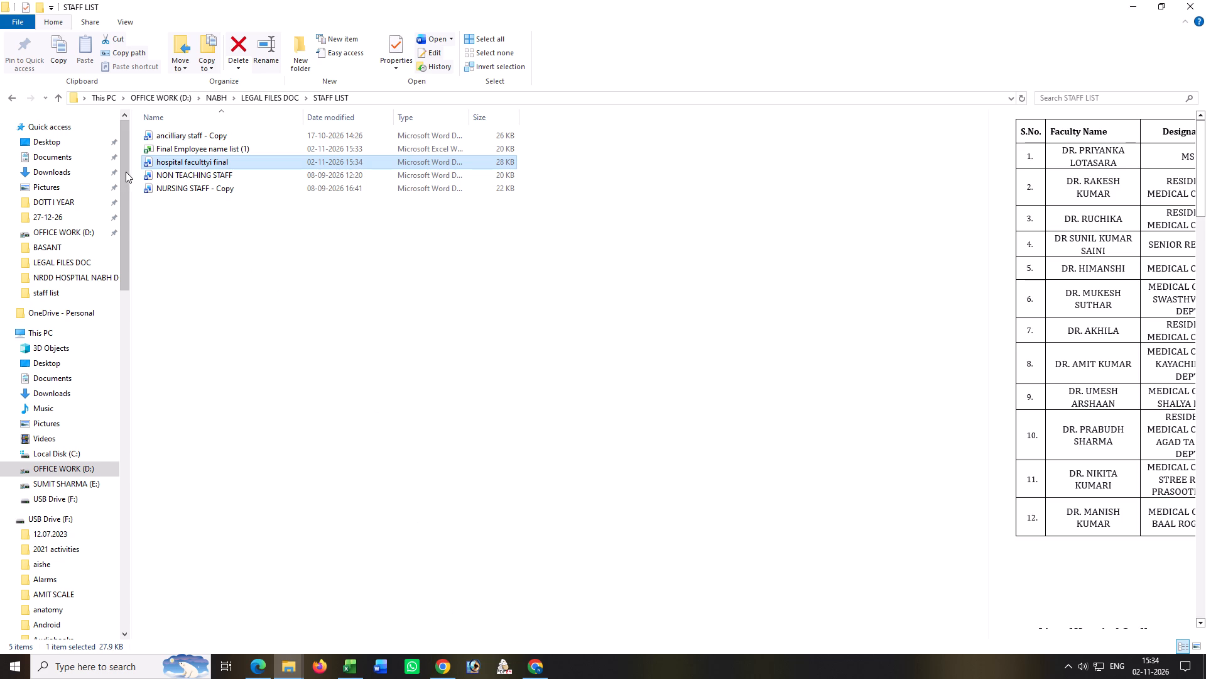
double_click(170, 184)
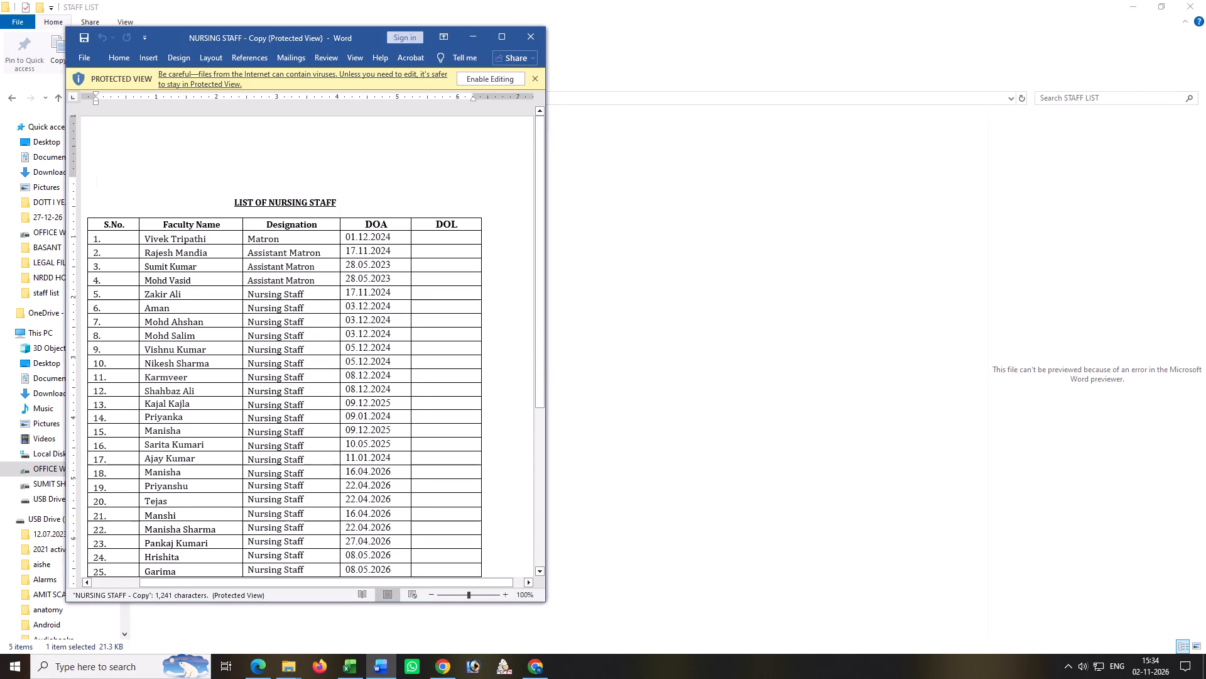
left_click(498, 38)
left_click(501, 39)
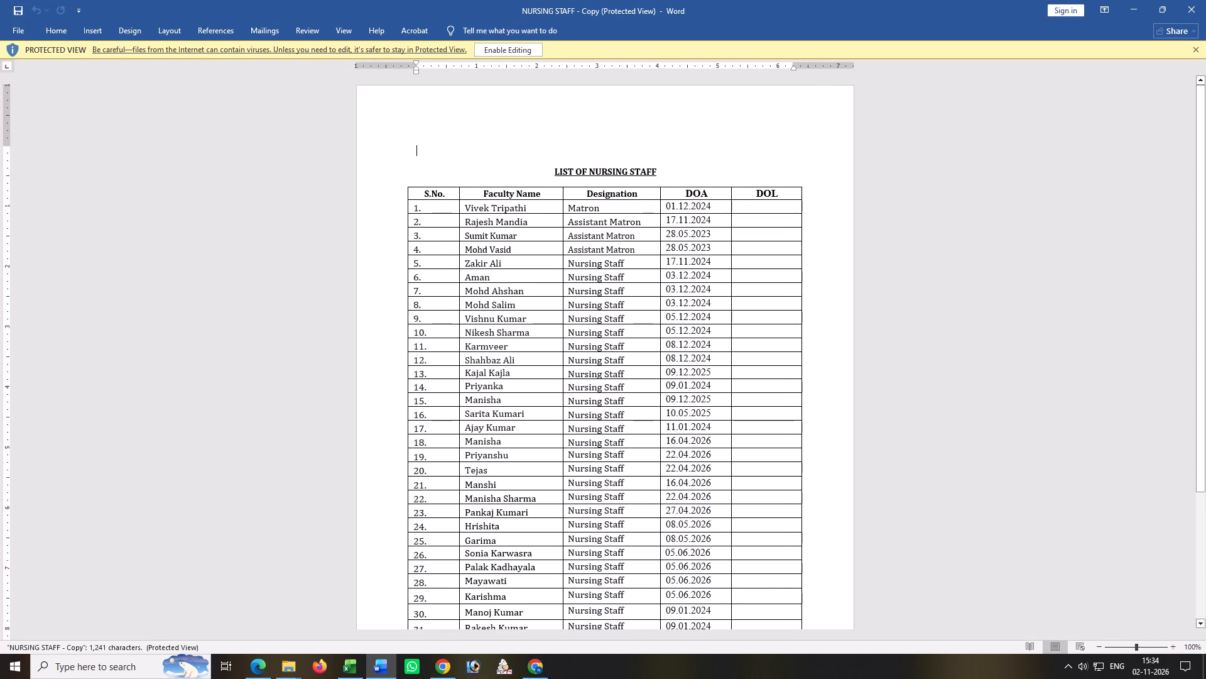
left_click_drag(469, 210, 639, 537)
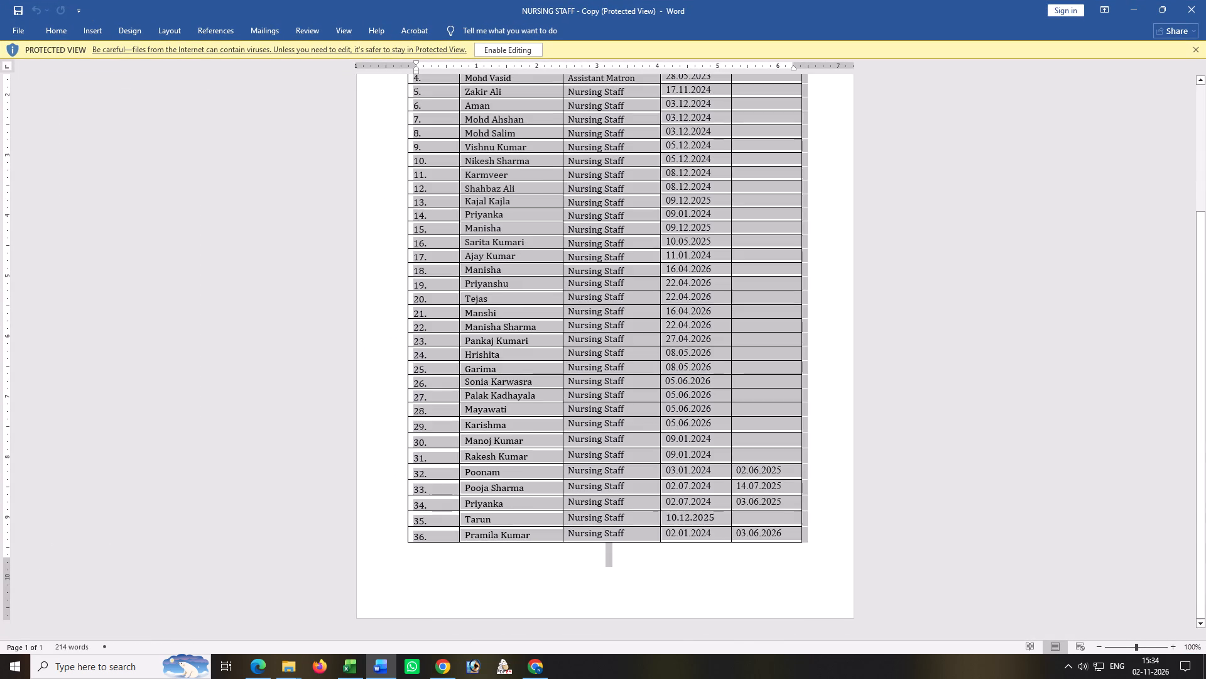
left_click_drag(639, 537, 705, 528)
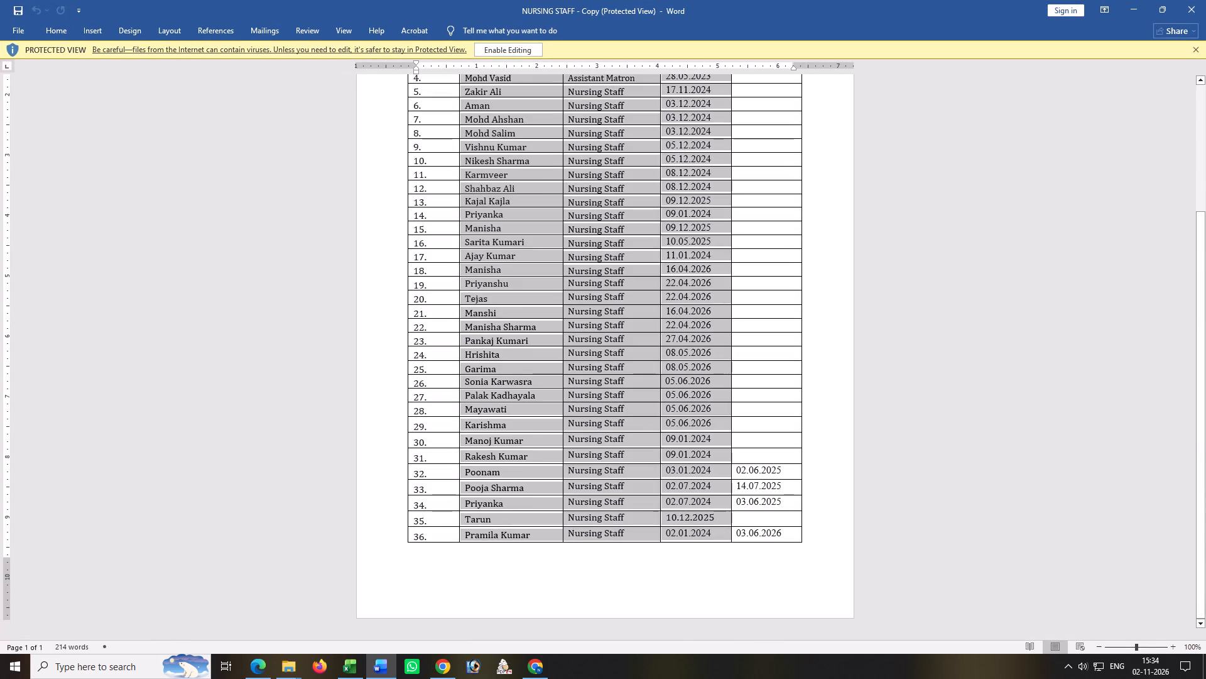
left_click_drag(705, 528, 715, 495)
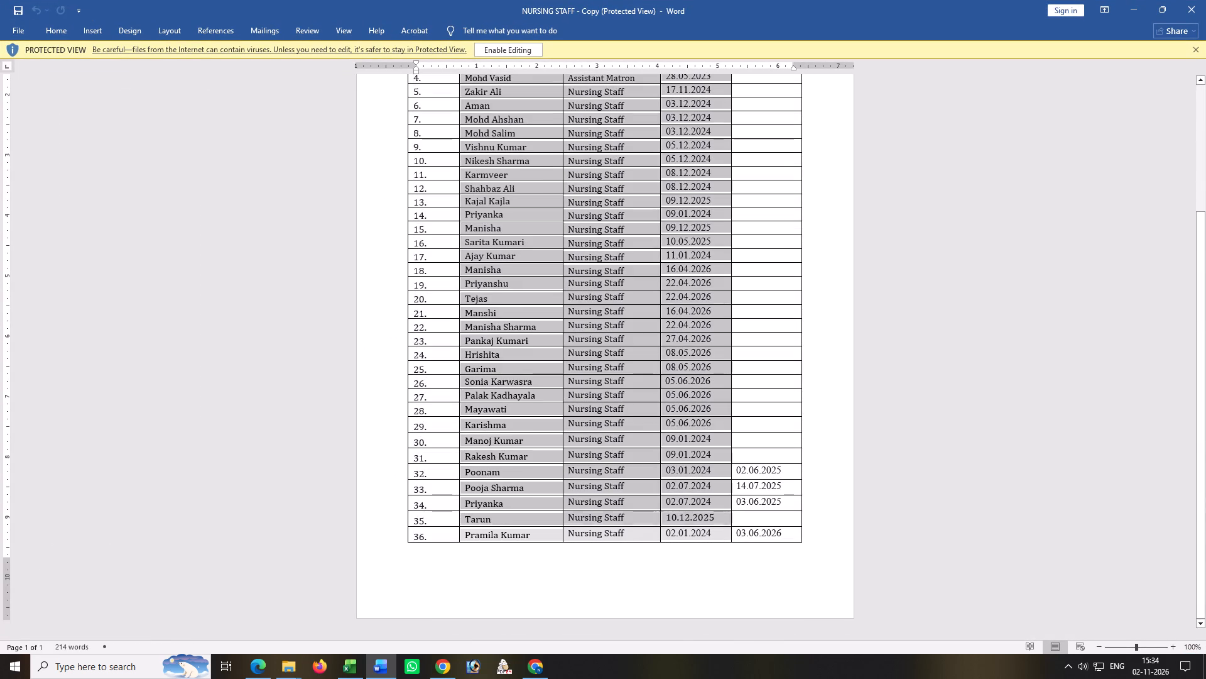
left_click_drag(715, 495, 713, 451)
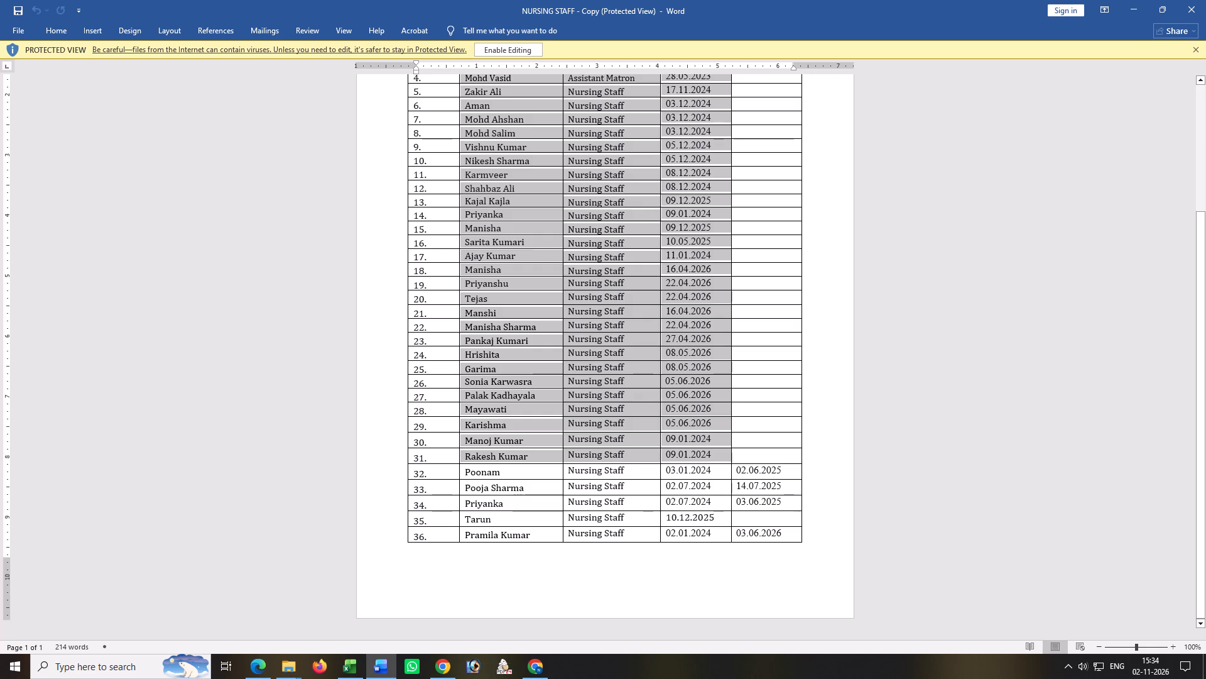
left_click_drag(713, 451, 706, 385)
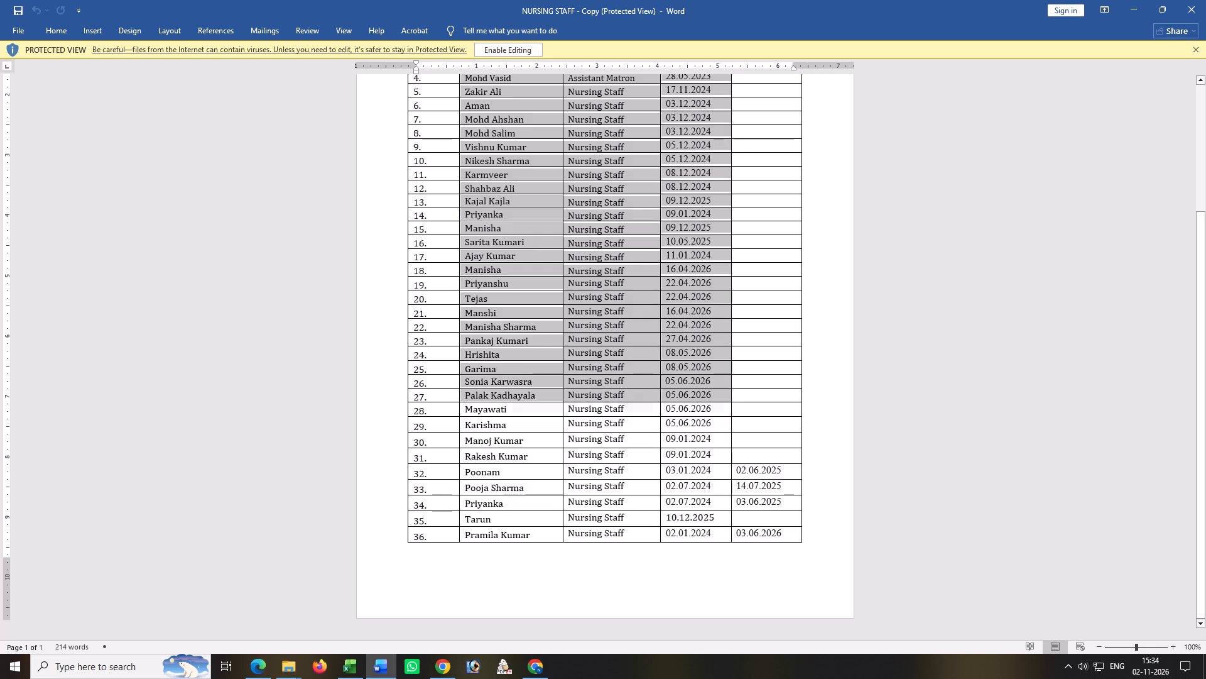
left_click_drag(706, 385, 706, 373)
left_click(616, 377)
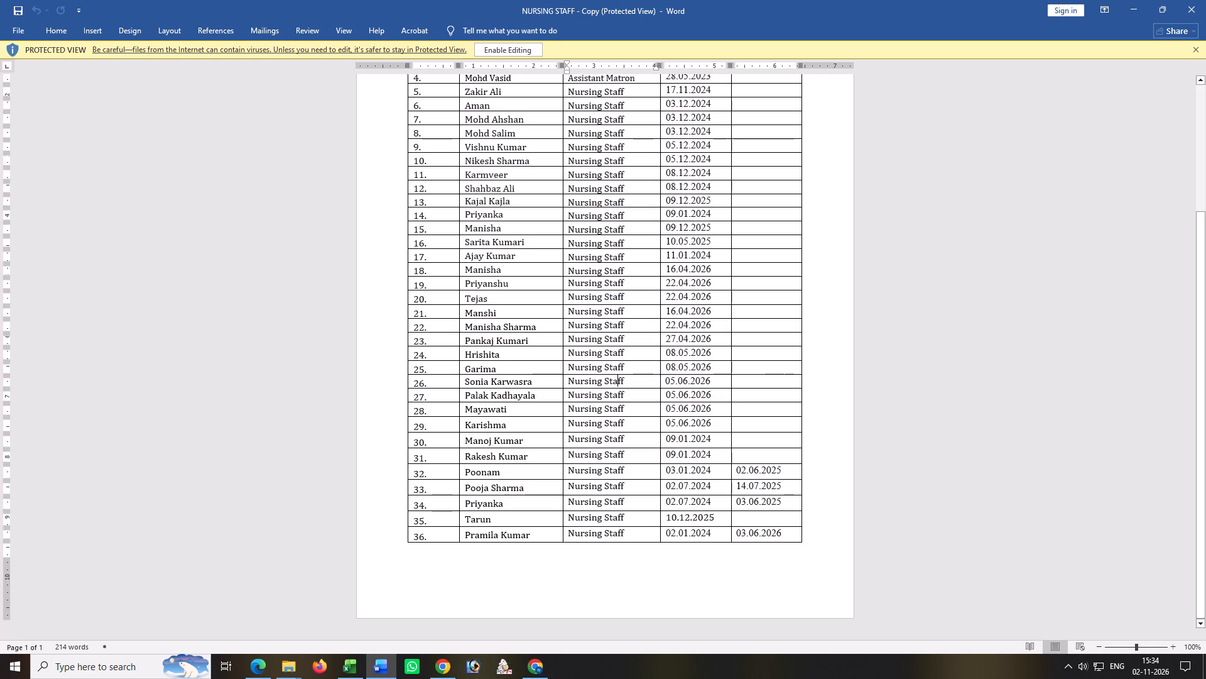
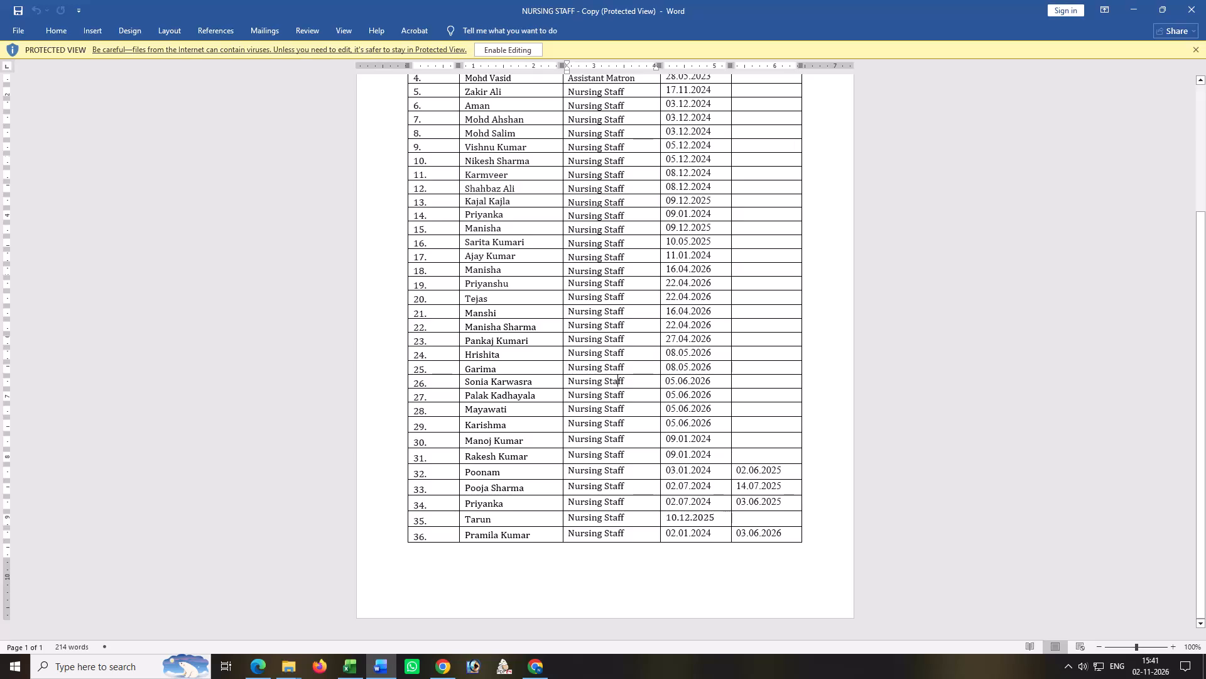
Enable editing in the nursing staff document and copy the names, designations and DOA dates of rows 1 to 25 into Sheet2 from B22.
scroll(571, 443, "up", 2)
left_click(514, 45)
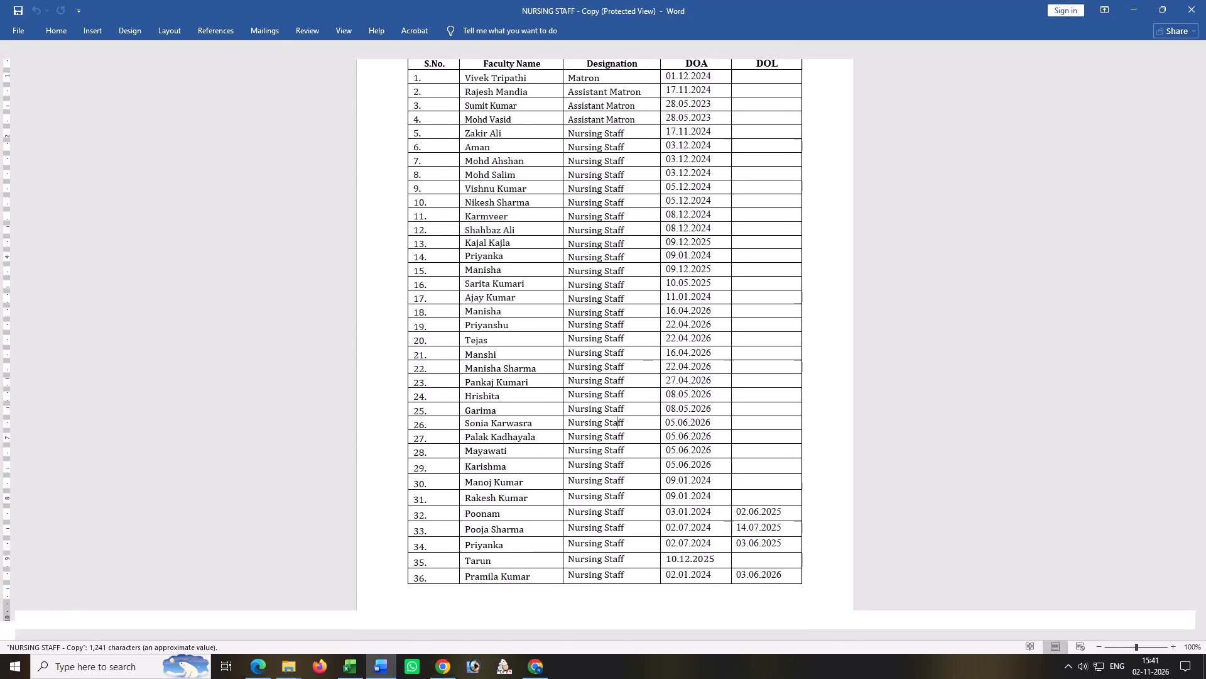
left_click_drag(469, 251, 537, 433)
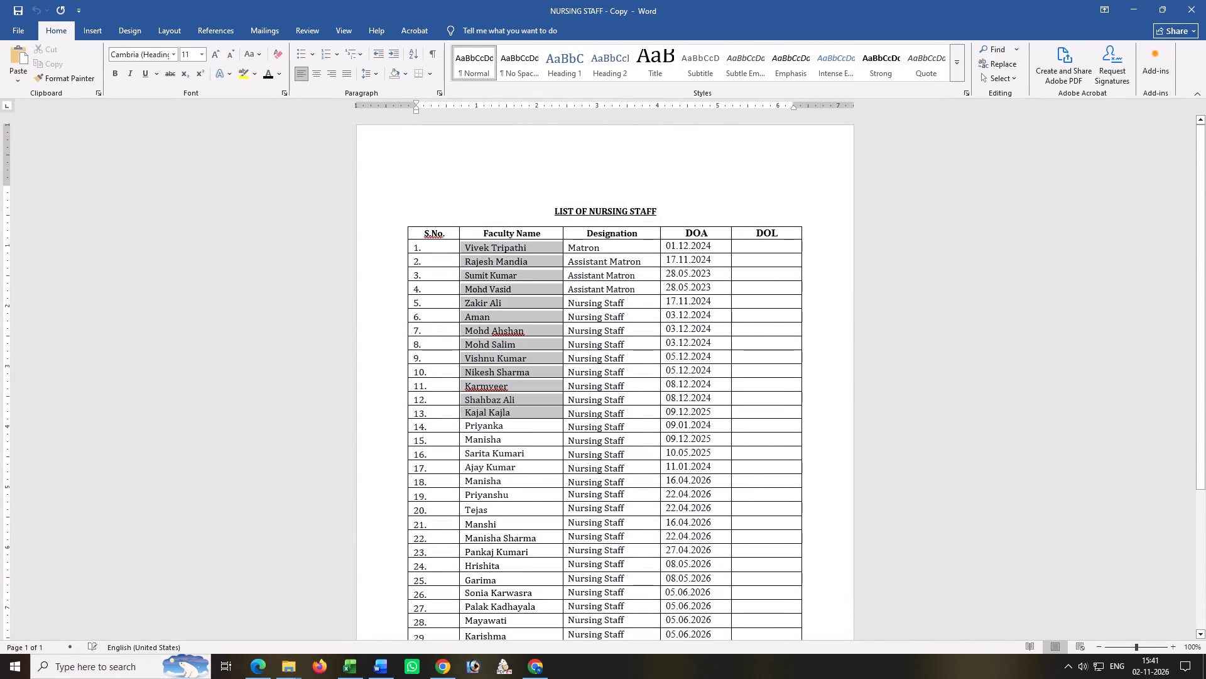
left_click_drag(537, 433, 636, 588)
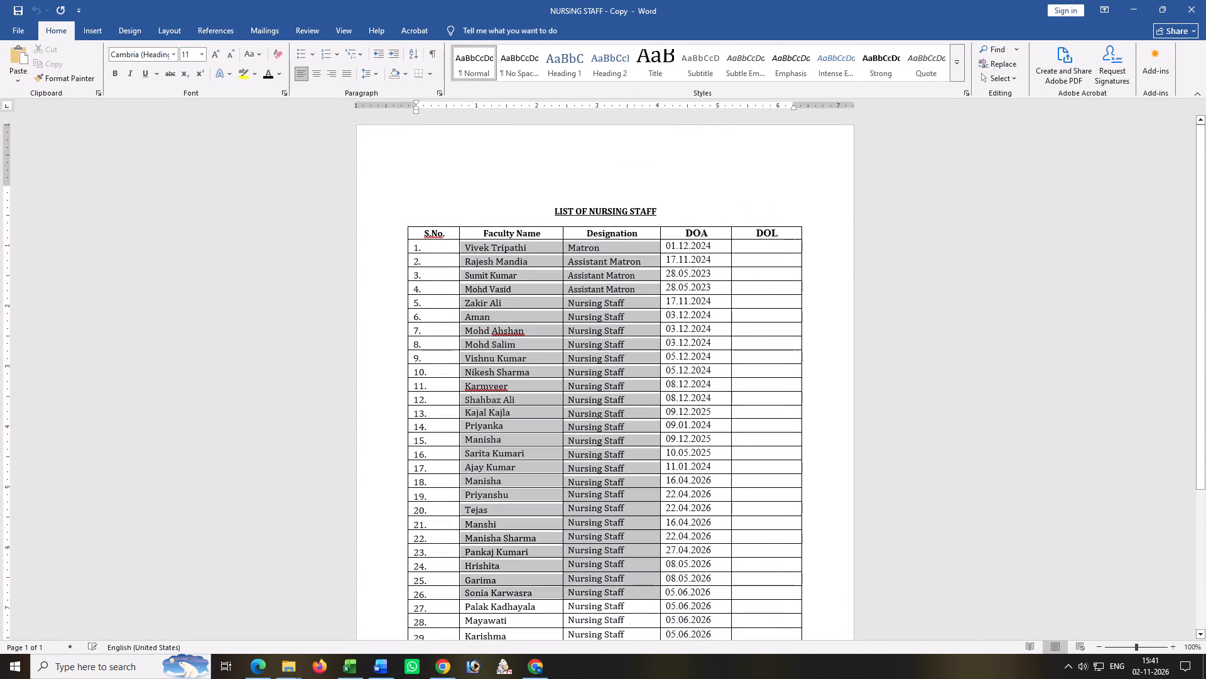
left_click_drag(636, 588, 680, 580)
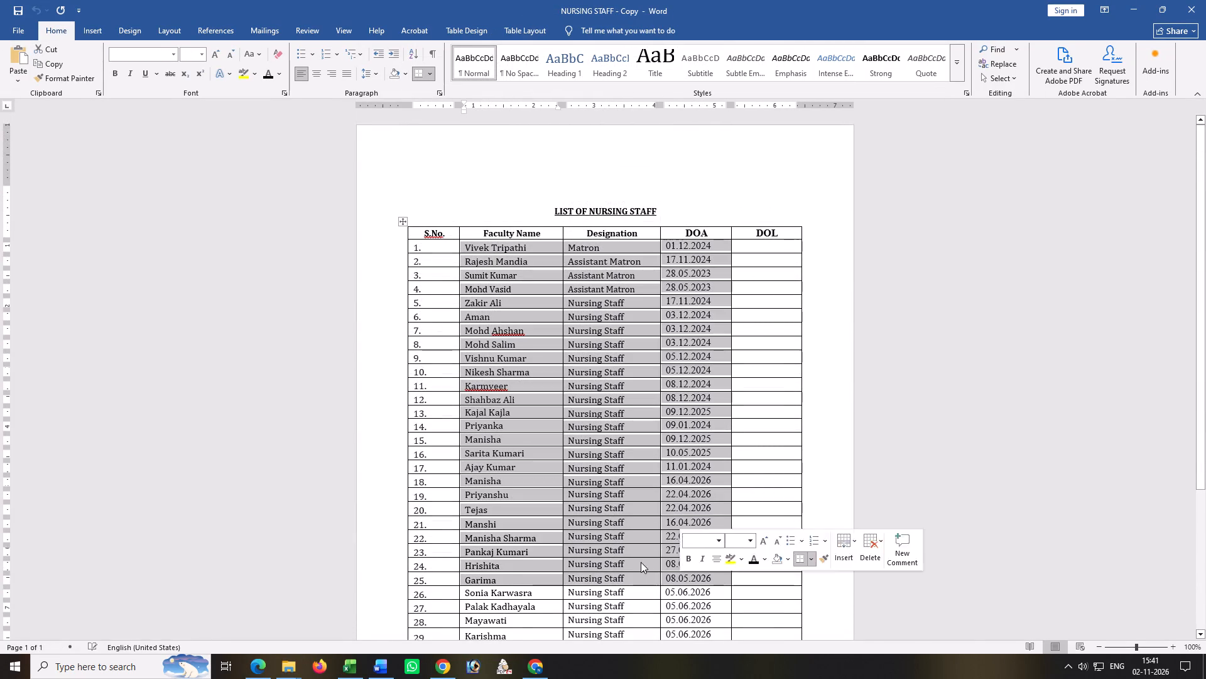
scroll(553, 516, "down", 6)
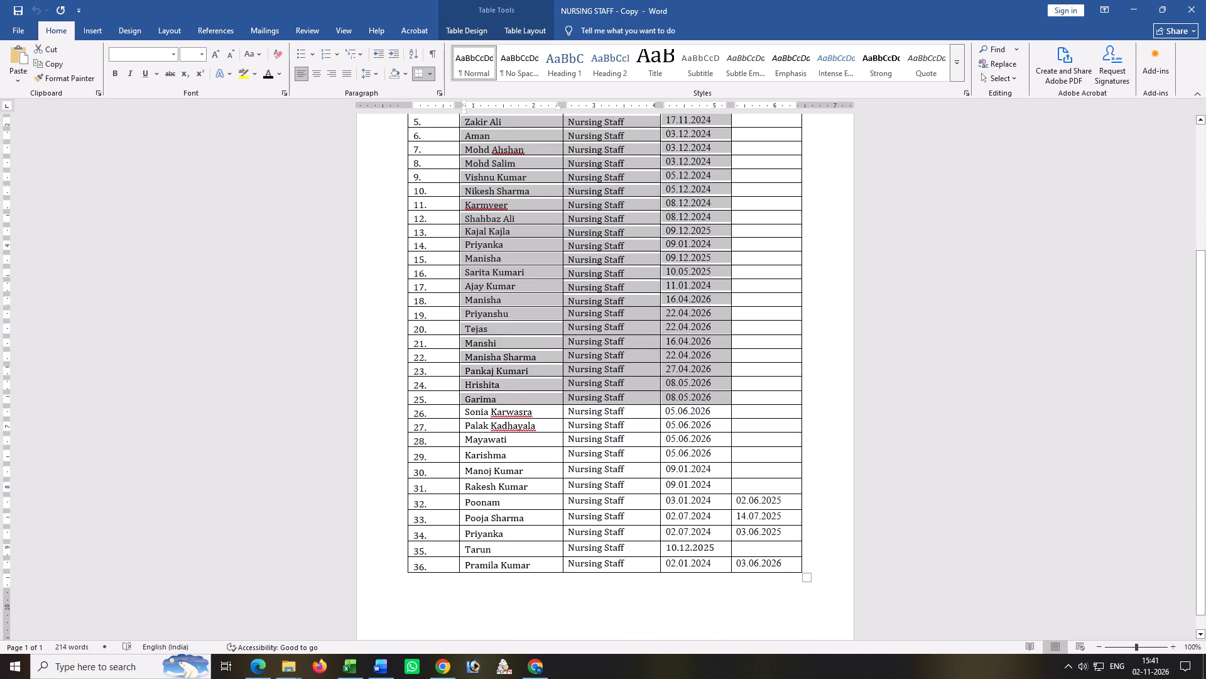
key("ctrl+c")
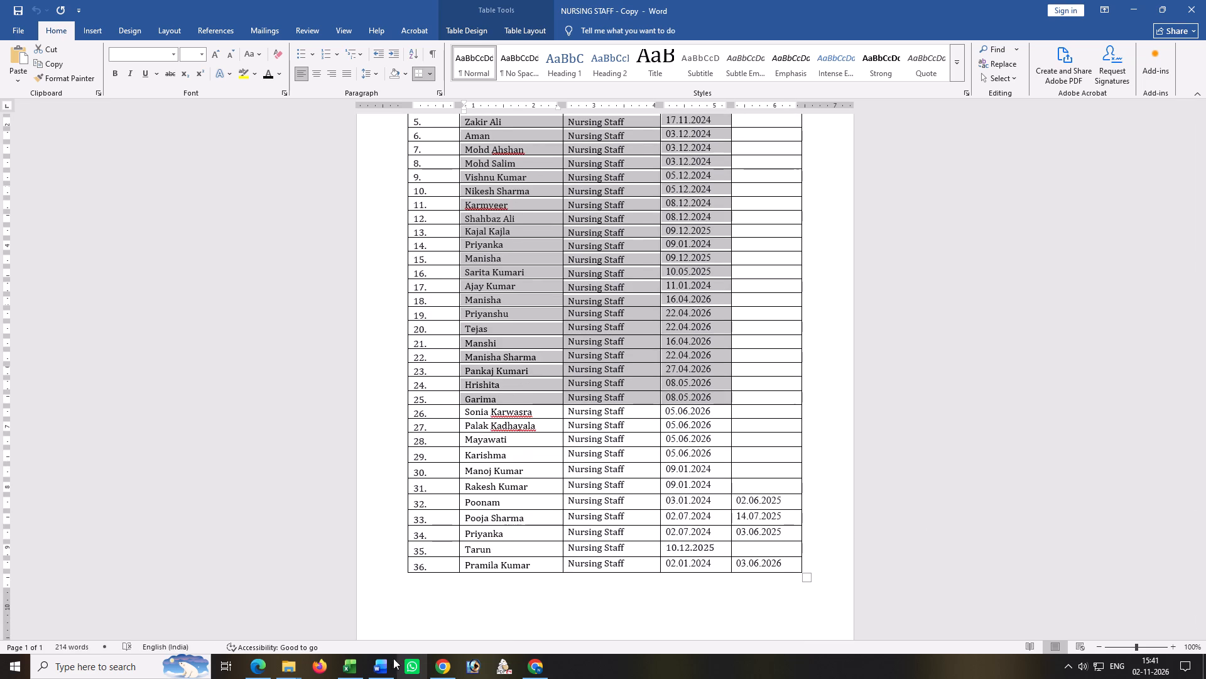
left_click(380, 665)
left_click(344, 675)
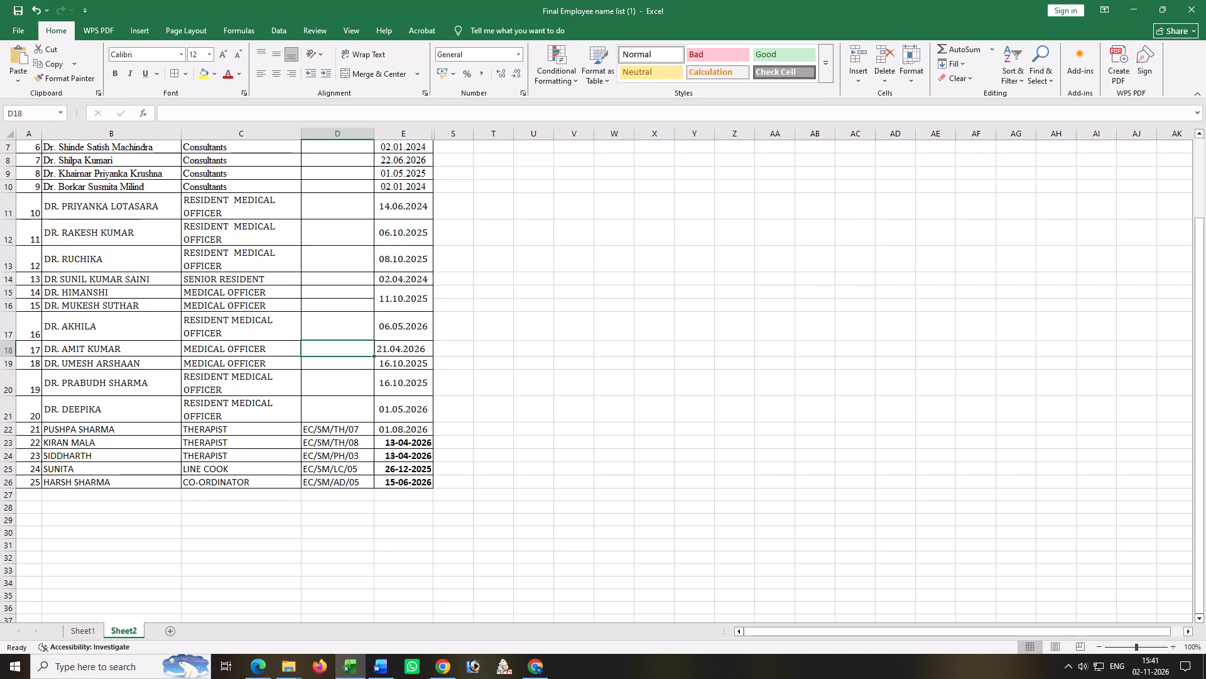
left_click(50, 431)
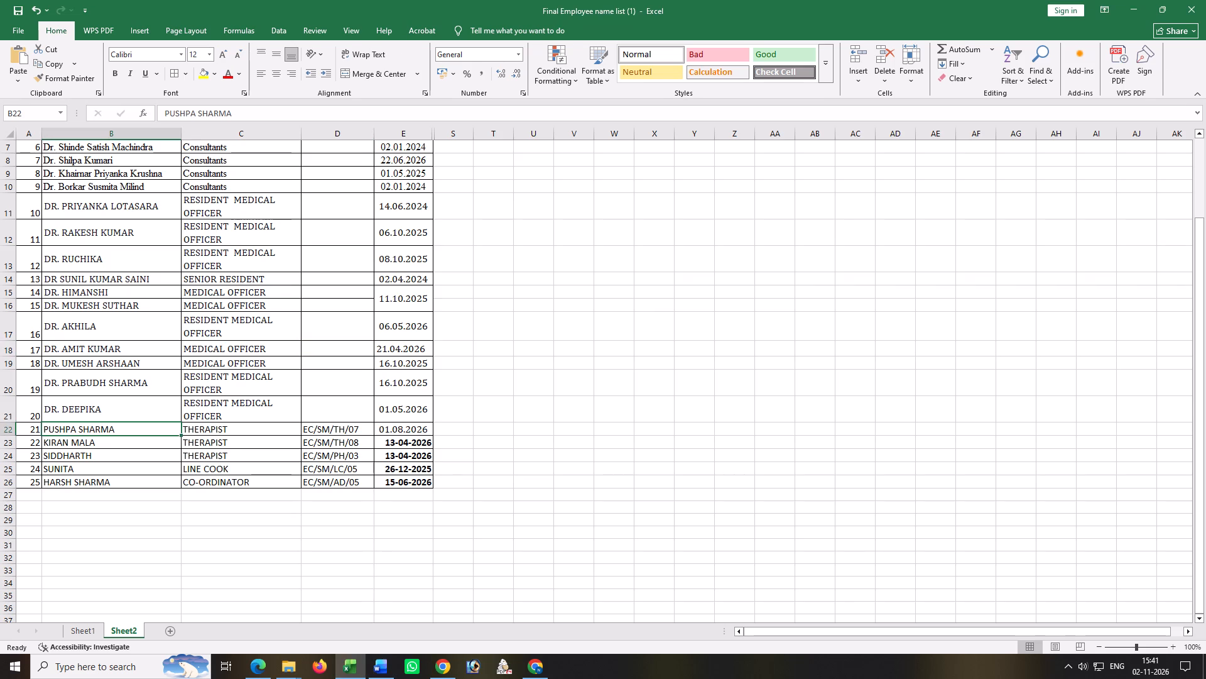
key("ctrl+v")
Move the pasted nursing staff dates from D22:D46 into column E, starting at E22.
scroll(247, 480, "down", 1)
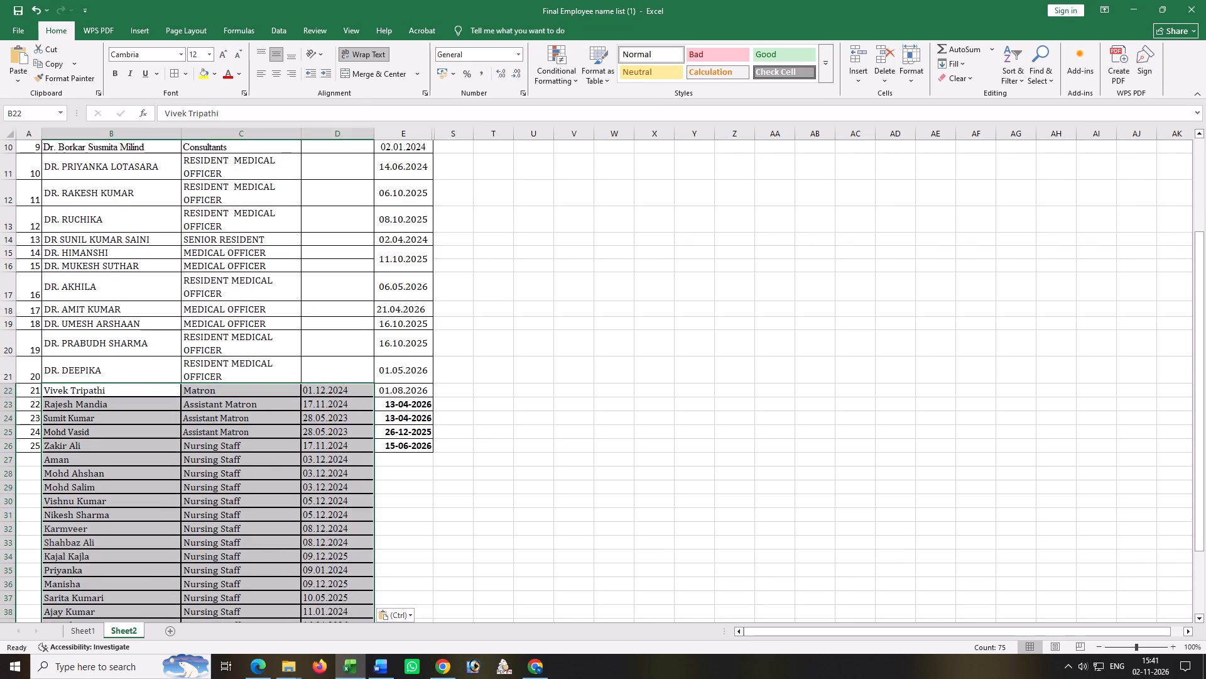
left_click_drag(339, 392, 339, 617)
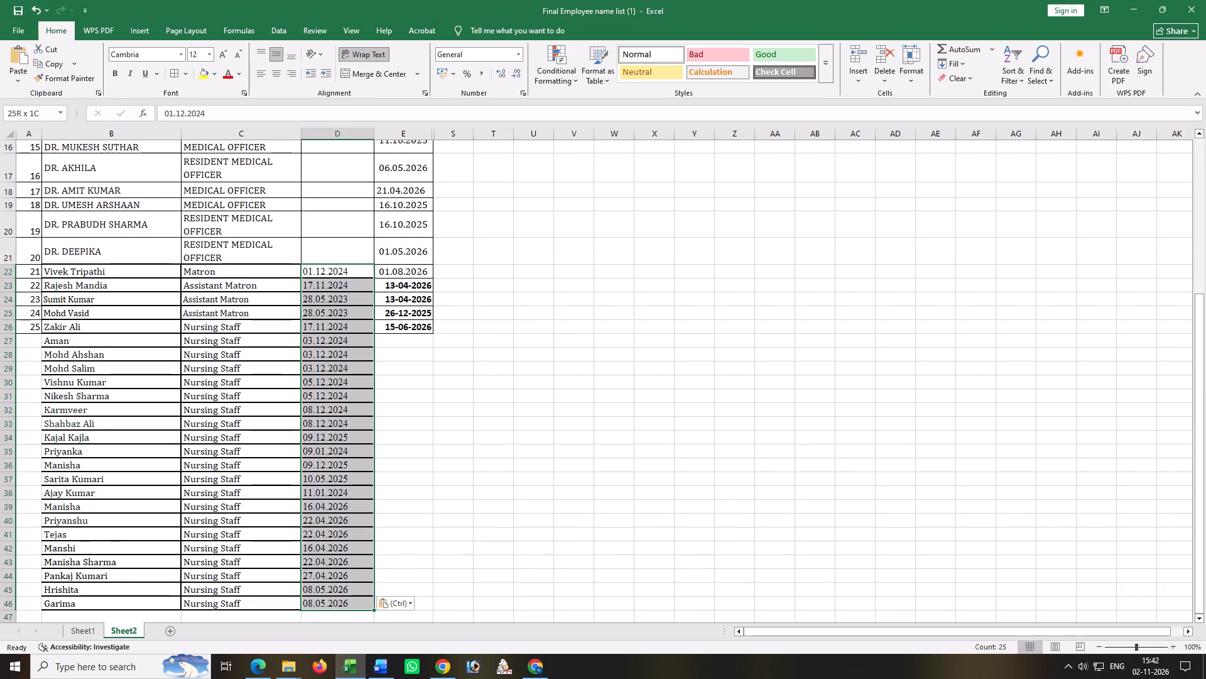
left_click_drag(339, 617, 337, 601)
key("ctrl+x")
left_click(404, 274)
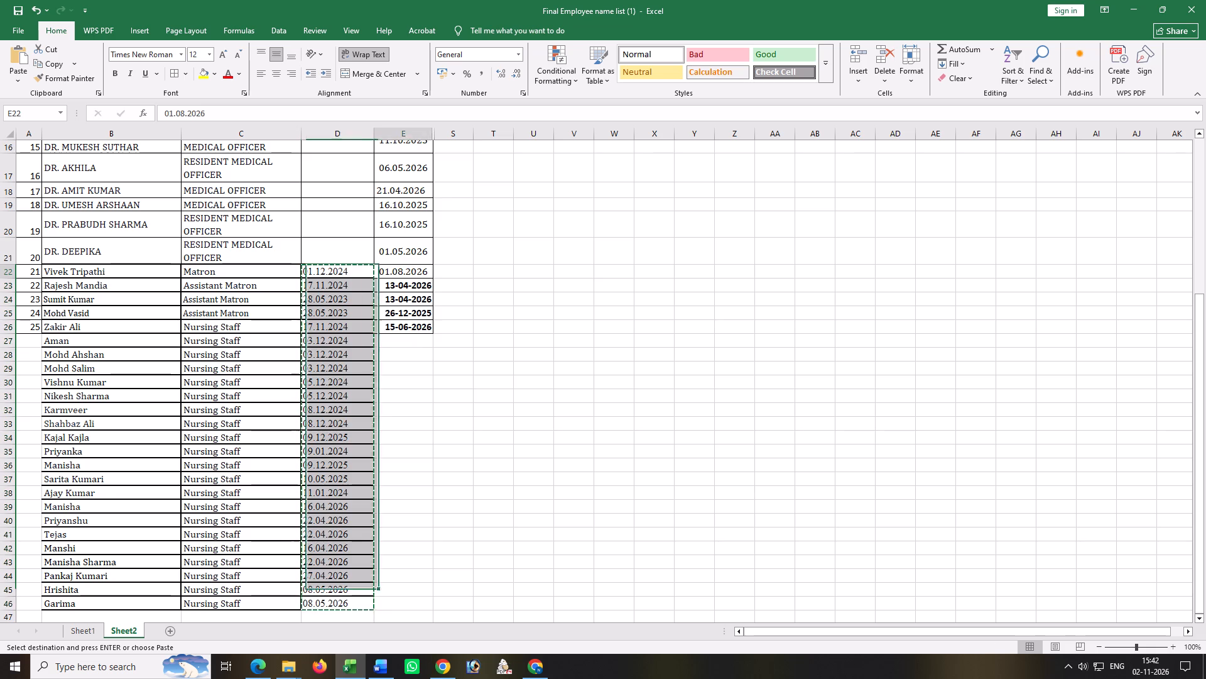
key("ctrl+v")
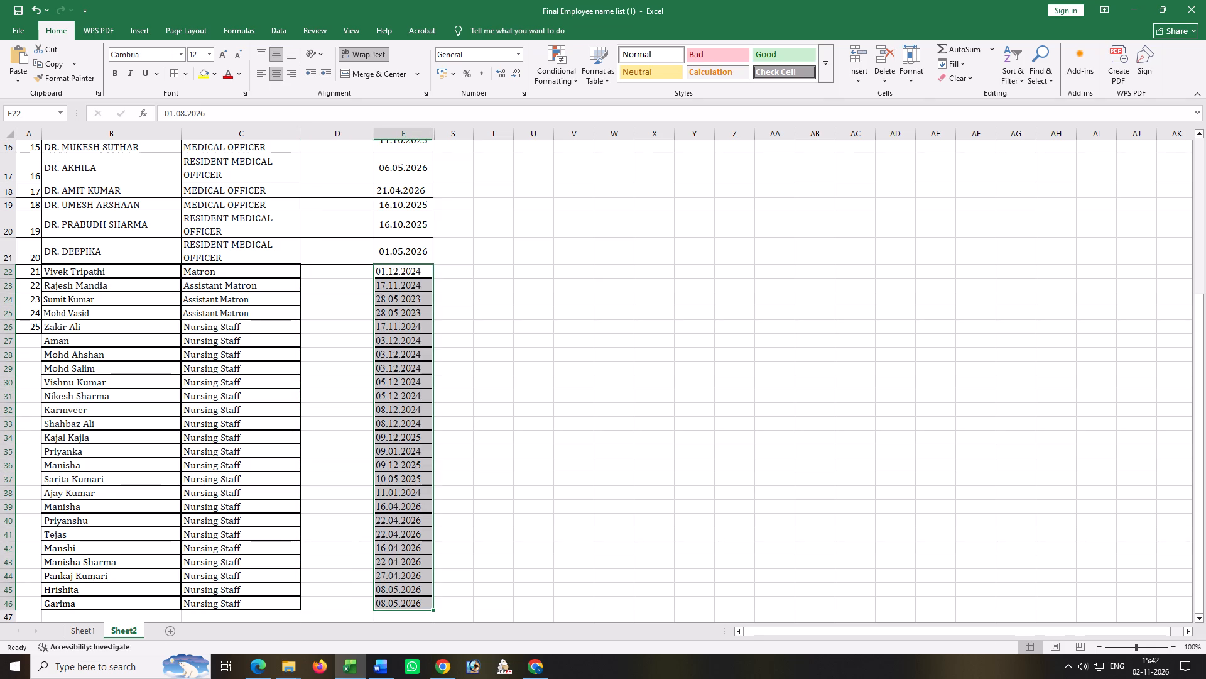
Extend the serial numbers in column A from A20:A21 down to row 46, reaching 45.
left_click_drag(32, 231, 33, 258)
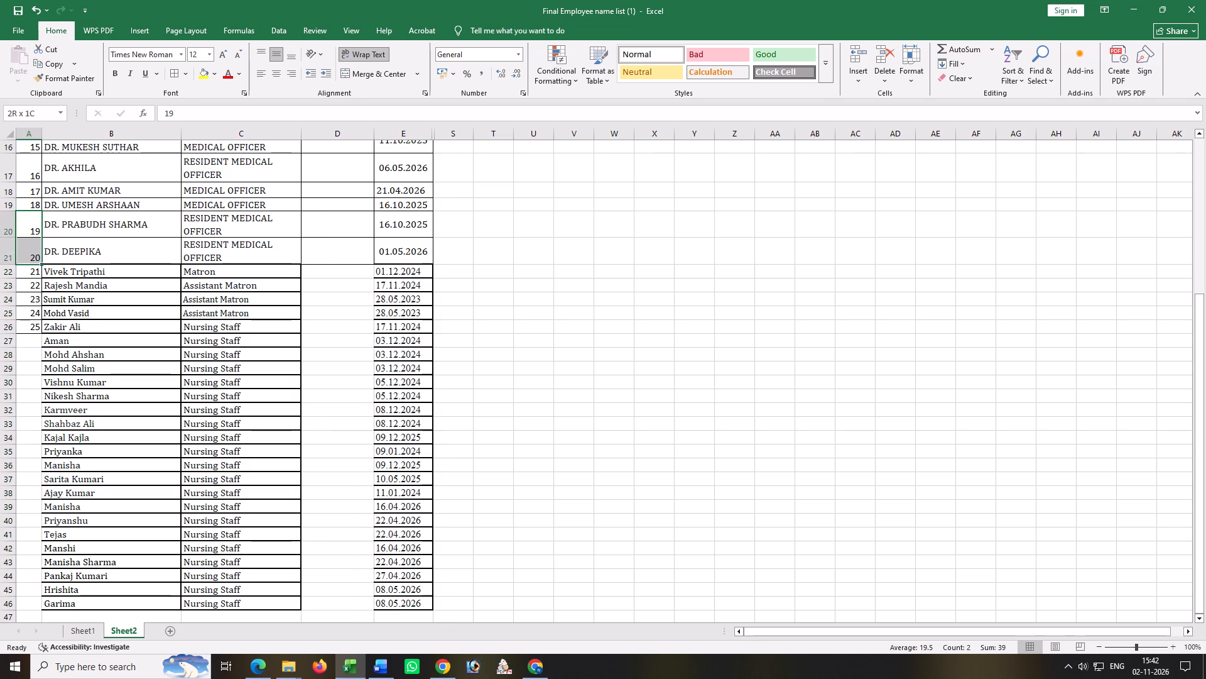
left_click_drag(41, 266, 41, 607)
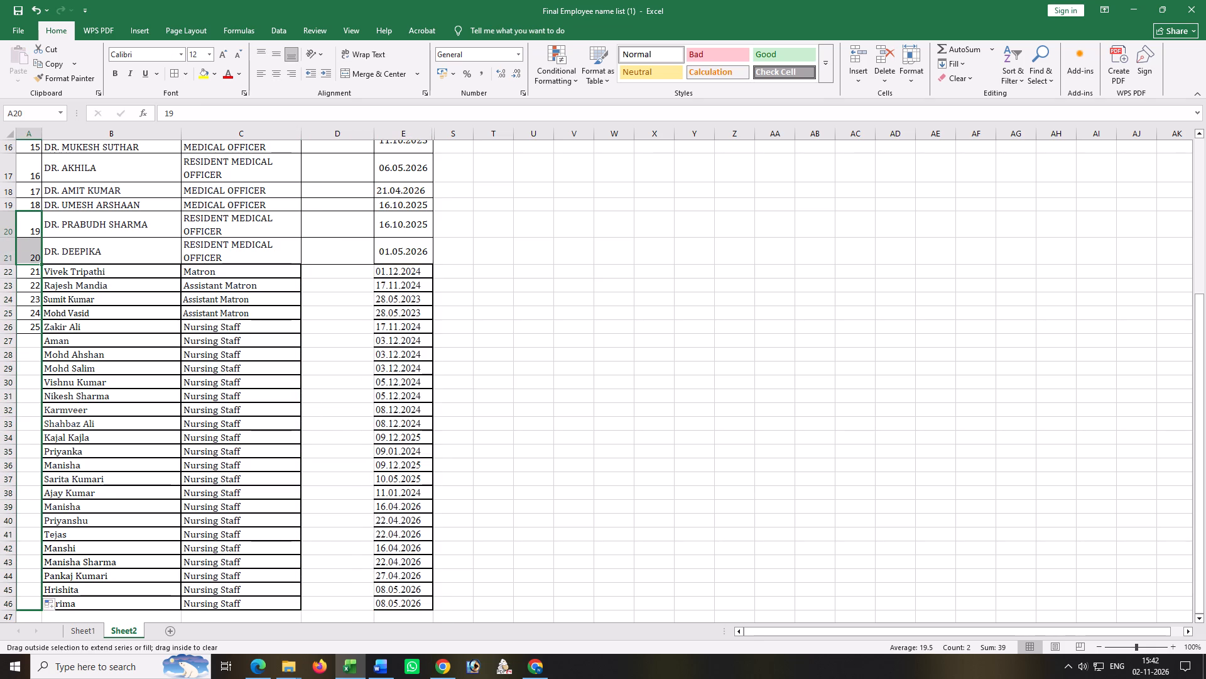
left_click(147, 439)
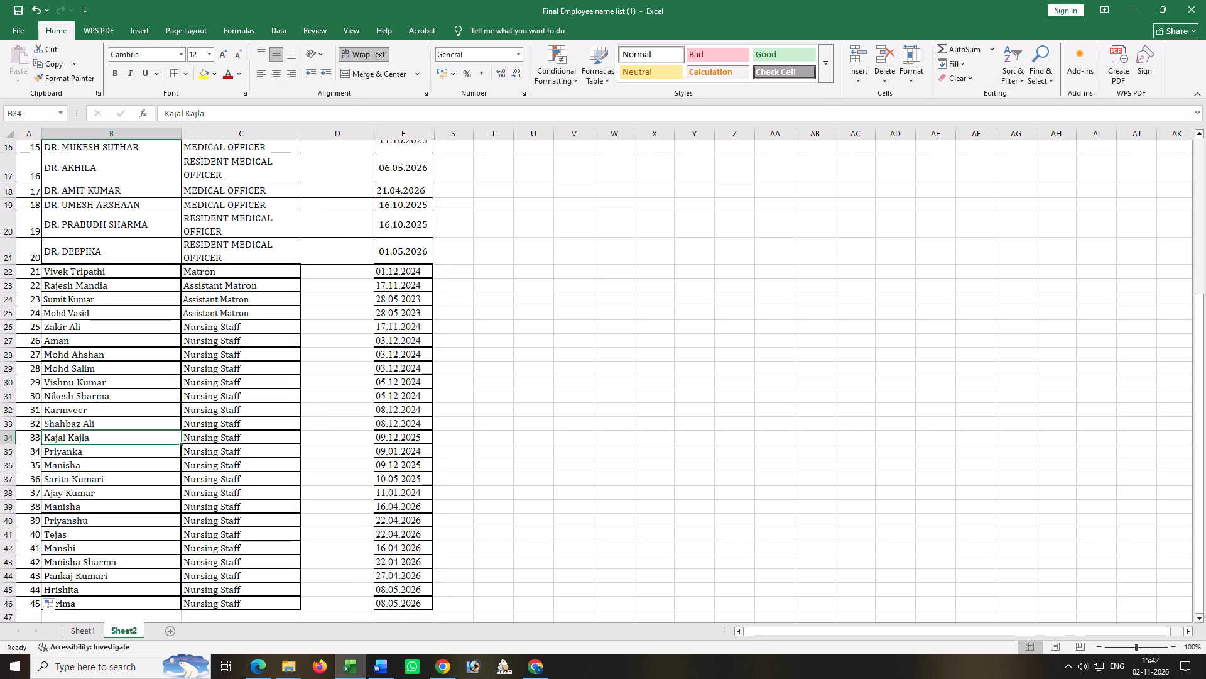
Switch to the NURSING STAFF - Copy document in Word, glance through its list and close it.
scroll(343, 489, "down", 4)
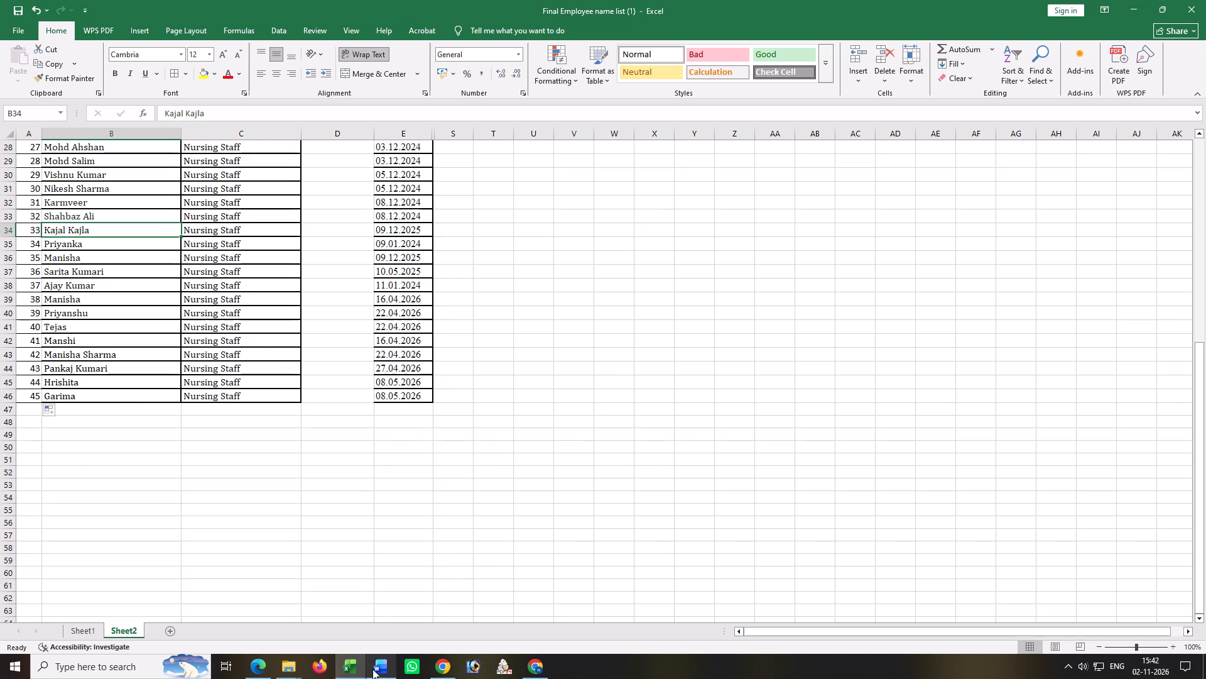
left_click(381, 668)
scroll(524, 541, "down", 6)
scroll(593, 519, "up", 11)
left_click(1200, 5)
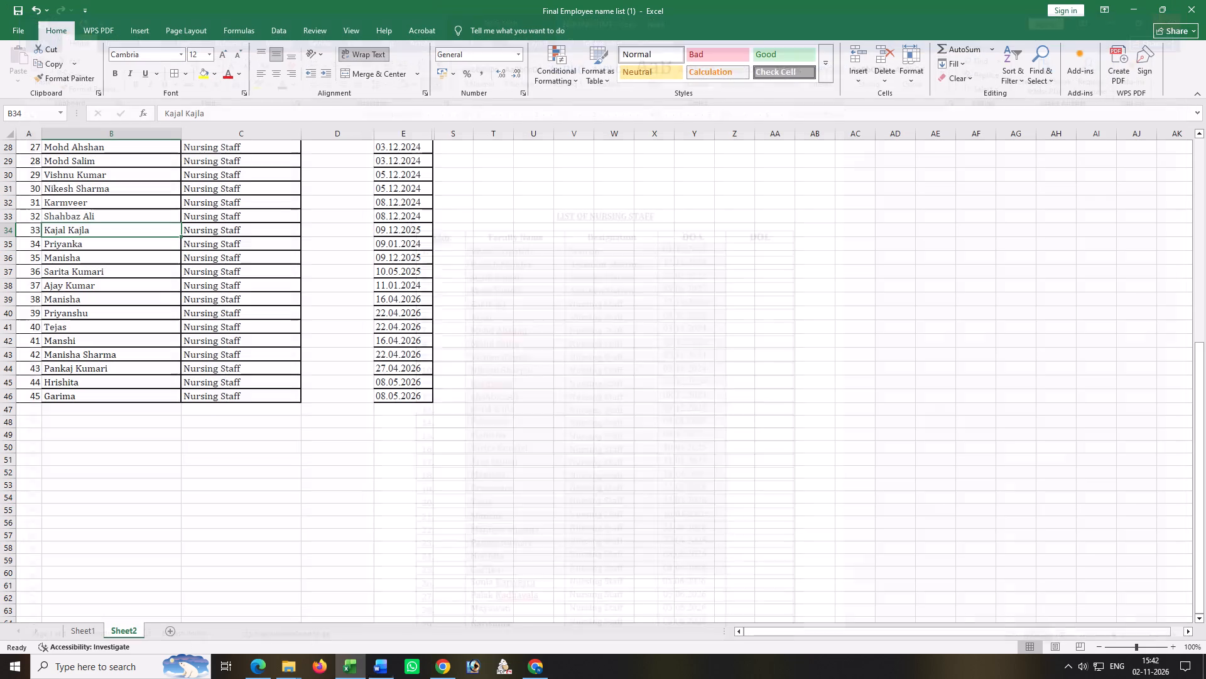
Open the ancilliary staff - Copy document from the STAFF LIST folder in File Explorer and maximize its window.
left_click(293, 670)
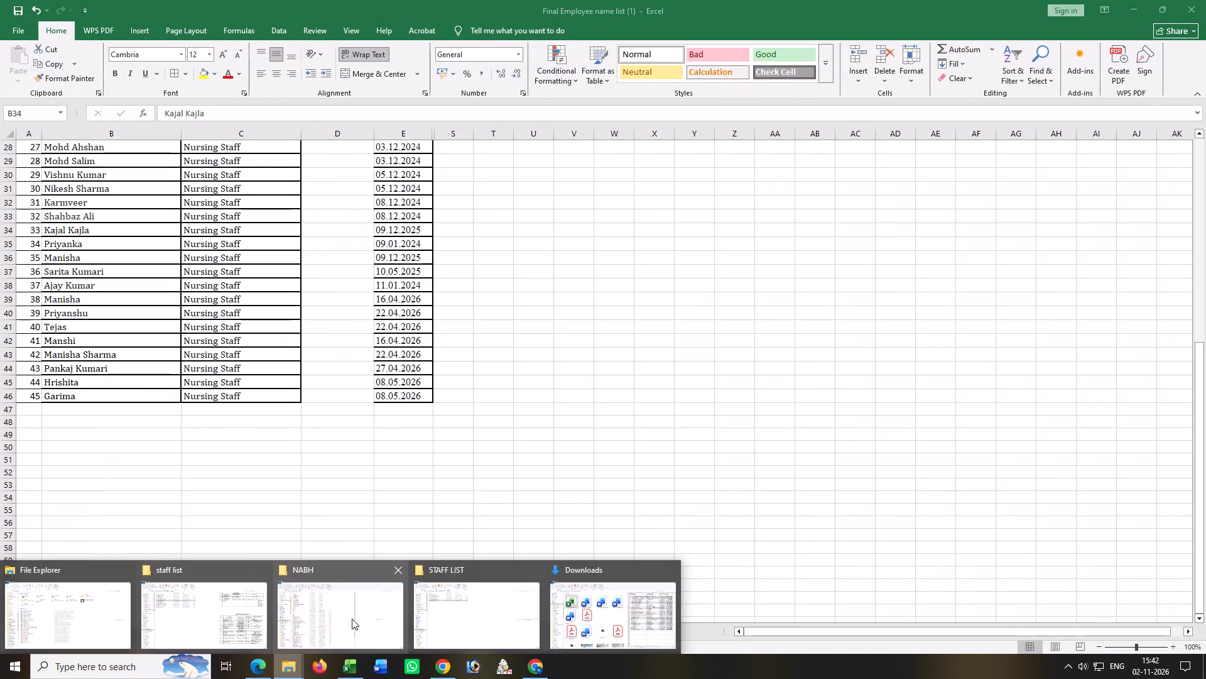
left_click(450, 605)
double_click(195, 138)
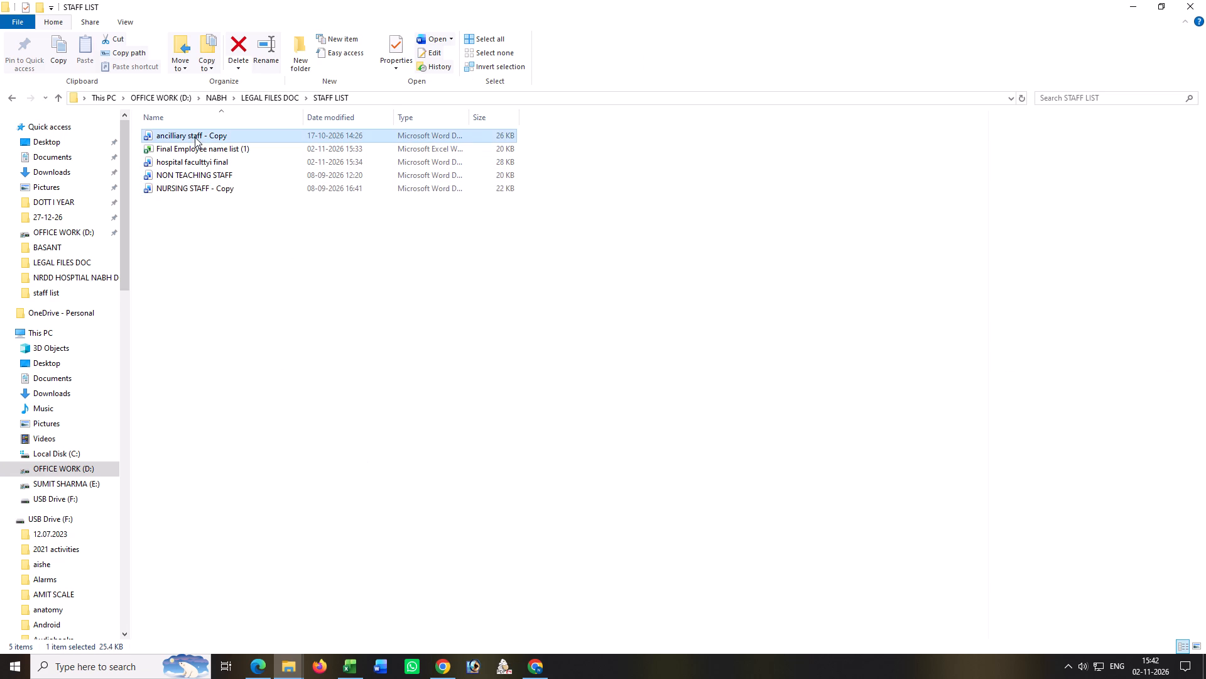
scroll(353, 426, "down", 3)
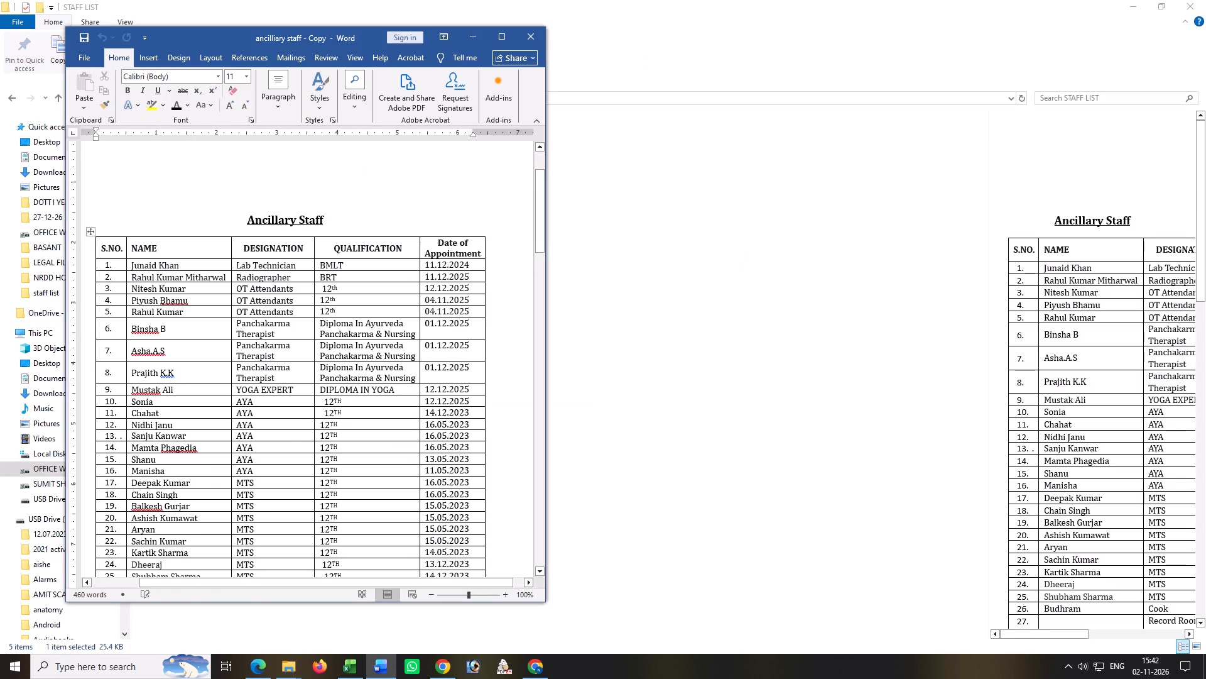
left_click(503, 38)
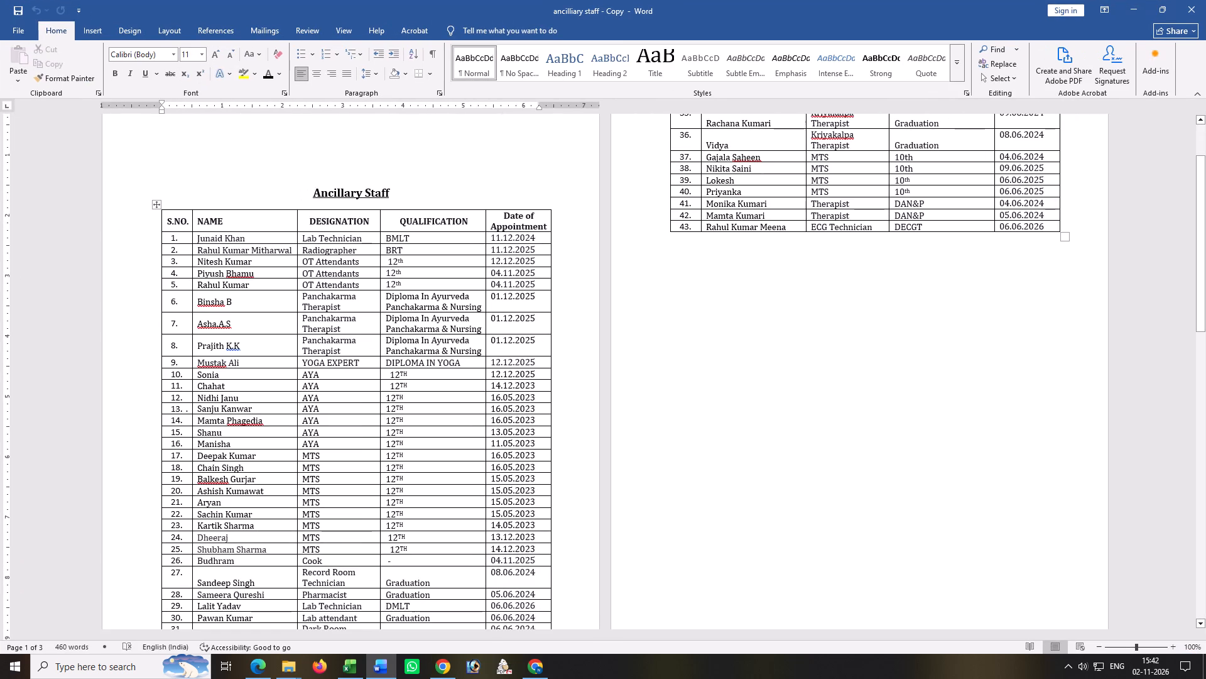
Copy the names and designations of rows 1 to 9 of the Ancillary Staff table into Sheet2 in Excel, starting at B47.
left_click_drag(207, 238, 280, 323)
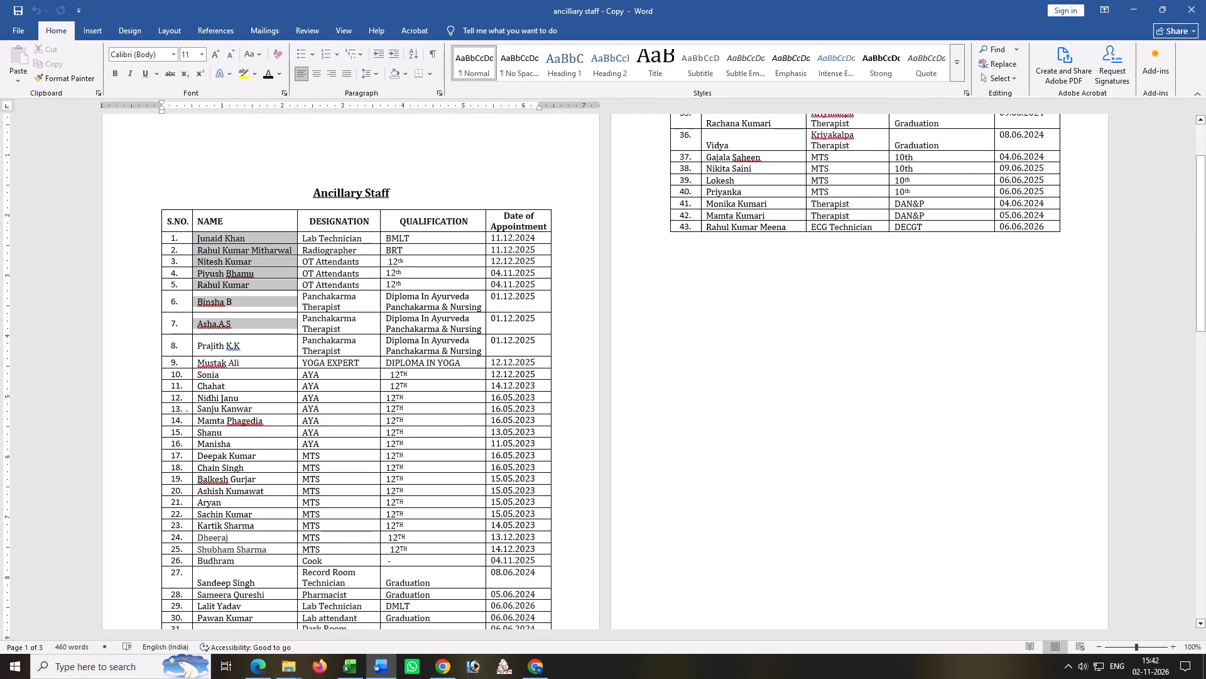
left_click_drag(280, 323, 314, 362)
key("ctrl+c")
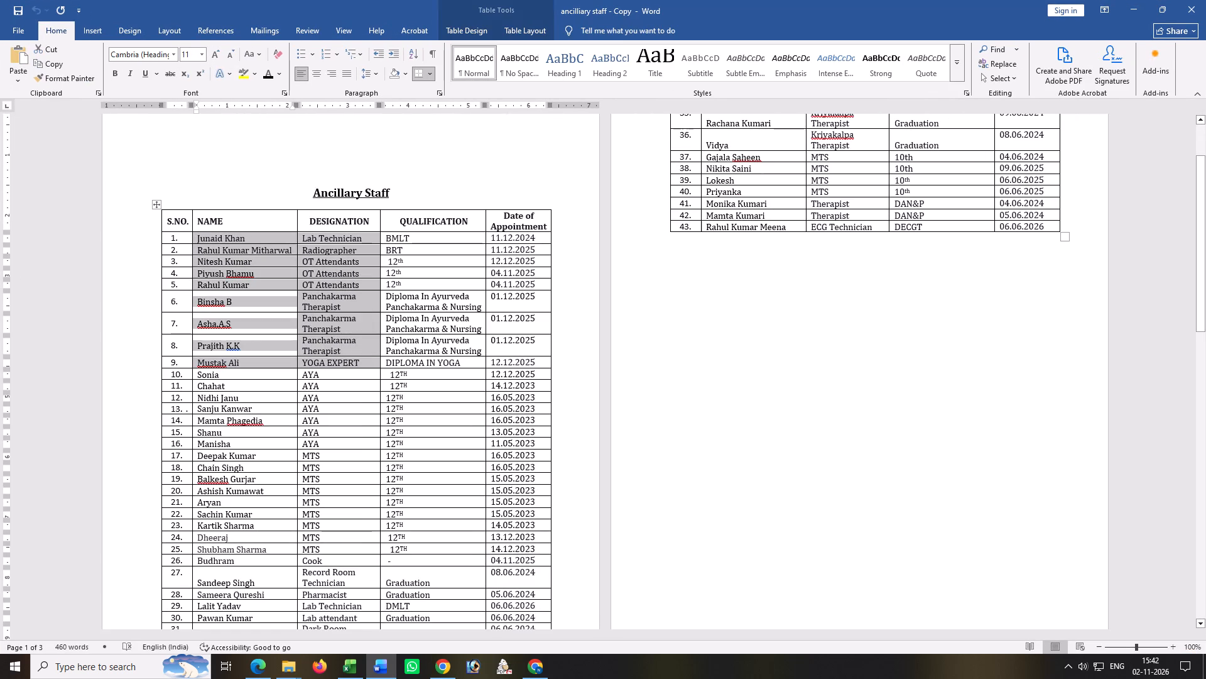
left_click(384, 671)
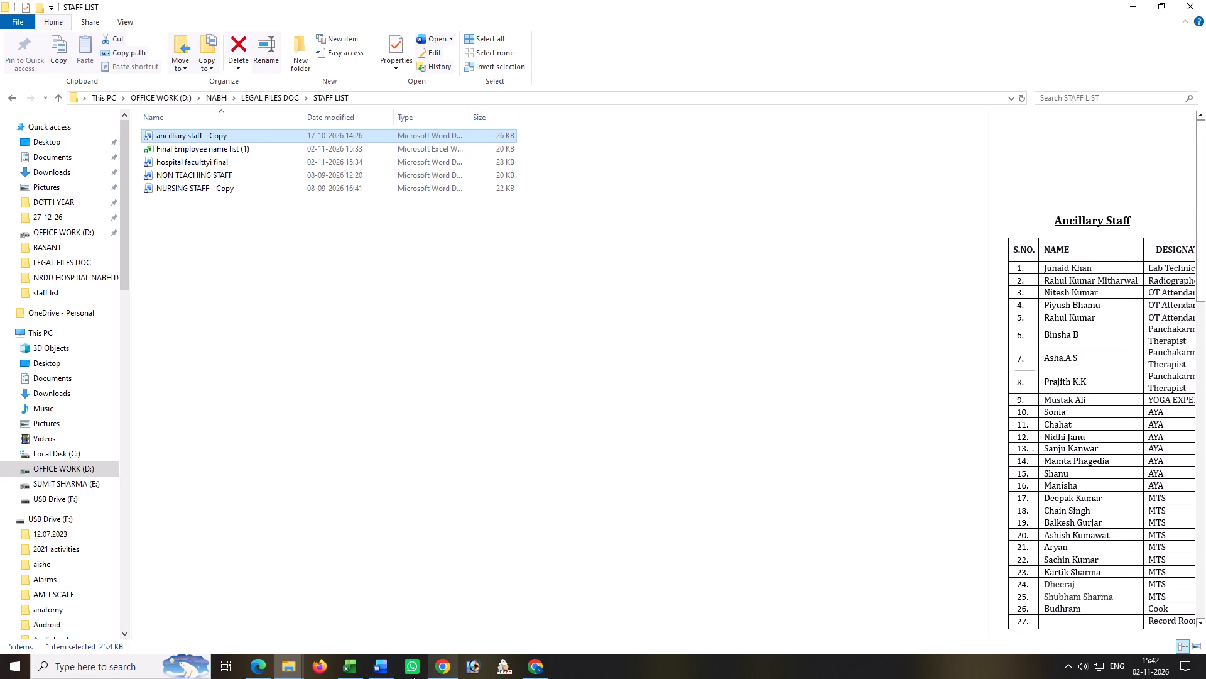
left_click(384, 665)
left_click(352, 668)
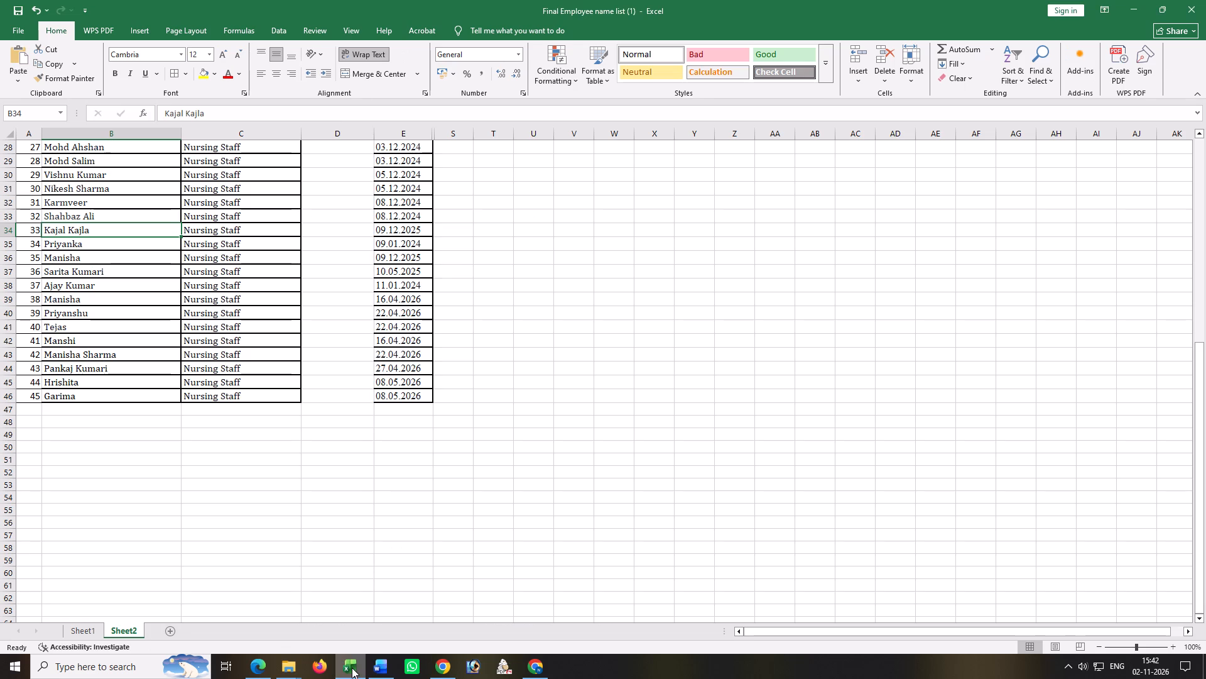
left_click(77, 409)
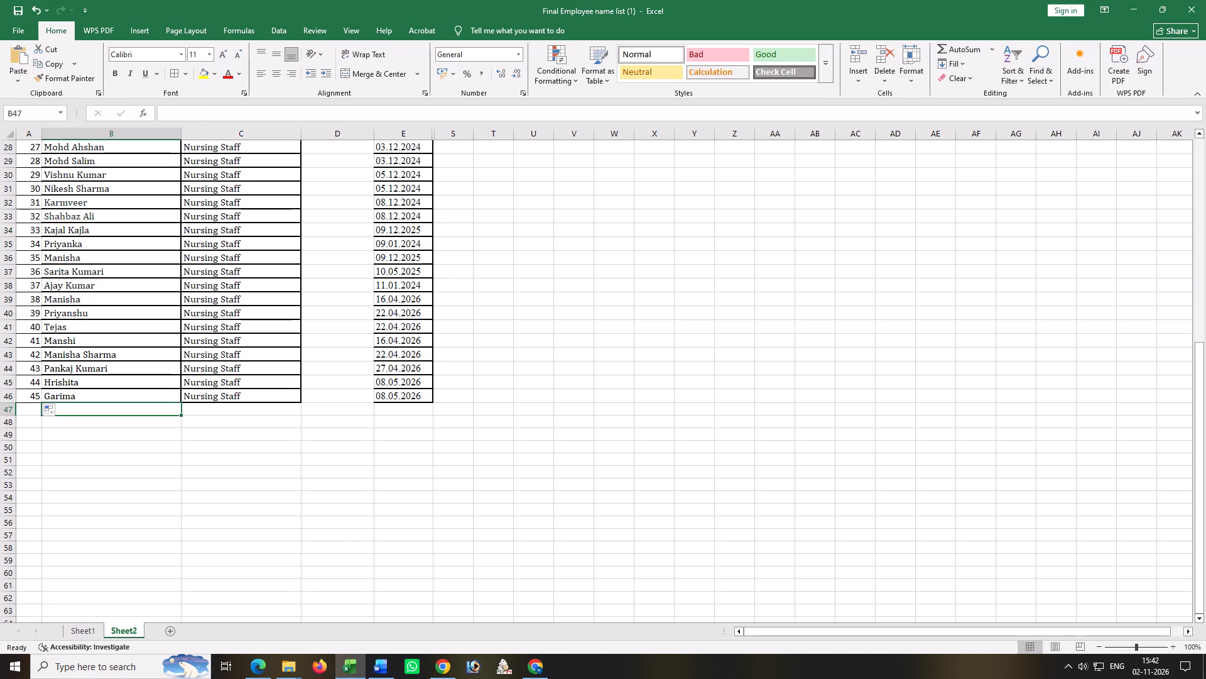
key("ctrl+v")
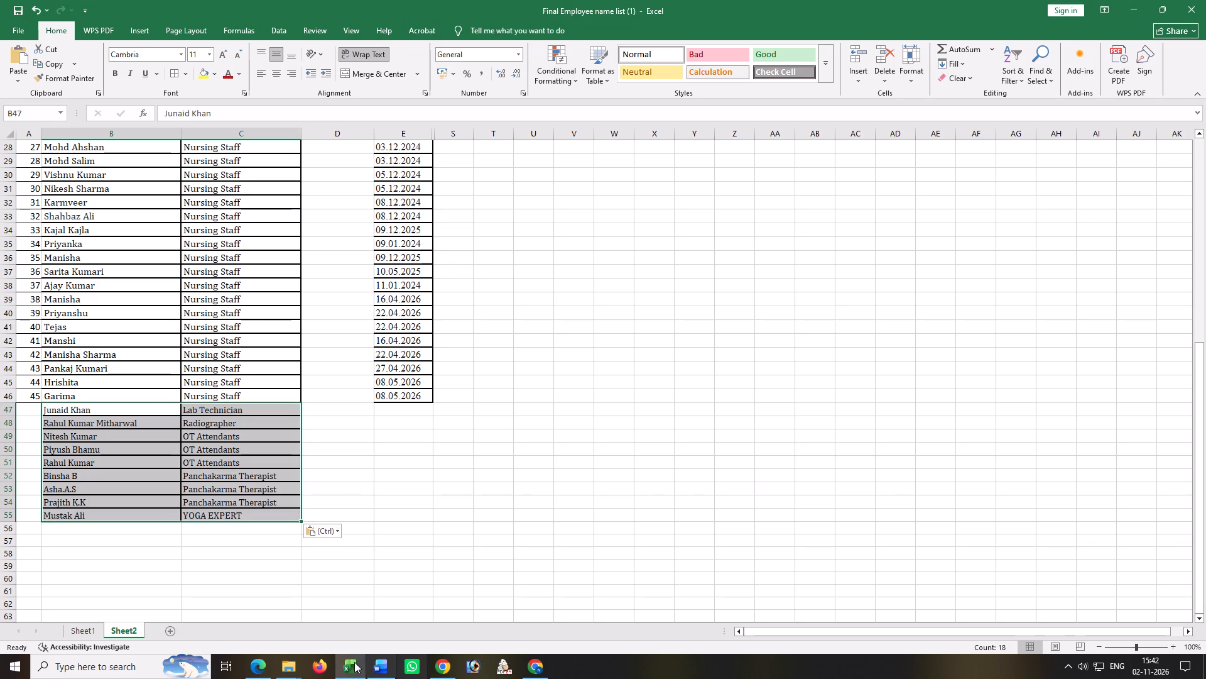
Copy the pharmacist's name and designation from row 28 of the Ancillary Staff table in Word into Sheet2 at B56.
left_click(380, 670)
scroll(261, 457, "down", 1)
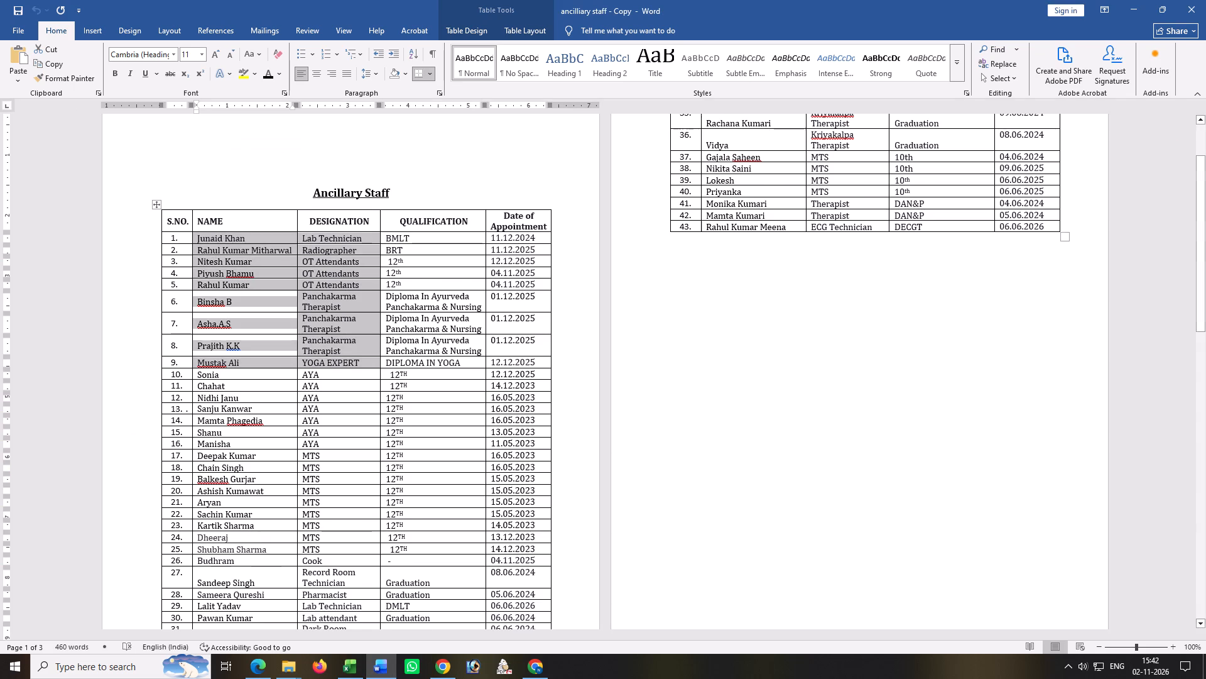
scroll(261, 457, "down", 3)
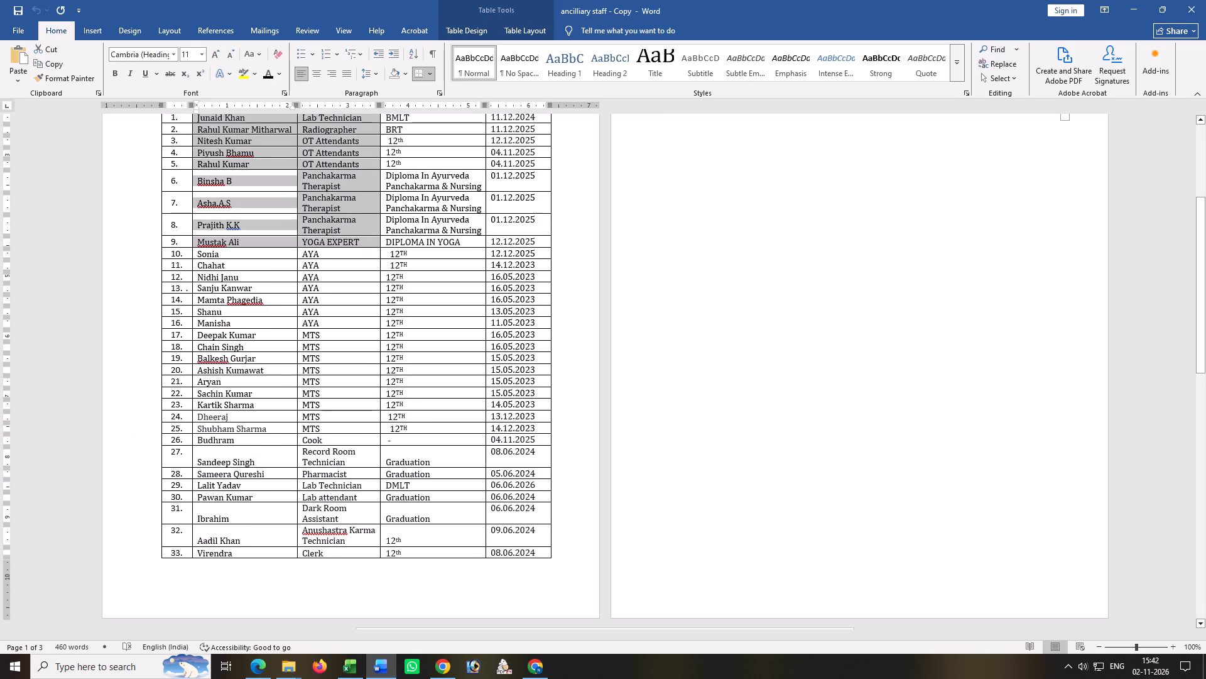
left_click_drag(201, 475, 235, 482)
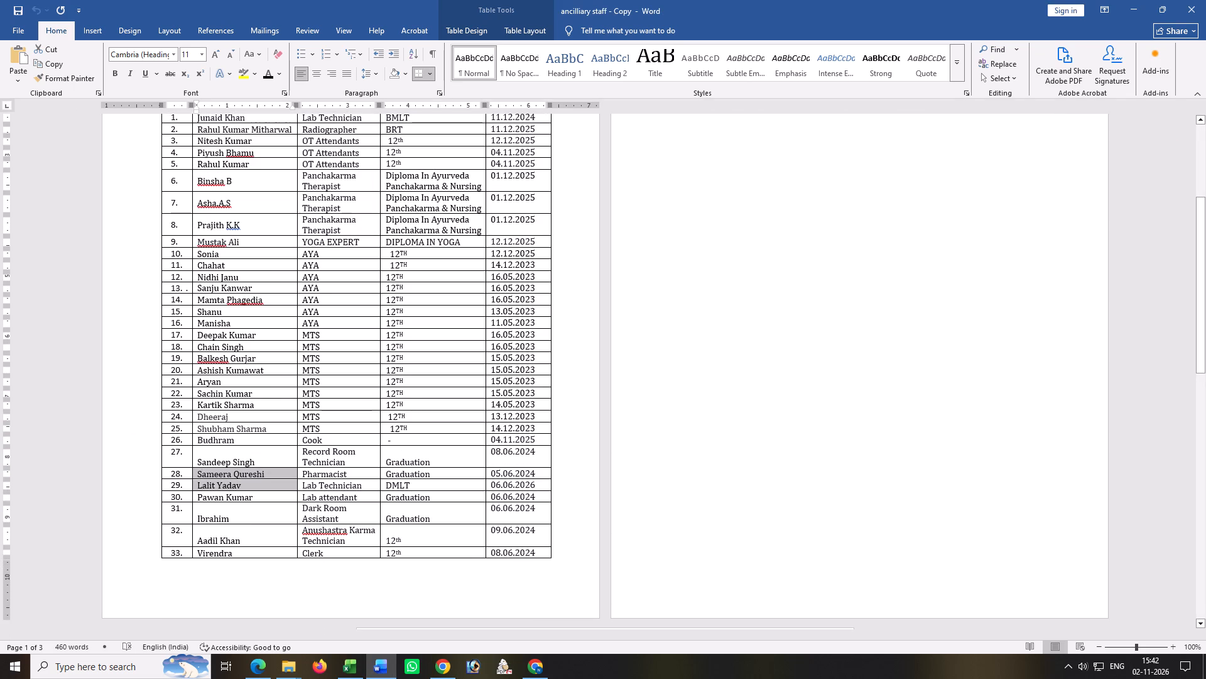
left_click_drag(235, 482, 325, 474)
key("ctrl+c")
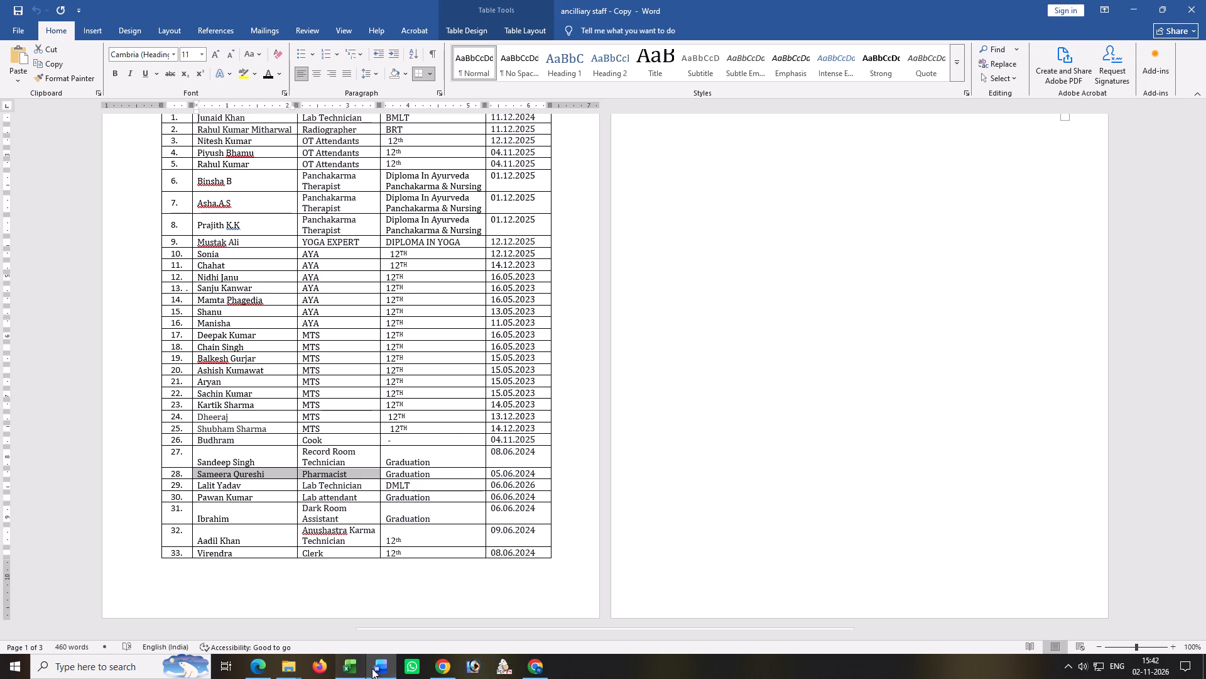
left_click(389, 663)
double_click(82, 522)
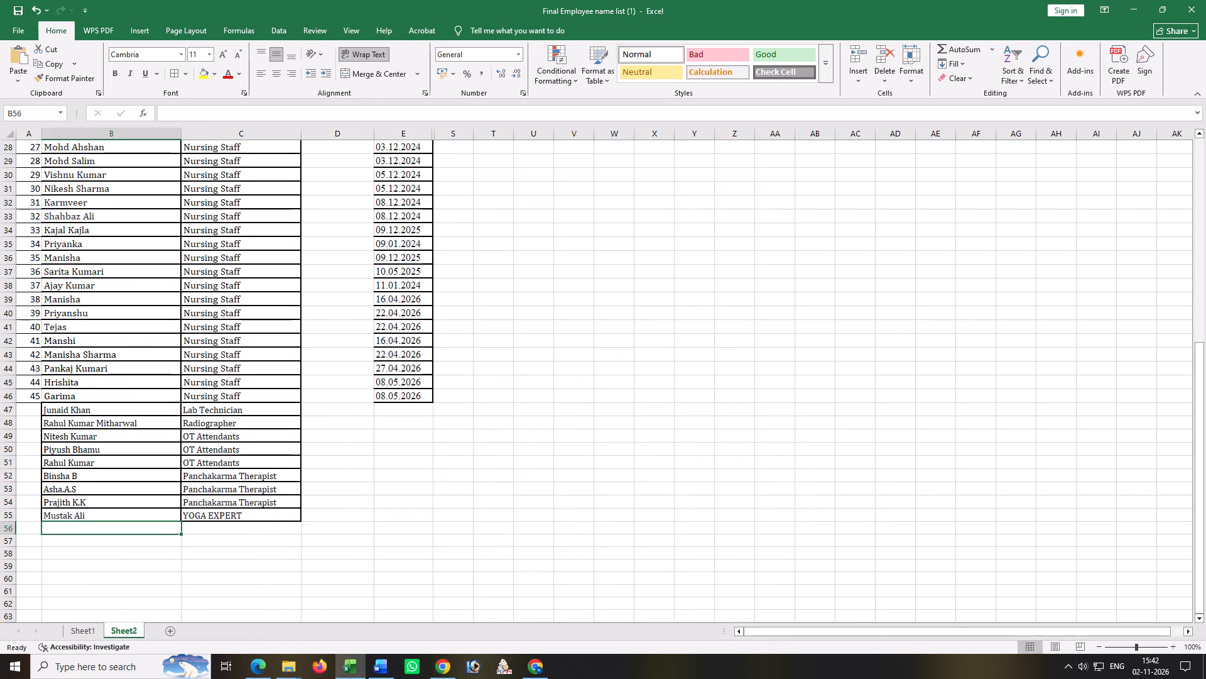
key("ctrl+v")
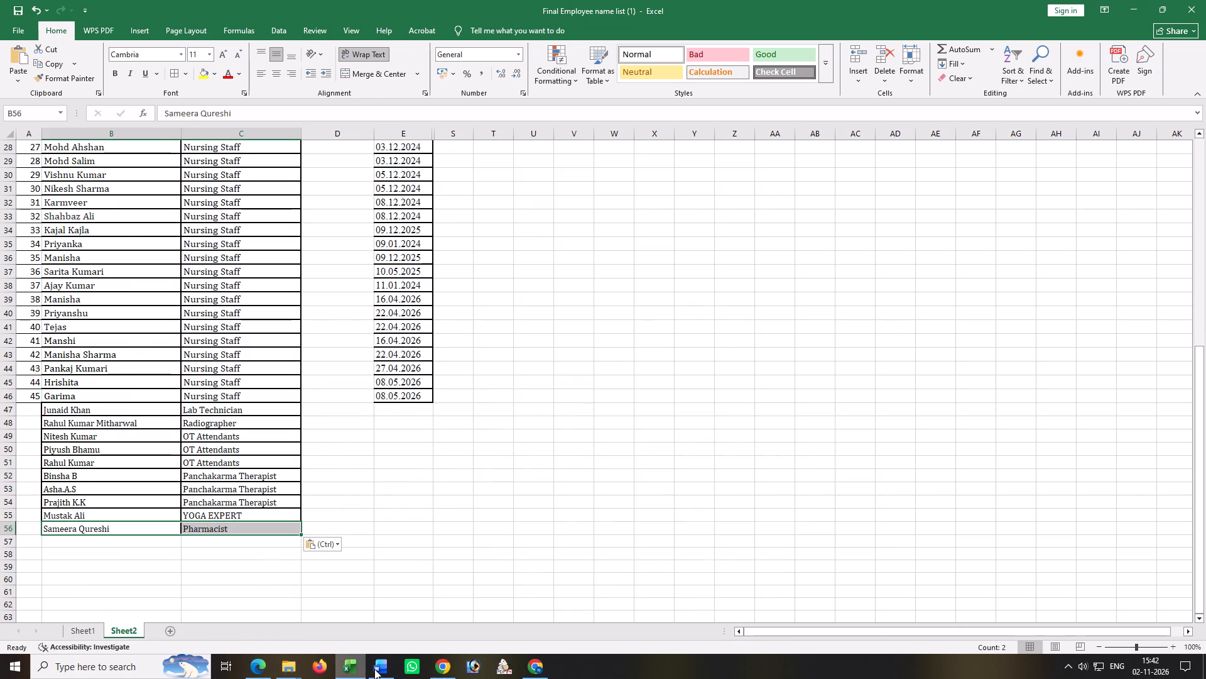
In the Word document's Hospital Administrative Staff table, select the names and designations of rows 12 and 13, the receptionist and first registration clerk.
left_click(375, 669)
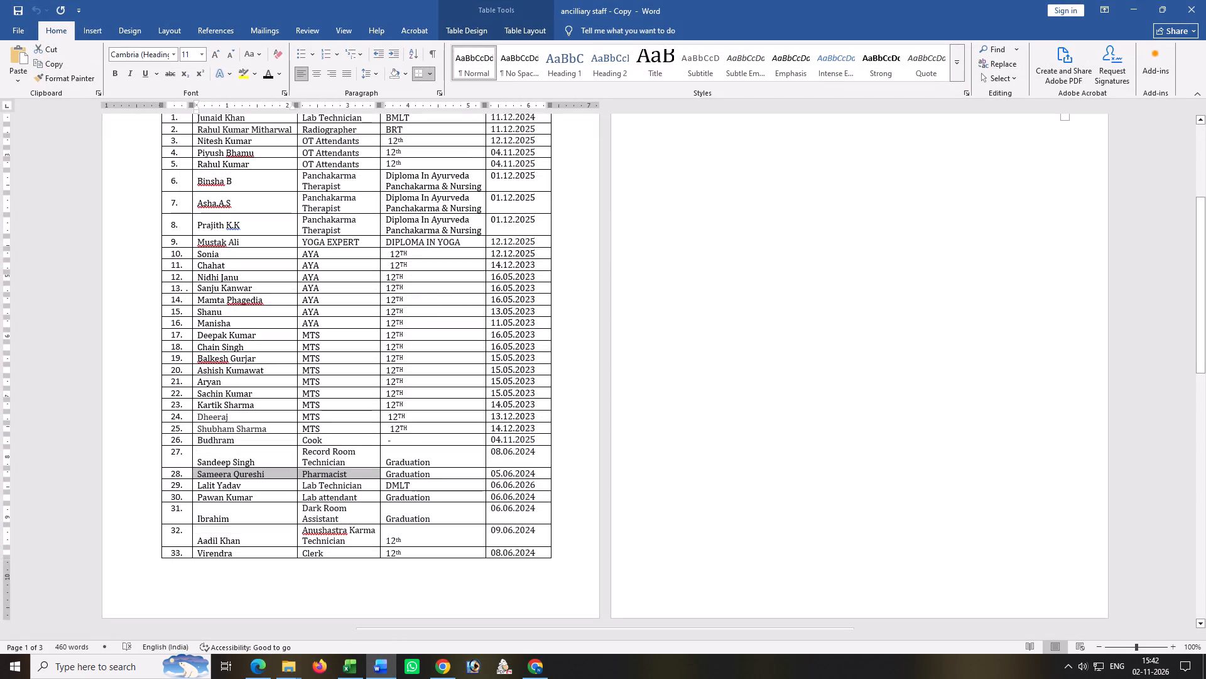
scroll(704, 560, "up", 3)
scroll(818, 526, "up", 2)
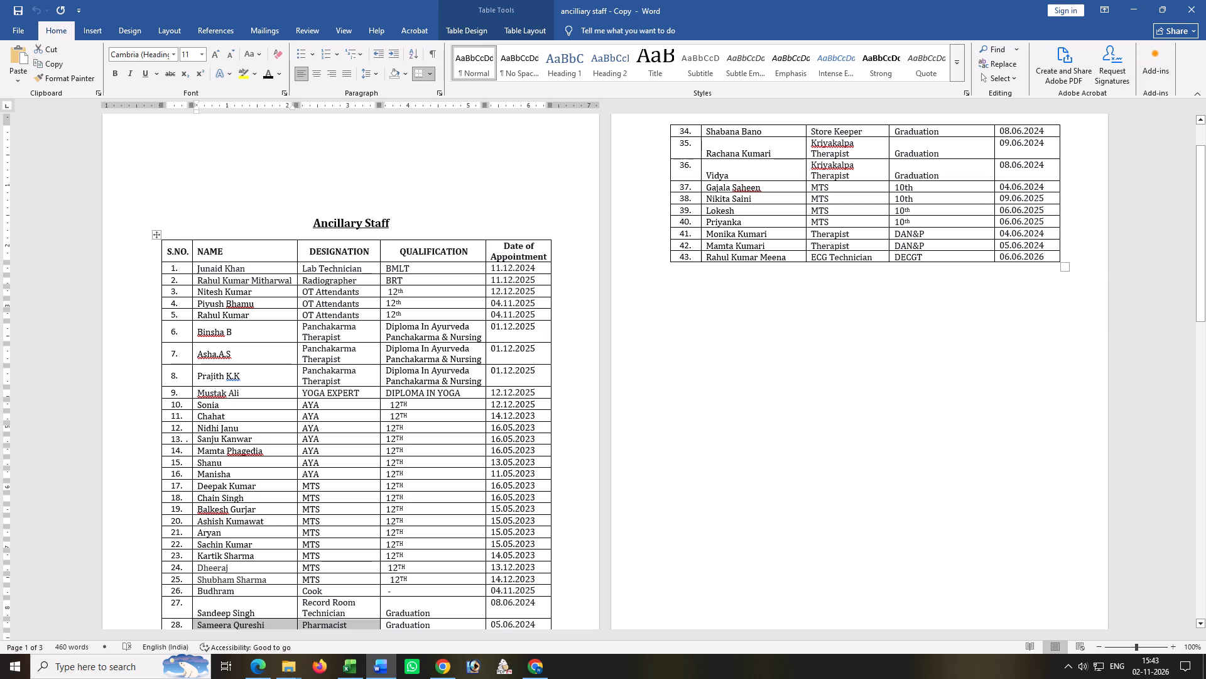
scroll(703, 316, "down", 20)
scroll(703, 316, "down", 1)
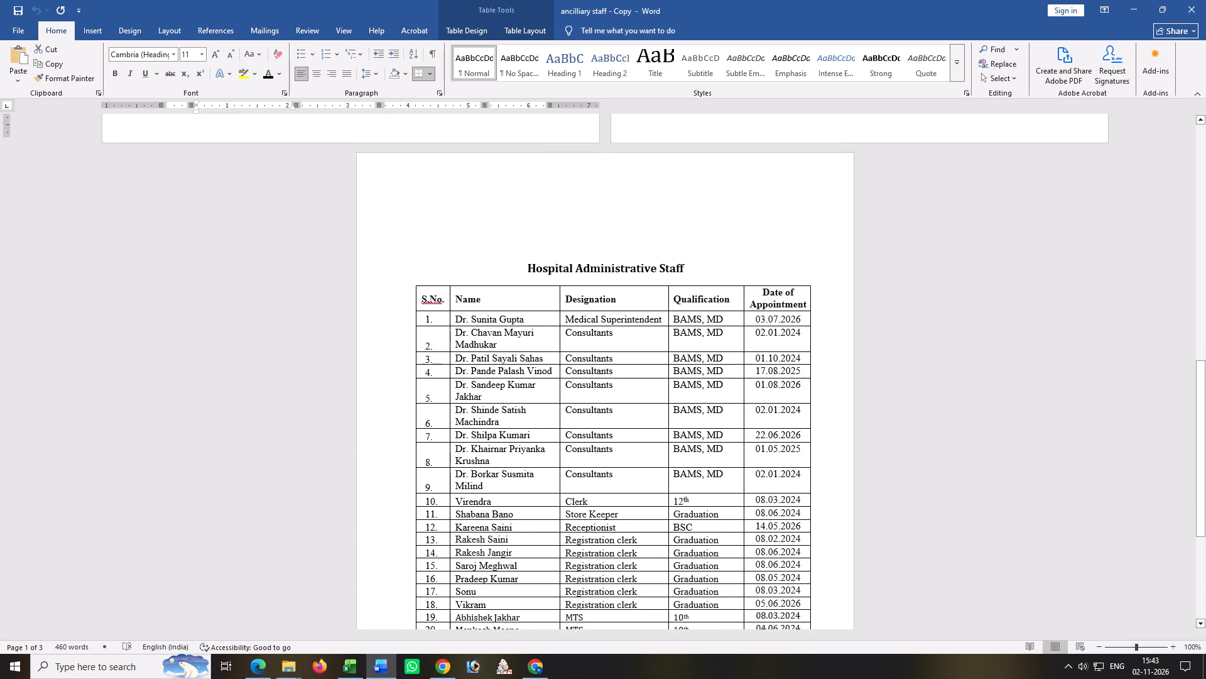
scroll(705, 356, "down", 6)
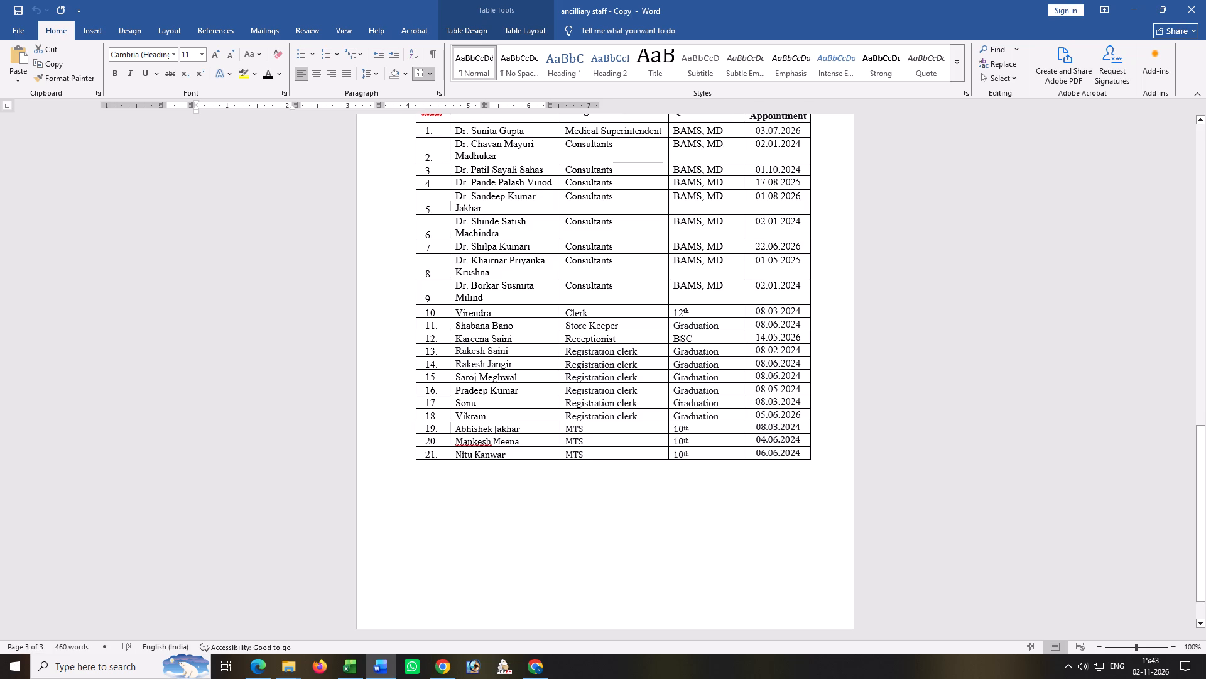
left_click_drag(458, 338, 492, 358)
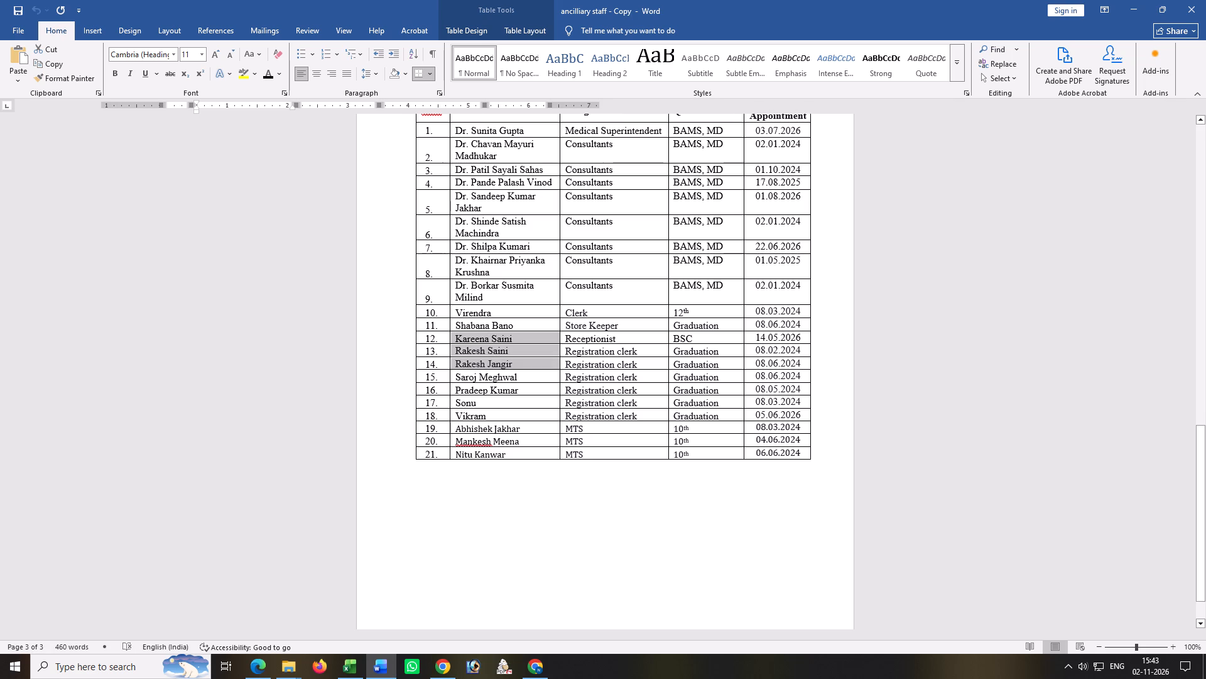
left_click_drag(492, 358, 567, 351)
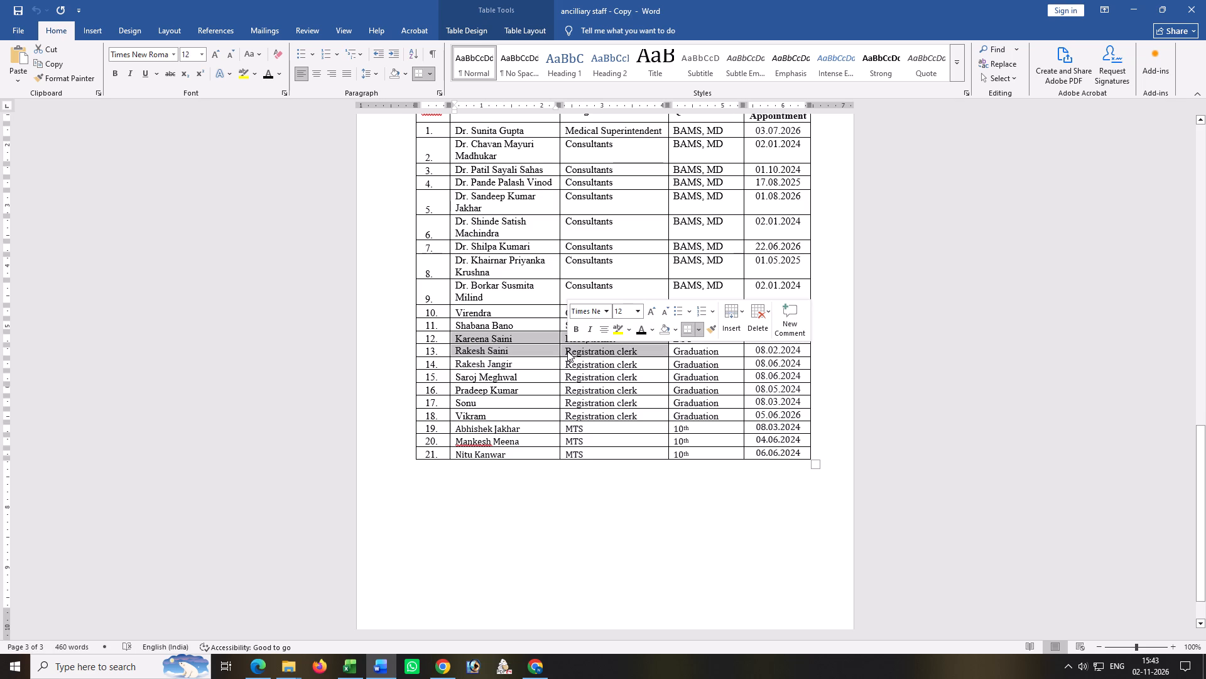
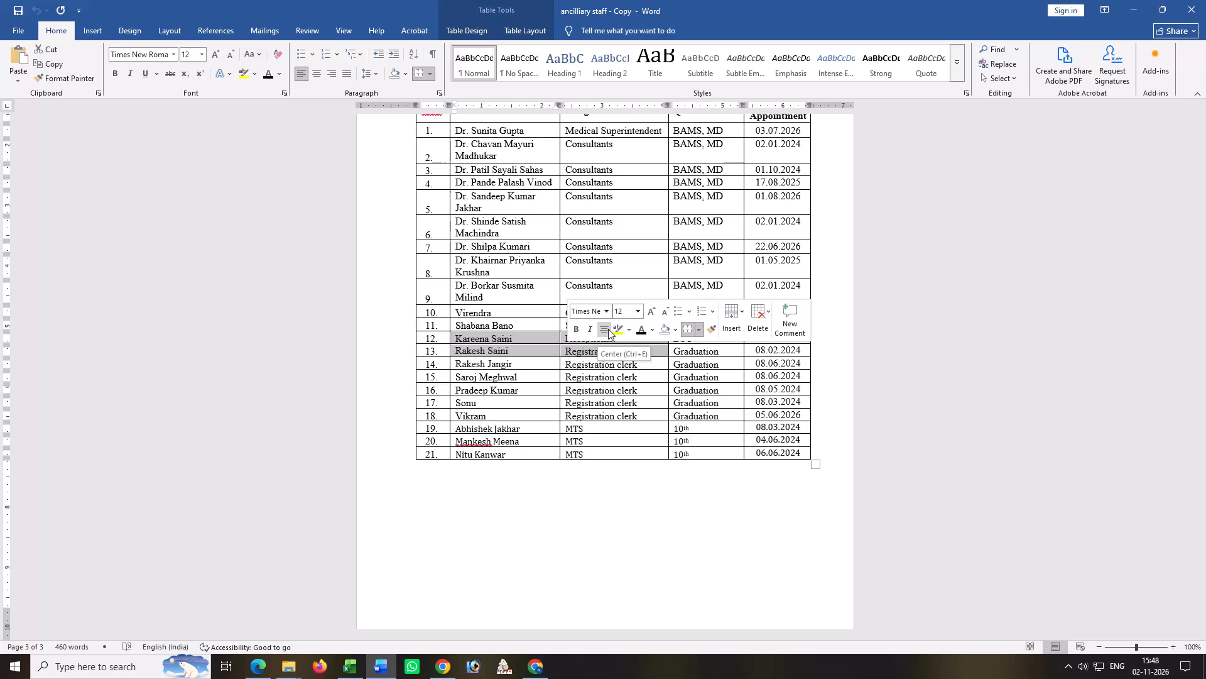
Copy the names and designations of rows 12 and 13 of the Hospital Administrative Staff table into Sheet2 in Excel, starting at B57.
left_click(509, 252)
scroll(480, 269, "down", 3)
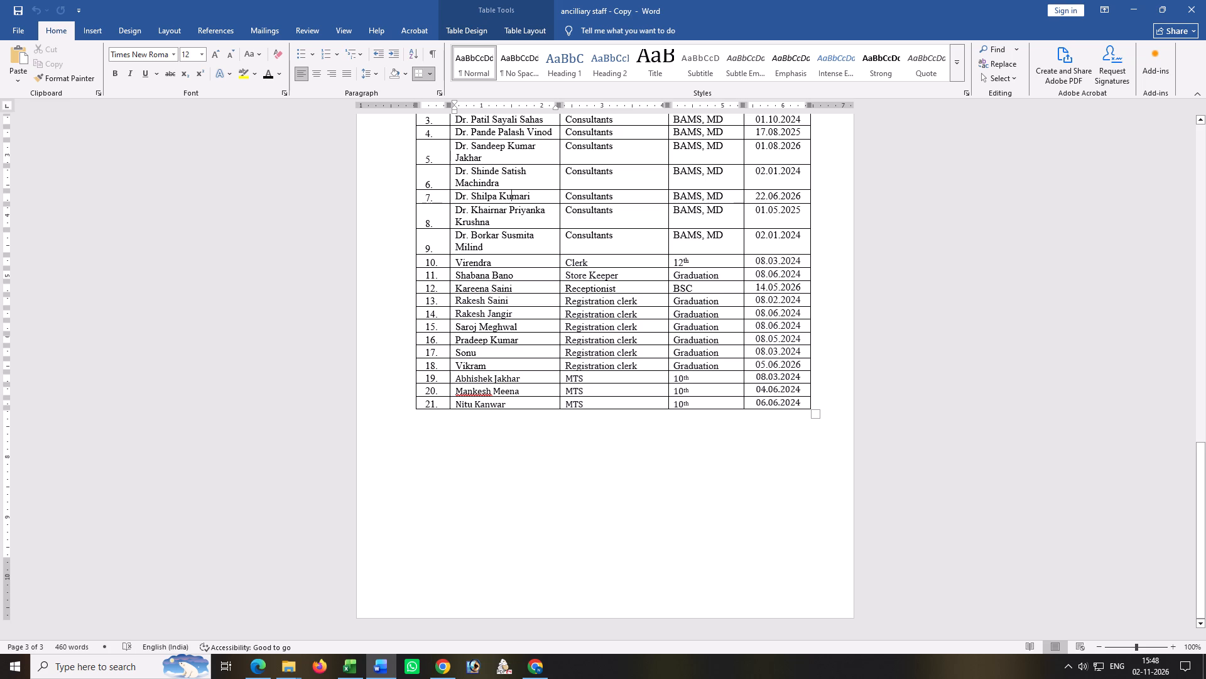
left_click_drag(455, 289, 513, 305)
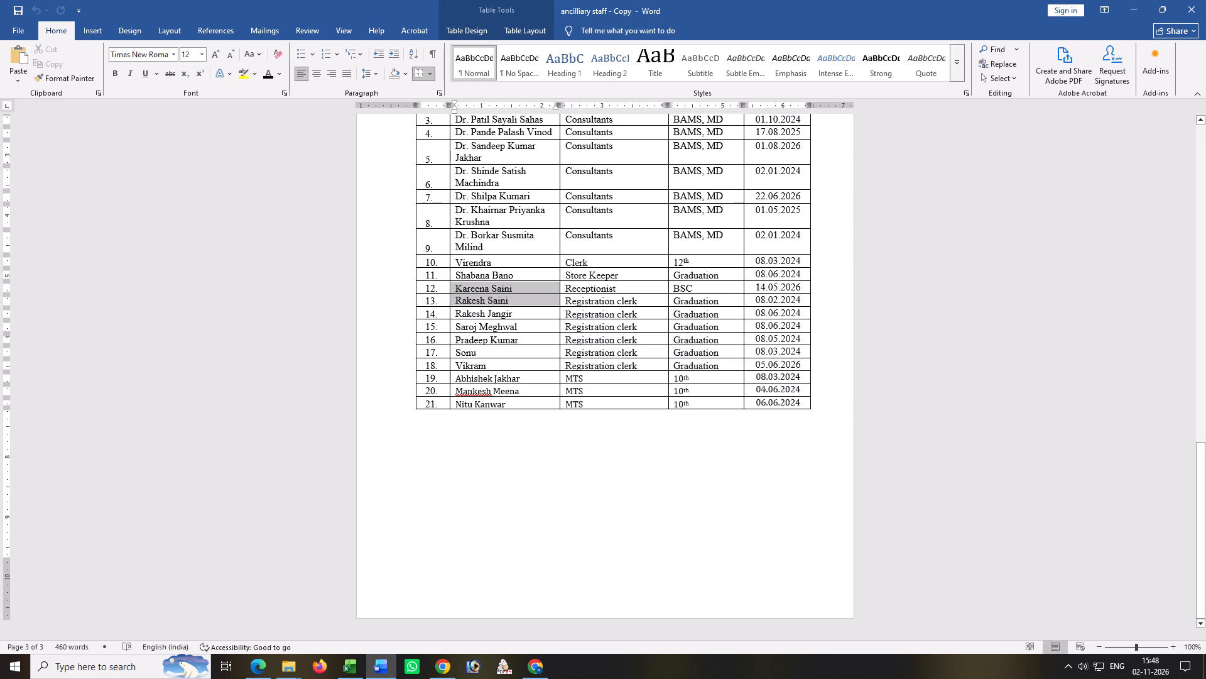
left_click_drag(513, 305, 653, 297)
key("ctrl+c")
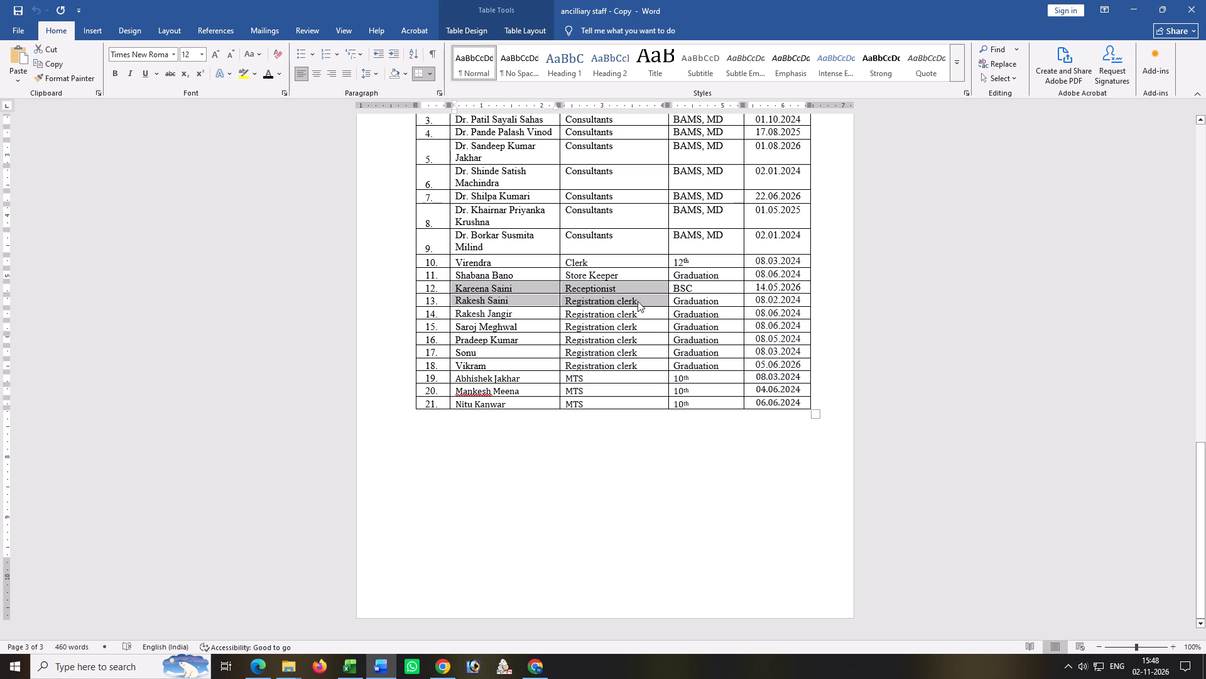
left_click(383, 666)
left_click(354, 669)
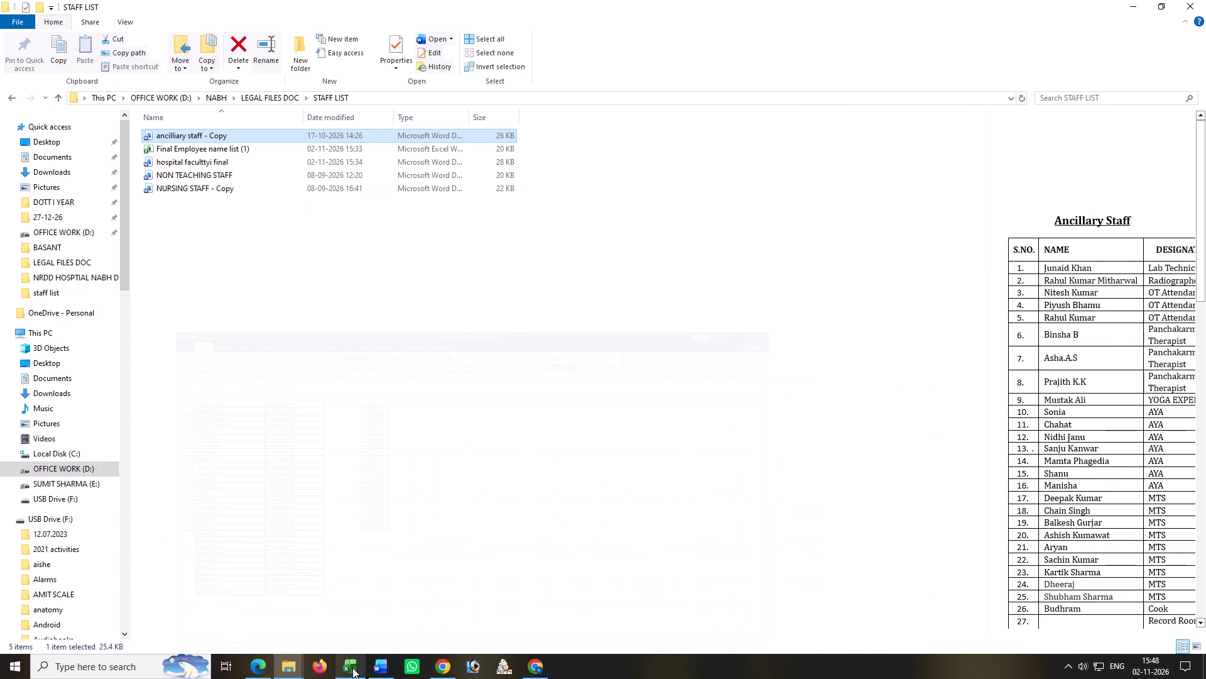
left_click(352, 668)
left_click(65, 540)
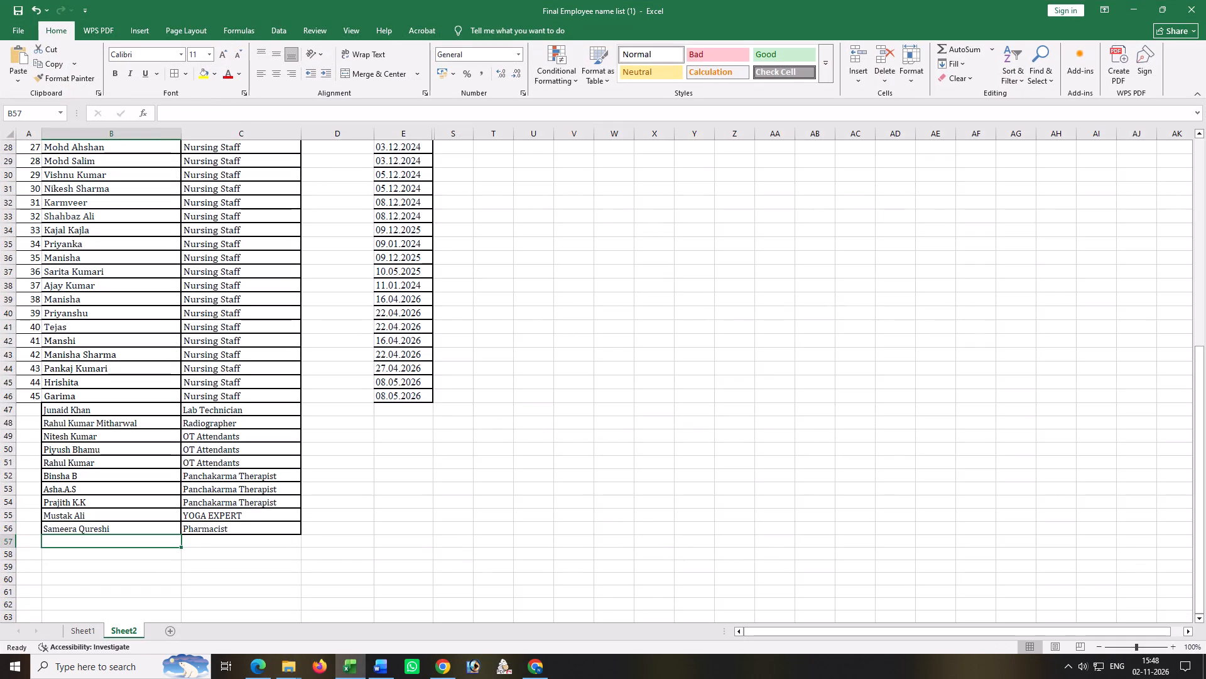
key("ctrl+v")
Copy the registration clerk's name and designation from row 18 of Word's Hospital Administrative Staff table into Sheet2 at B59.
left_click(381, 660)
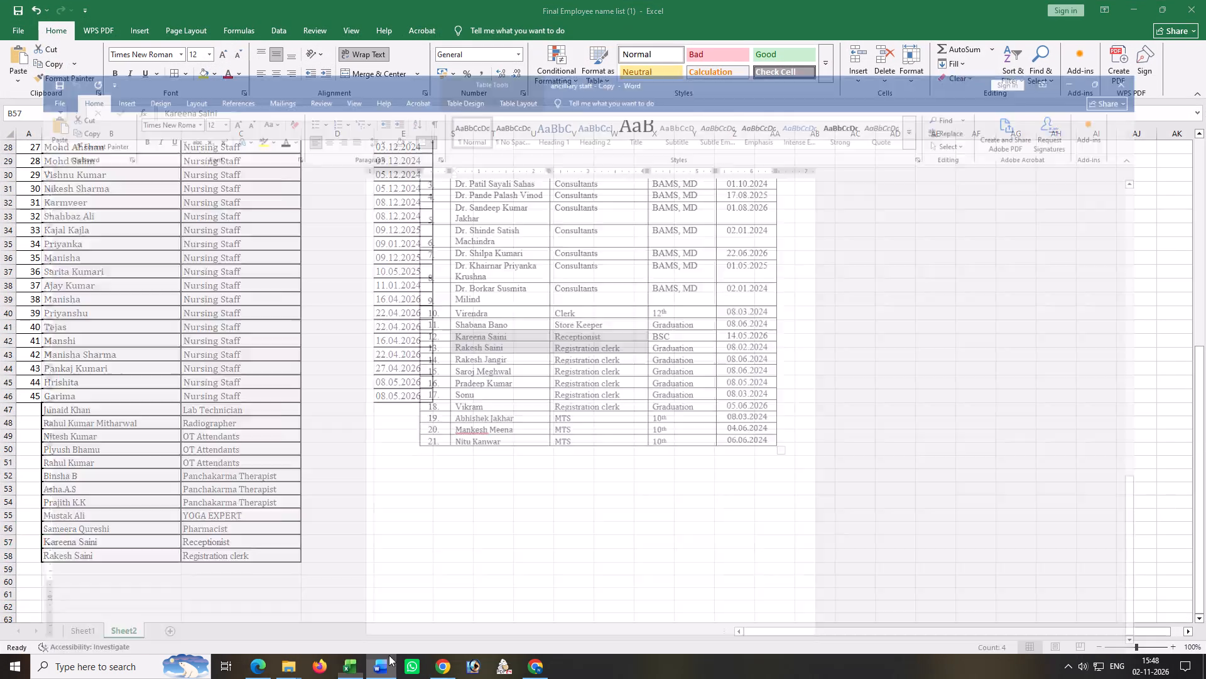
left_click_drag(455, 367, 533, 366)
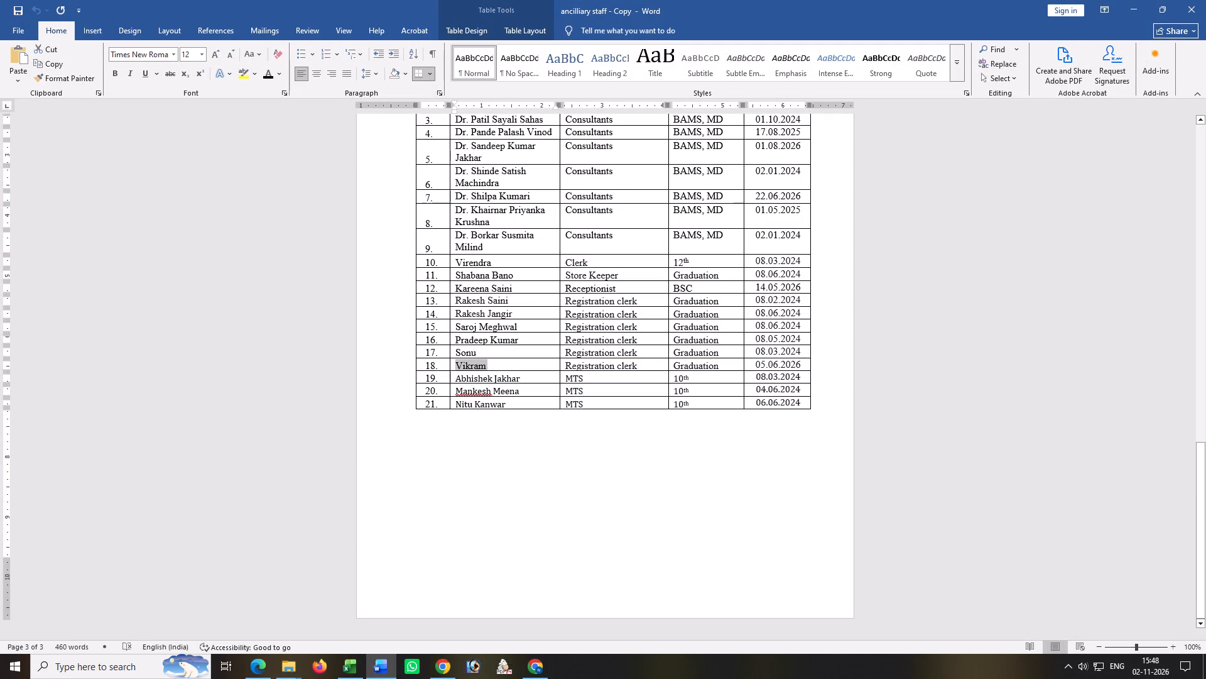
left_click_drag(533, 366, 576, 365)
key("ctrl+c")
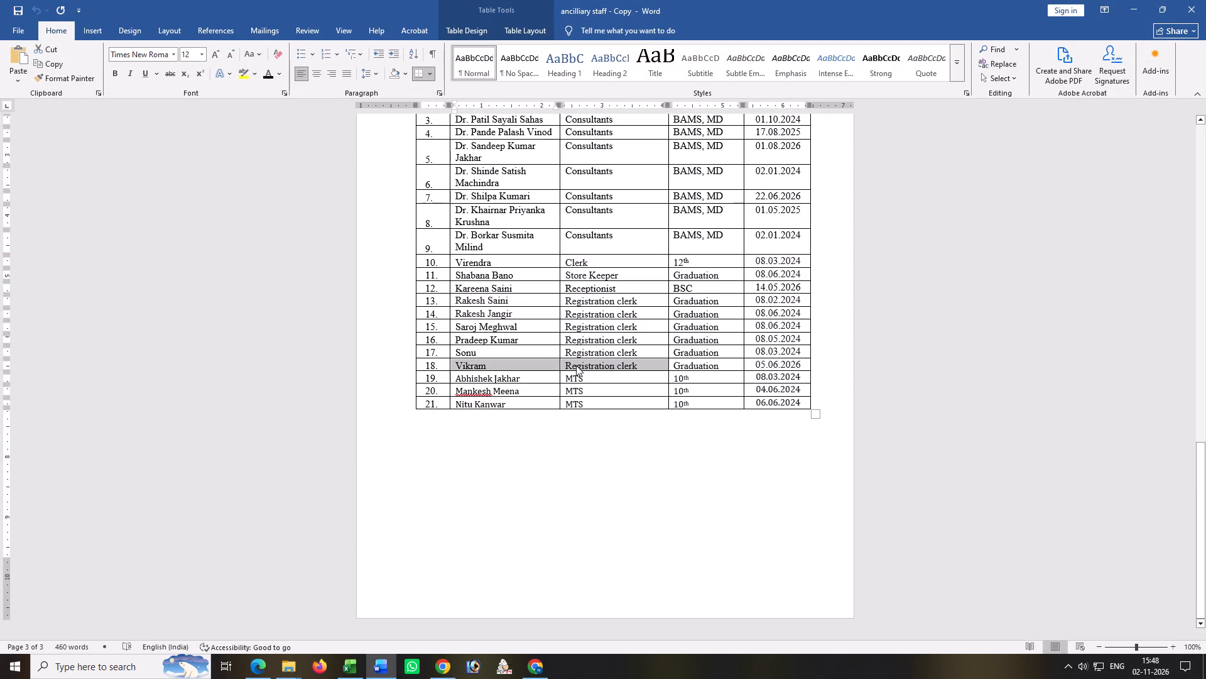
left_click(352, 669)
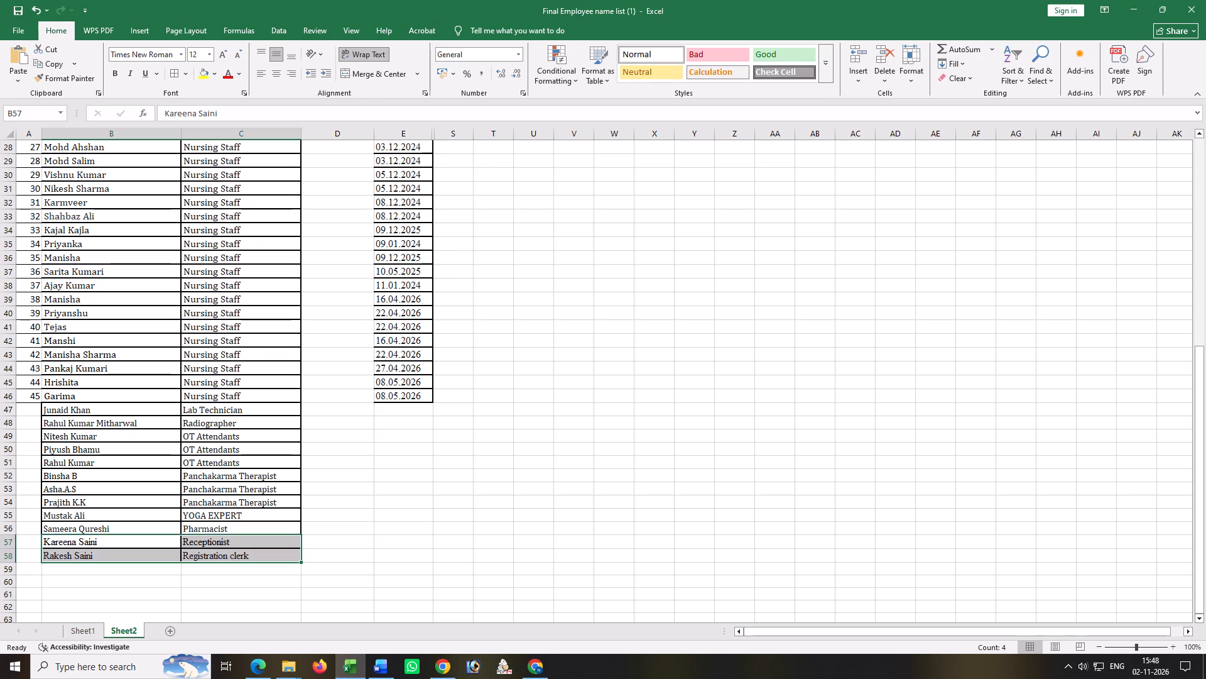
left_click(59, 565)
key("ctrl+v")
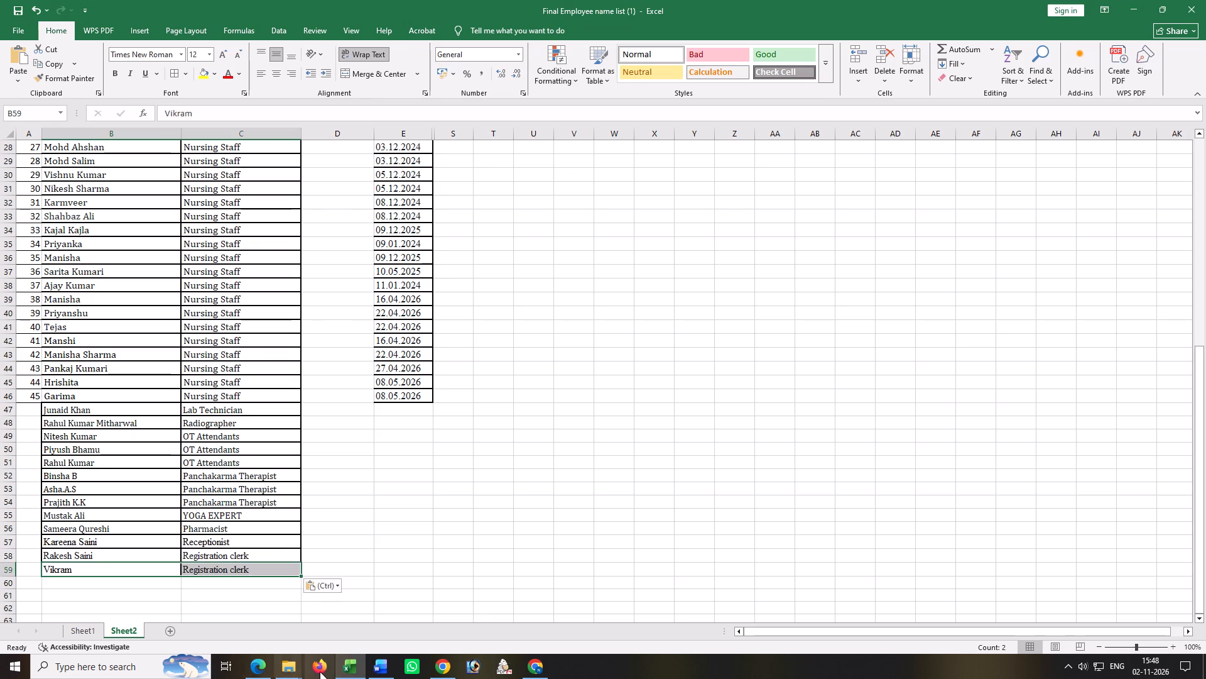
Copy the appointment date 05.06.2026 from row 18 of the Hospital Administrative Staff table in Word into Sheet2 at E59.
left_click(379, 663)
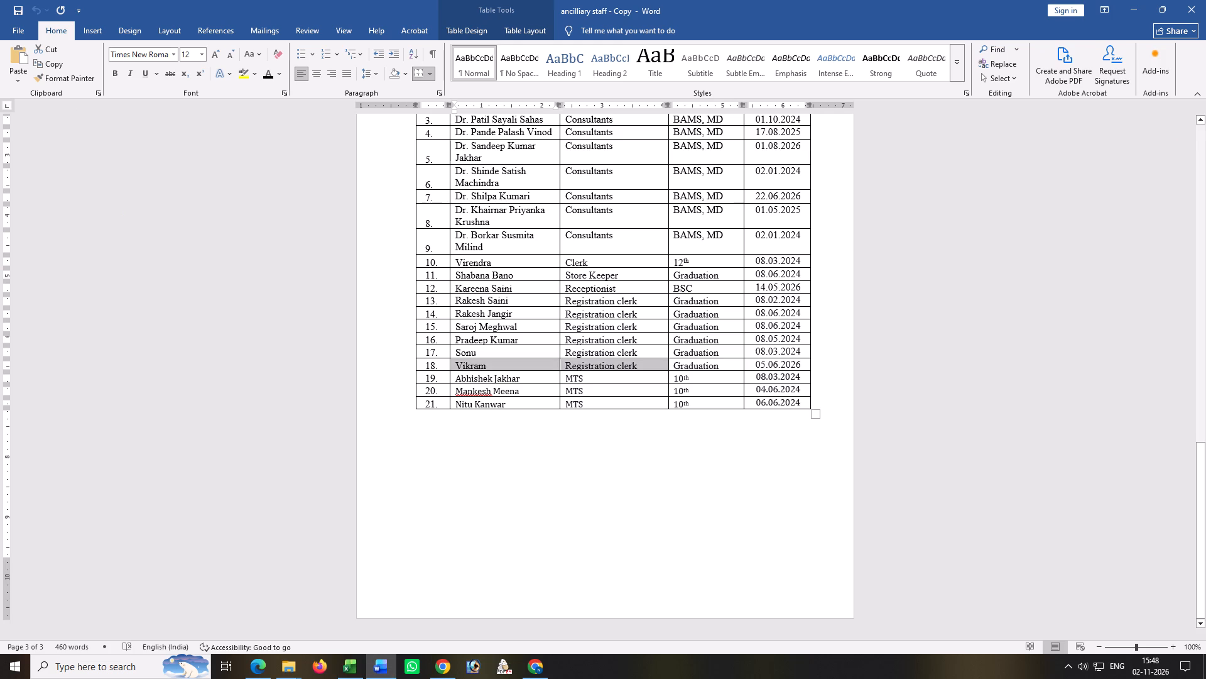
left_click_drag(754, 363, 803, 361)
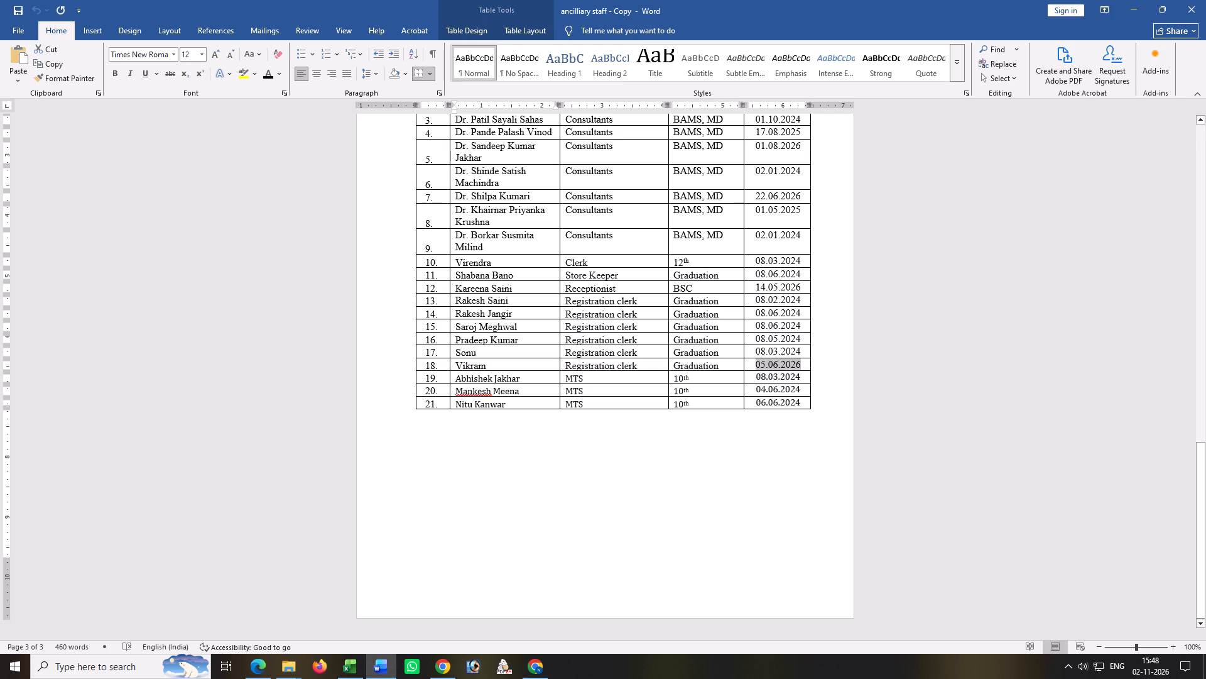
left_click_drag(803, 361, 804, 361)
key("ctrl+c")
left_click(356, 670)
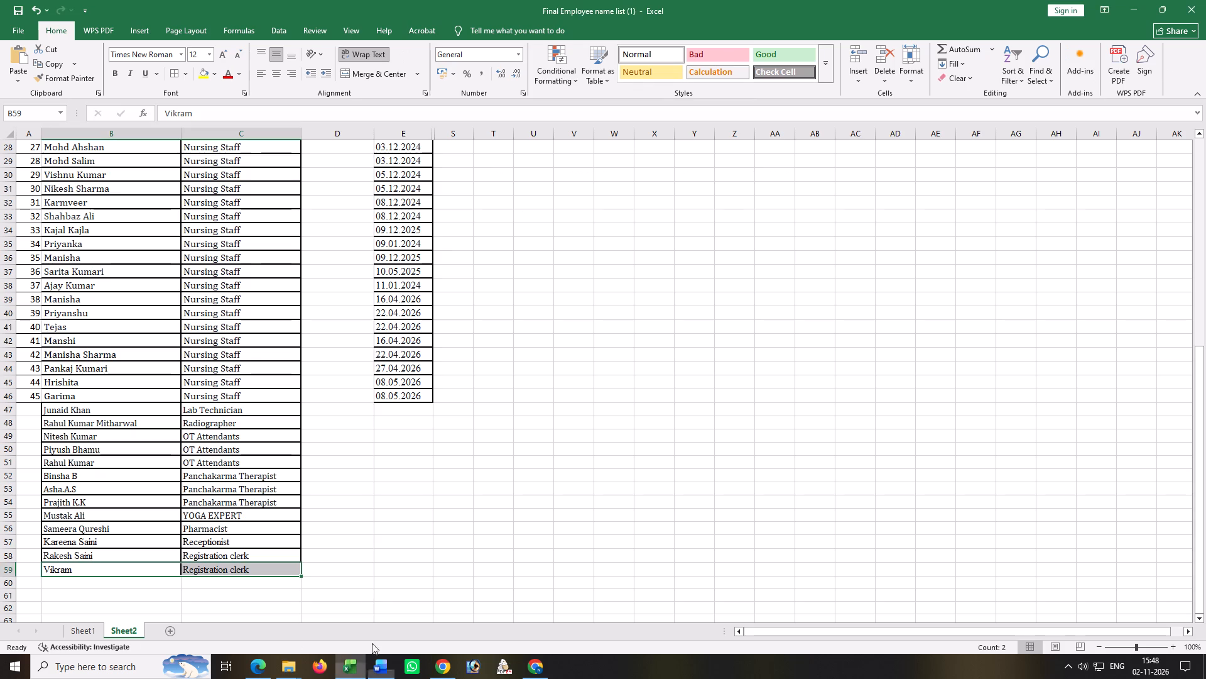
left_click(405, 575)
key("ctrl+v")
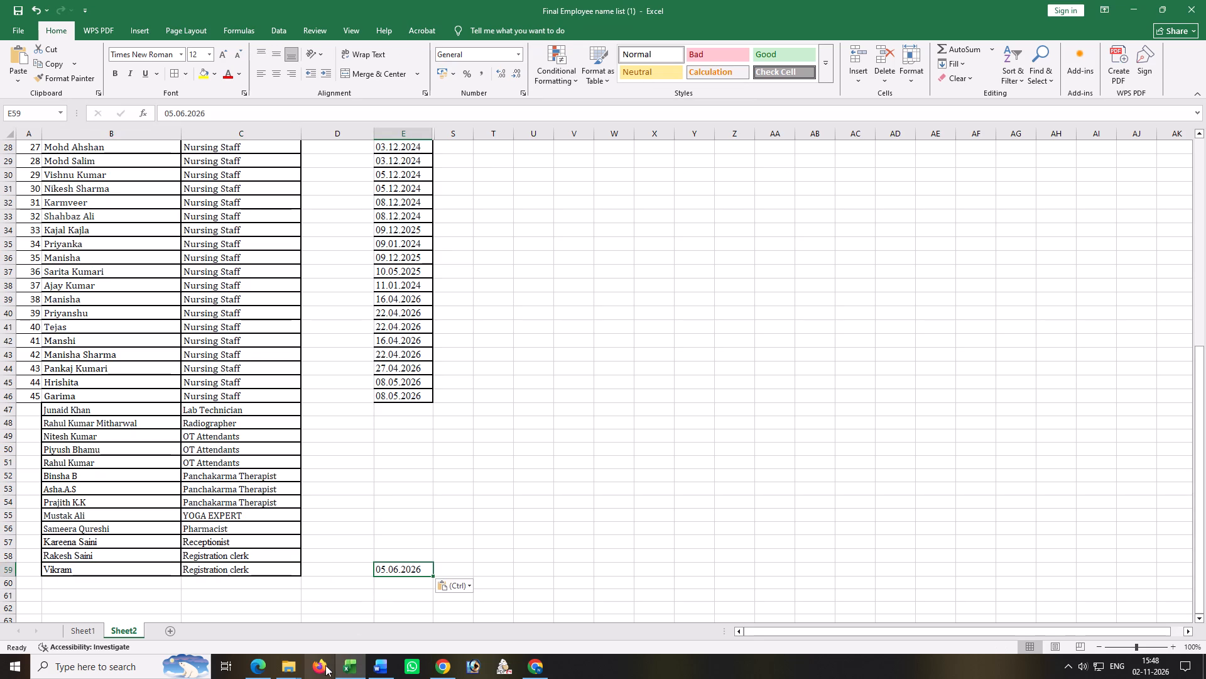
Copy the appointment dates 08.02.2024 and 08.06.2024 from rows 13 and 14 of Word's Hospital Administrative Staff table into Sheet2, starting at E57.
left_click(376, 665)
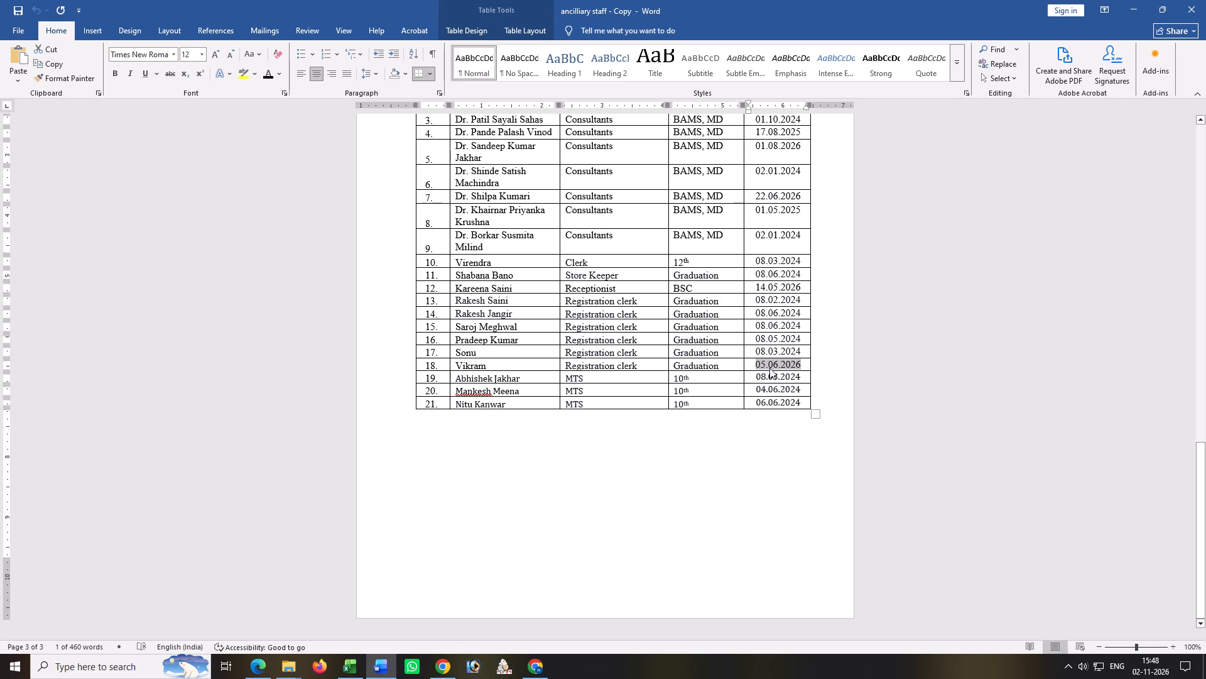
left_click_drag(753, 301, 786, 311)
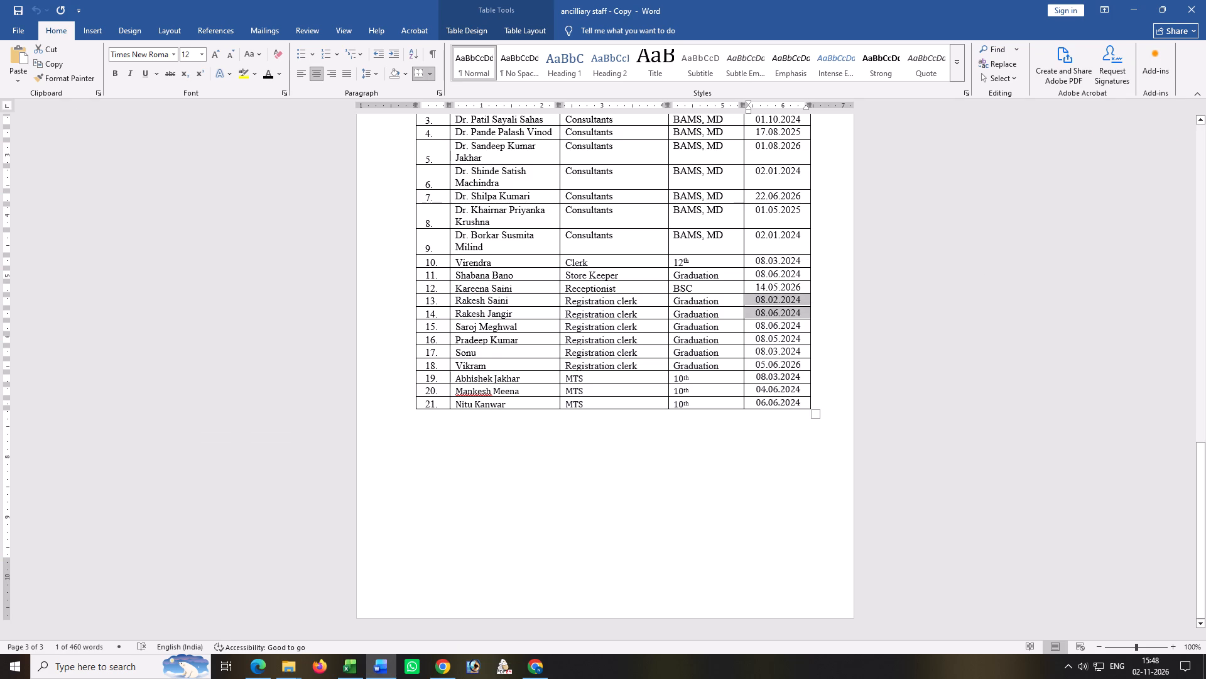
key("ctrl+c")
left_click(346, 672)
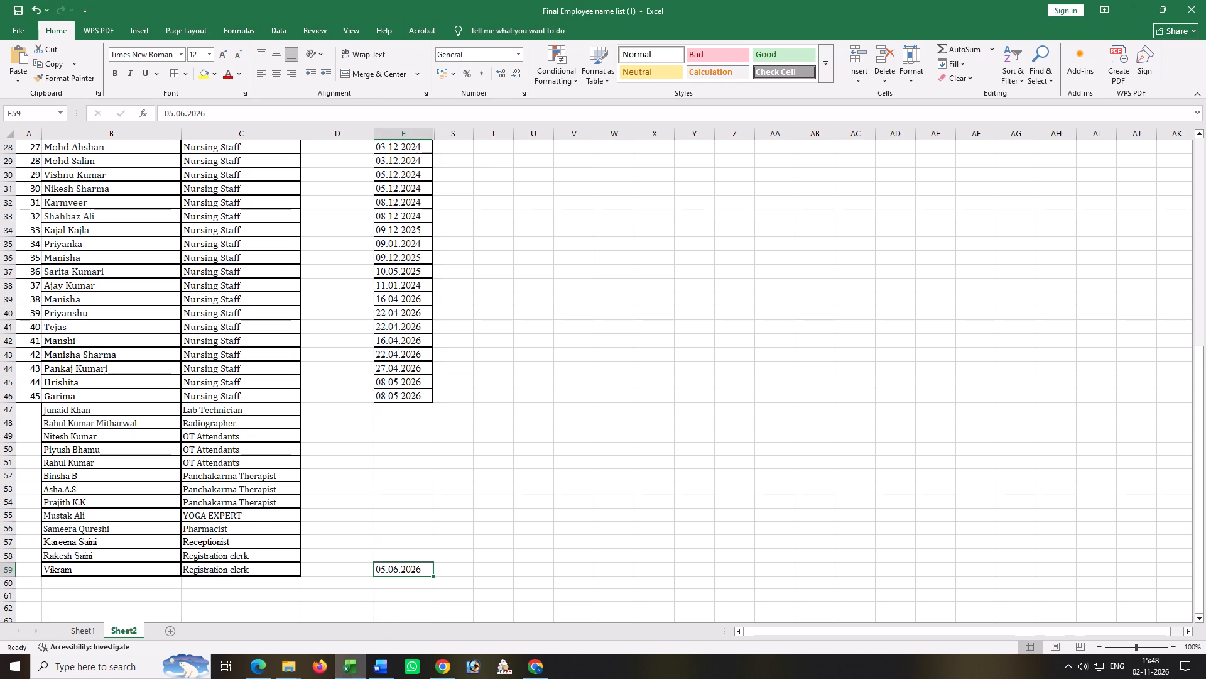
left_click(387, 544)
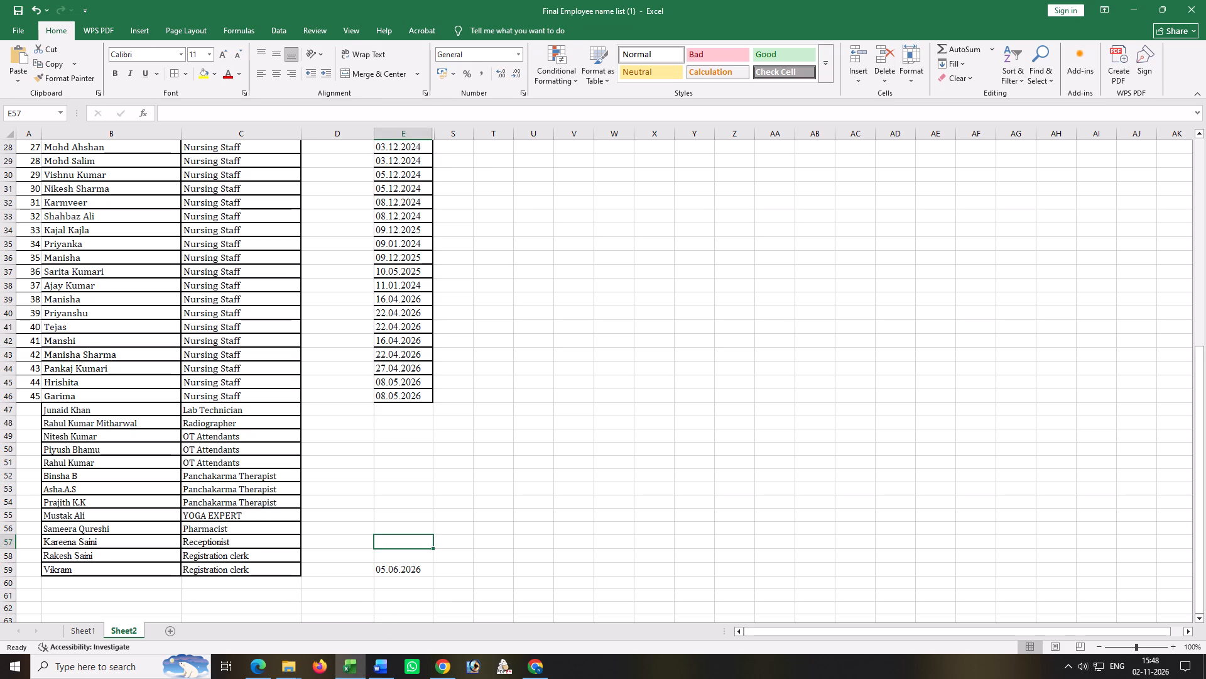
key("ctrl+v")
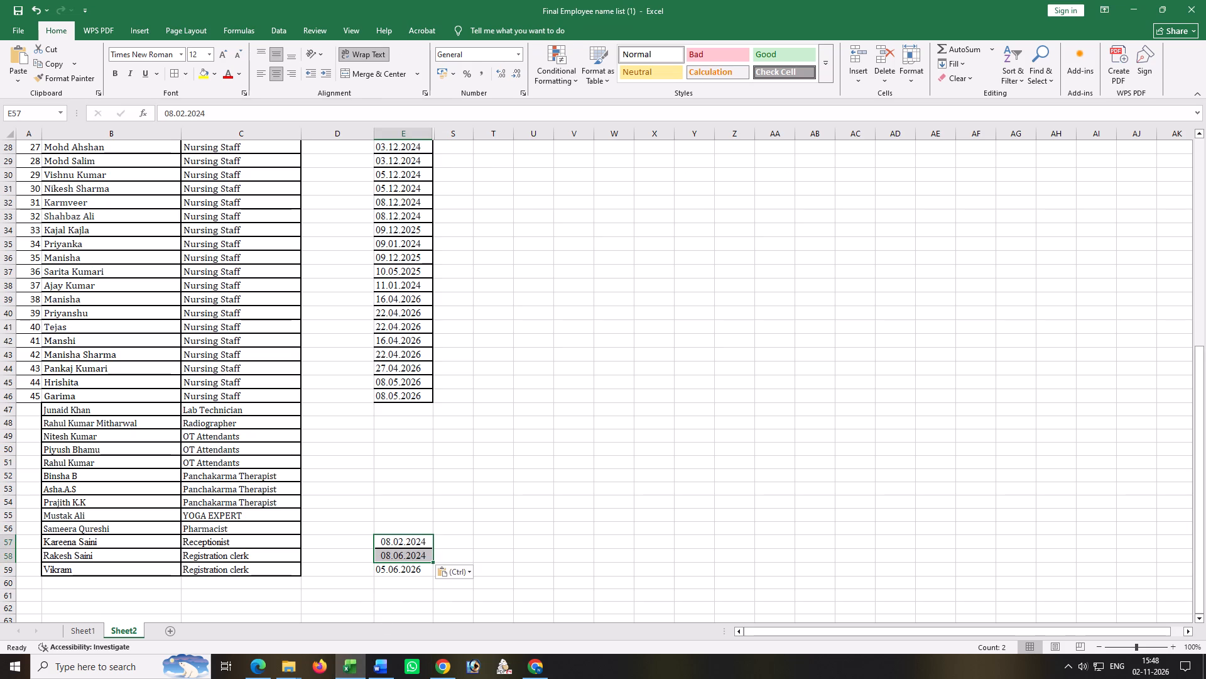
Copy the appointment dates of rows 1 to 9 of the Ancillary Staff table in Word into Sheet2, starting at E47.
left_click(378, 666)
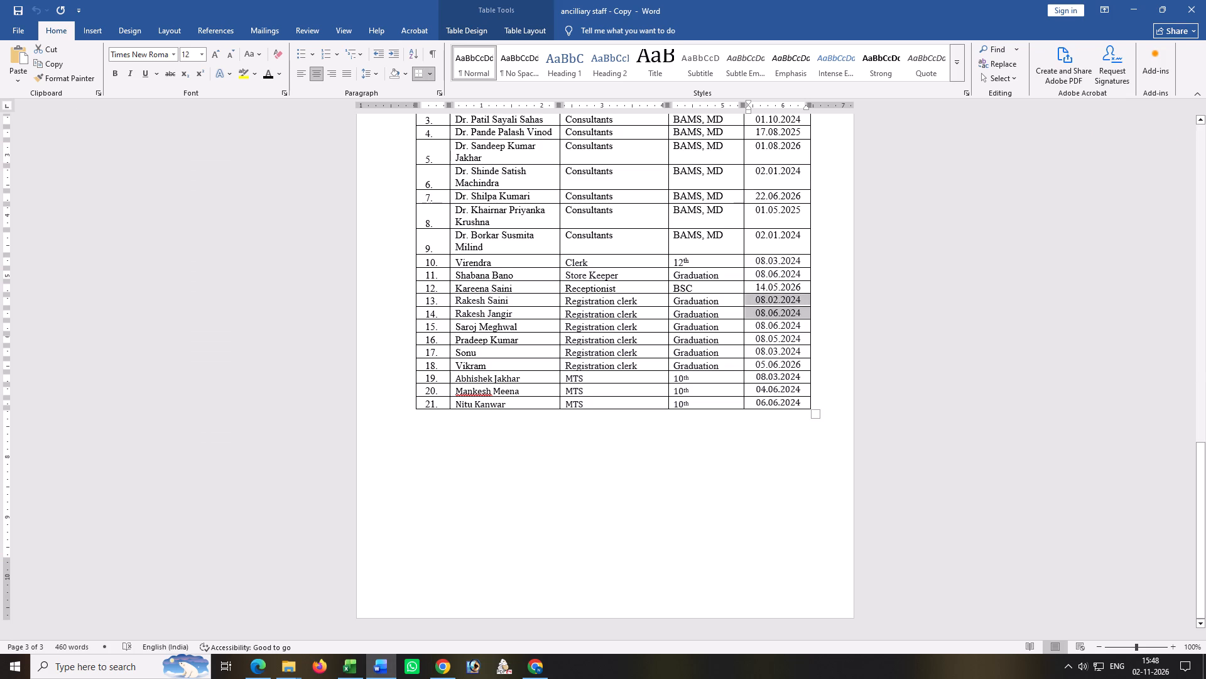
scroll(713, 430, "up", 19)
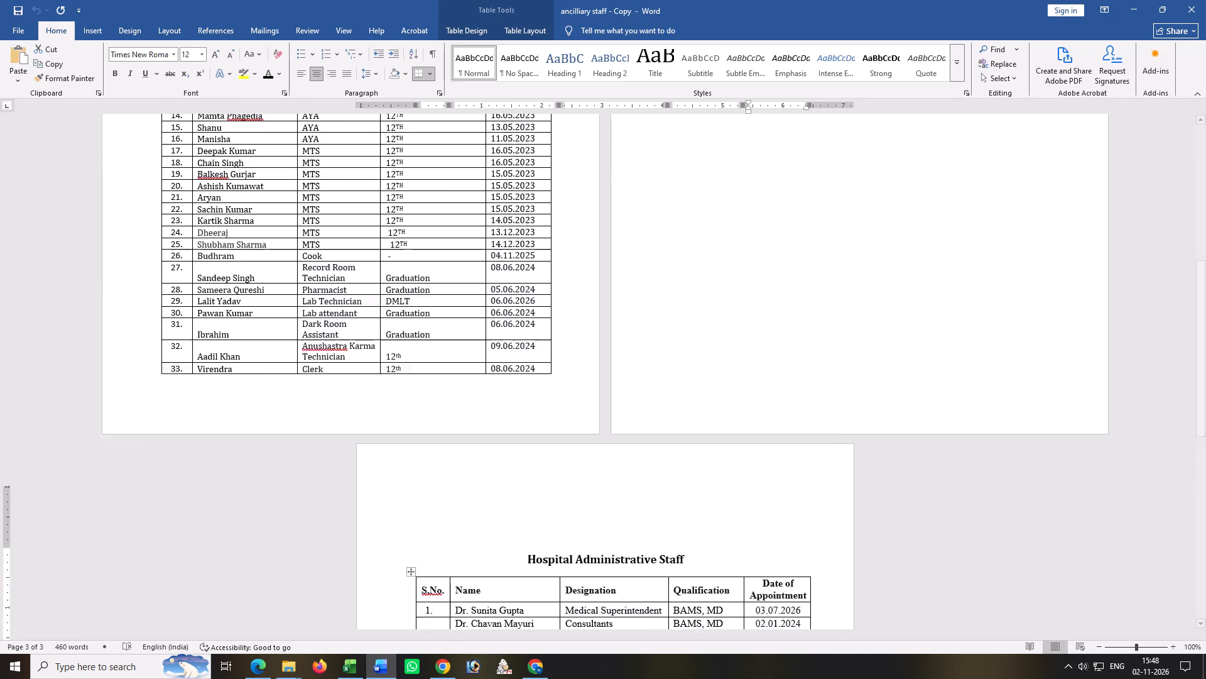
scroll(727, 429, "up", 4)
scroll(434, 417, "up", 4)
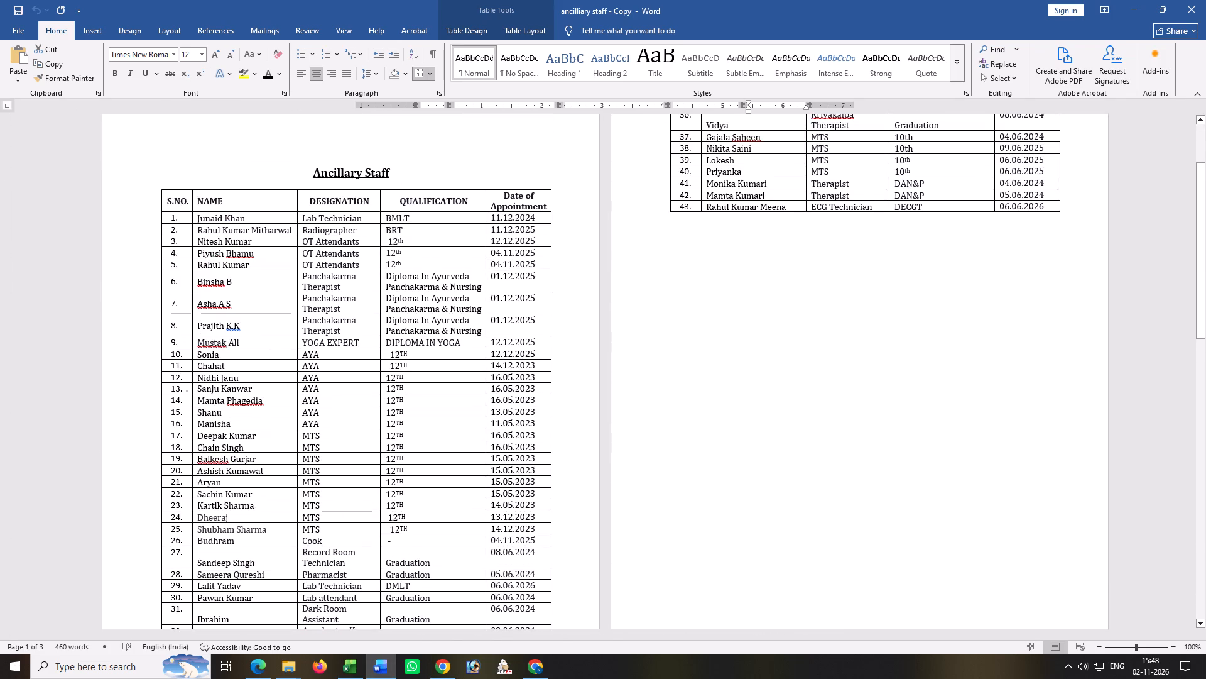
left_click_drag(497, 218, 527, 351)
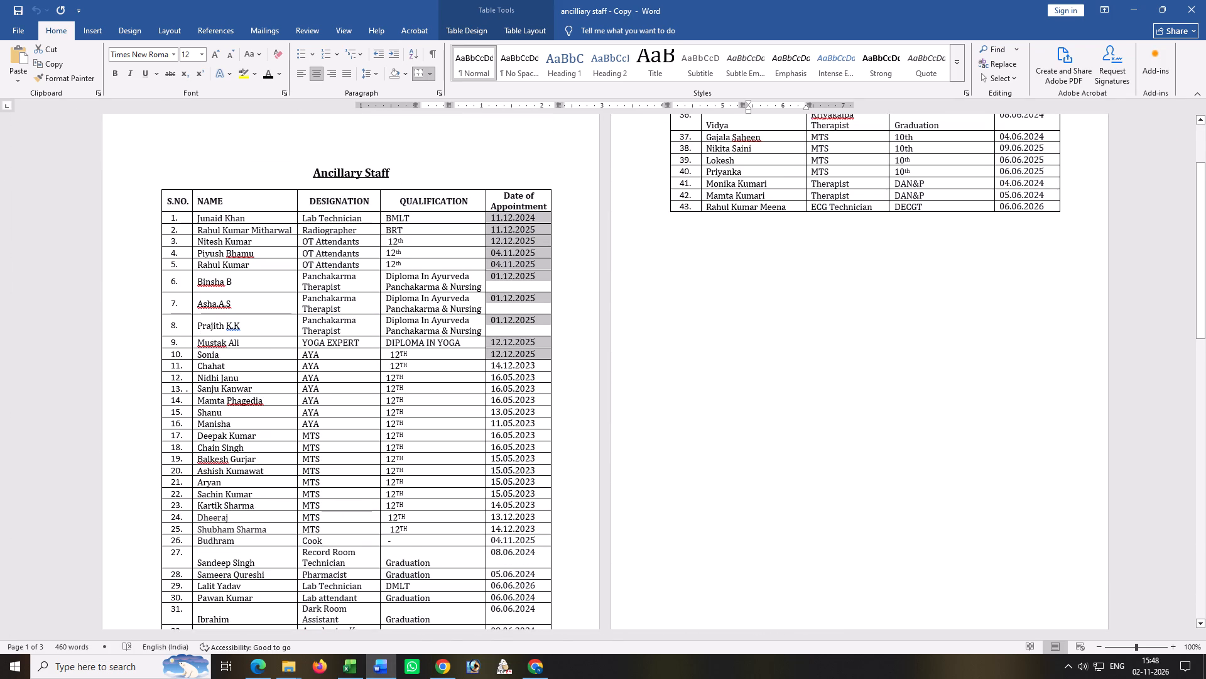
left_click_drag(527, 351, 527, 341)
key("ctrl+c")
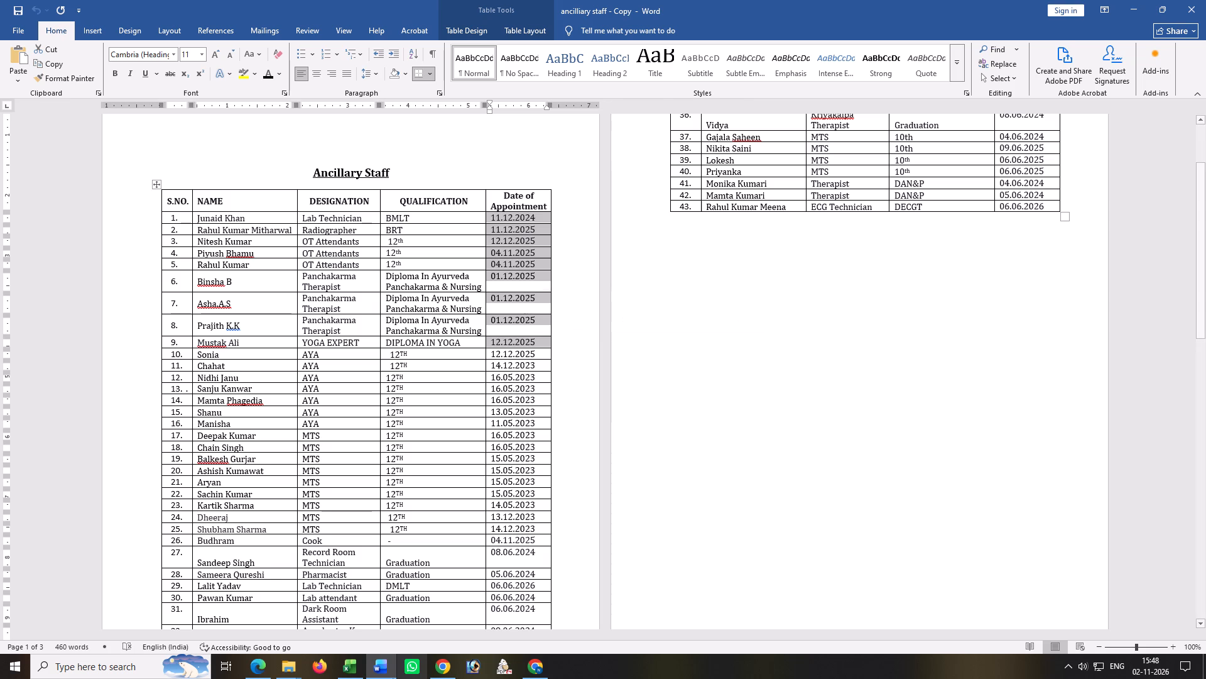
left_click(354, 666)
left_click(393, 409)
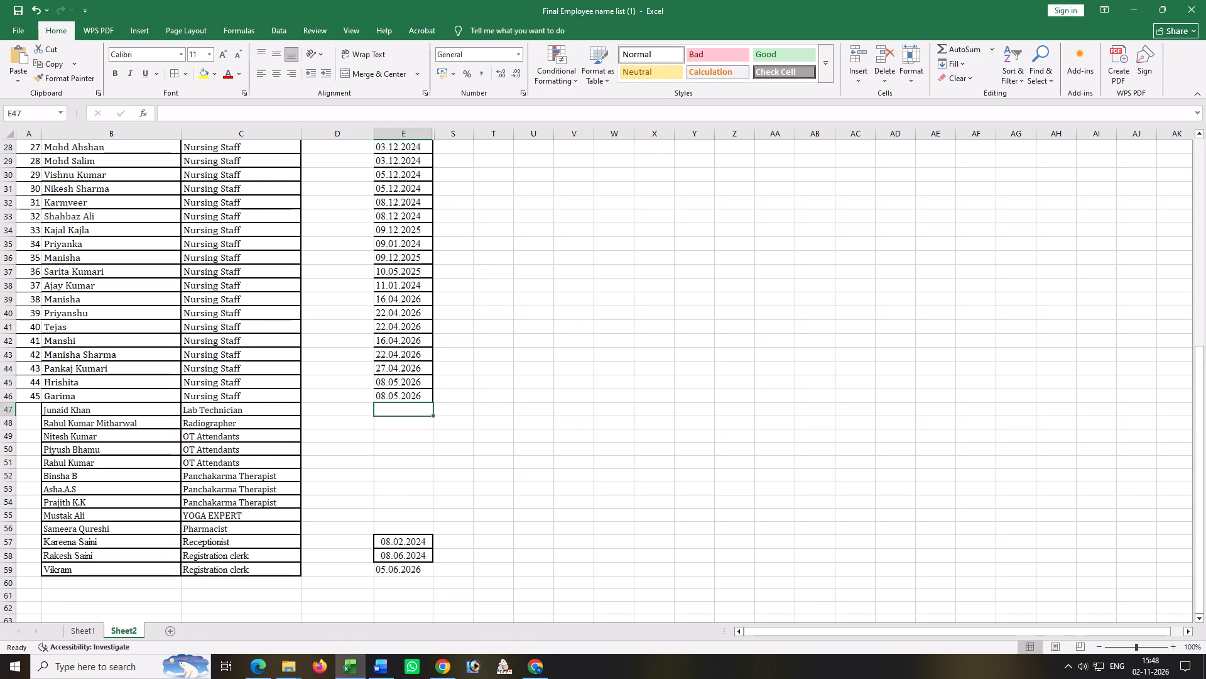
key("ctrl+v")
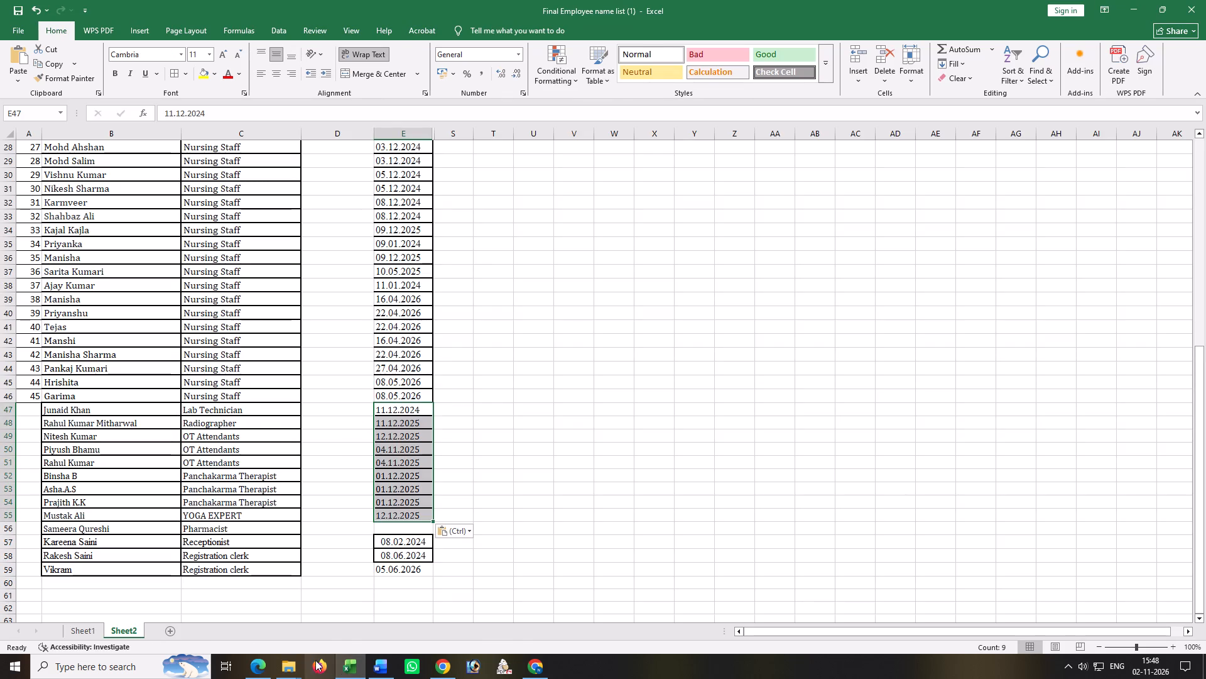
Copy the appointment date 08.06.2024 from row 27 of the Ancillary Staff table in Word into Sheet2 at E56.
left_click(386, 664)
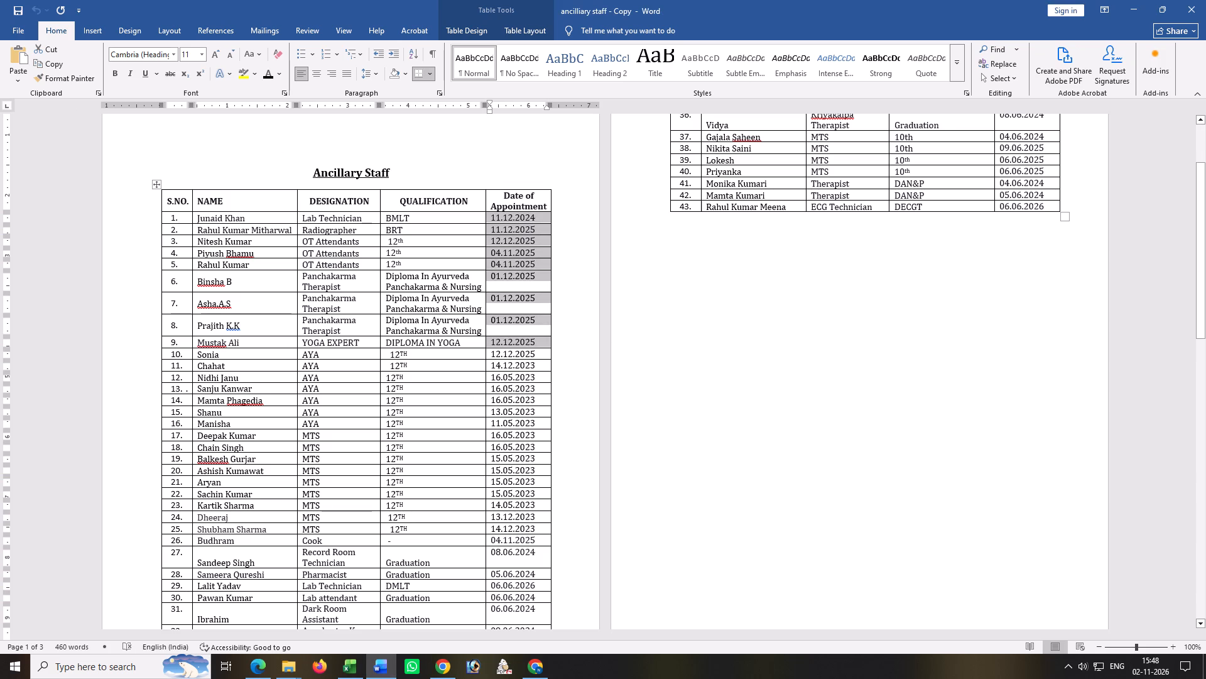
left_click_drag(538, 553, 491, 555)
key("ctrl+c")
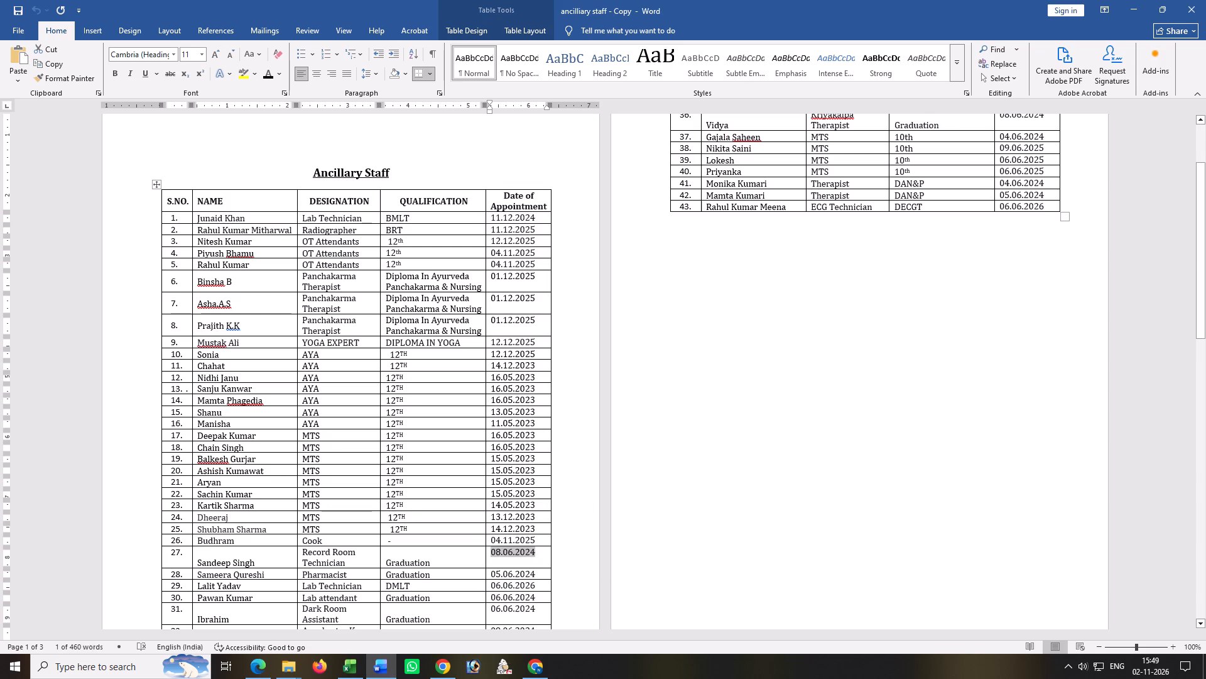
left_click(355, 670)
left_click(389, 527)
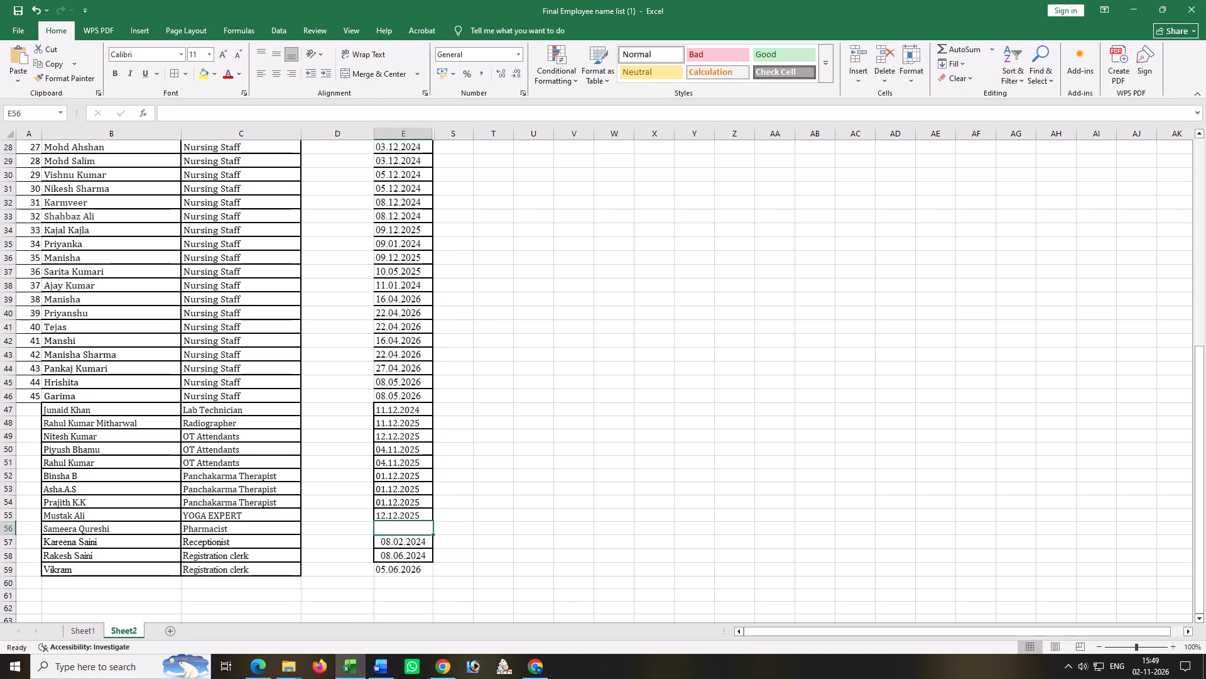
key("ctrl+v")
left_click(564, 518)
Extend the S/NO series in Sheet2 from A45:A46 down to A59, numbering the added staff 46 to 58.
scroll(560, 518, "up", 5)
scroll(334, 380, "up", 4)
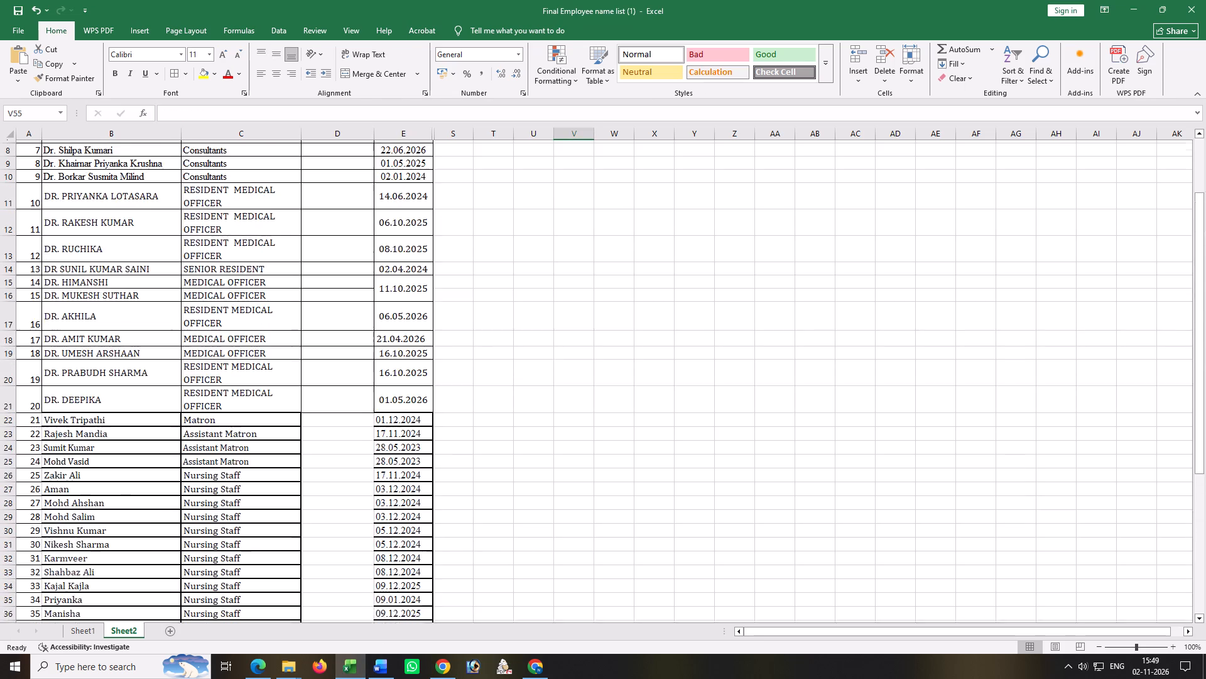
scroll(334, 380, "up", 7)
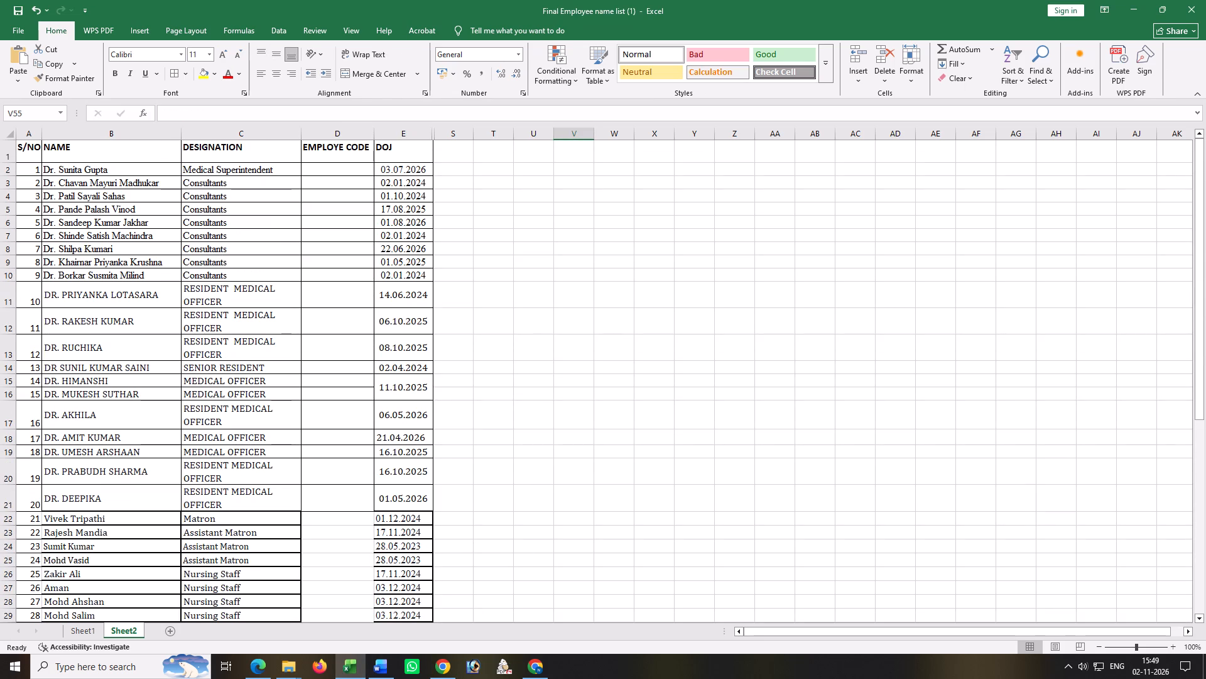
scroll(72, 492, "down", 11)
left_click_drag(26, 298, 27, 308)
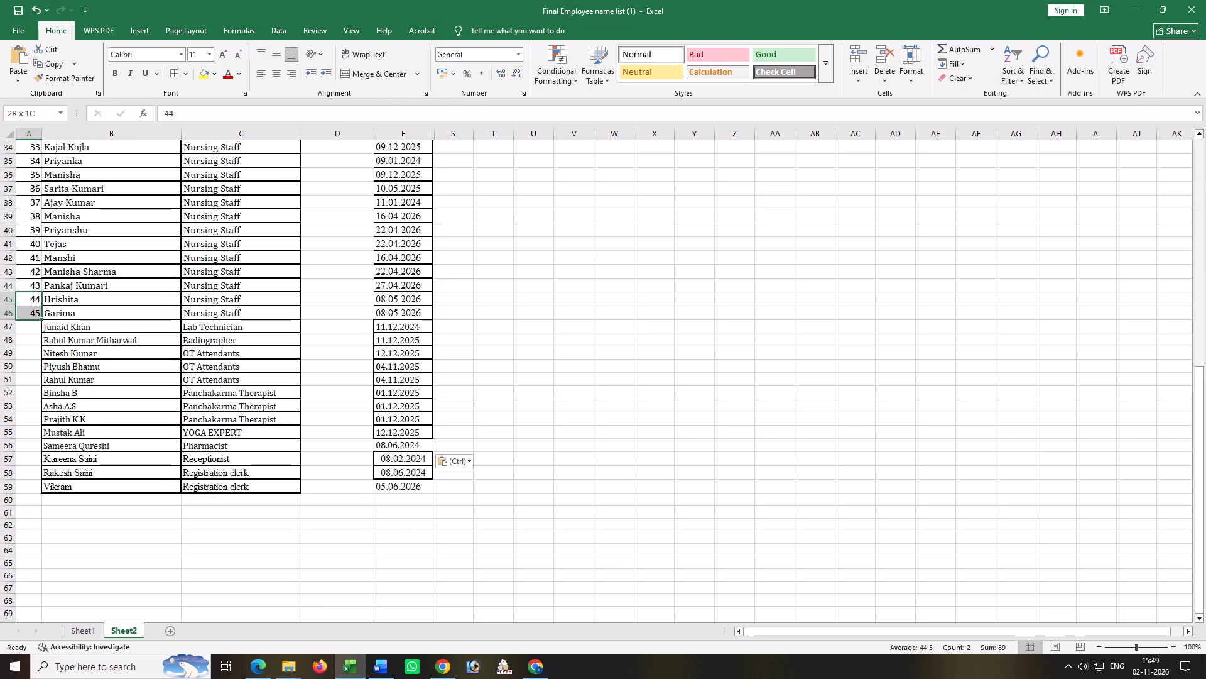
left_click_drag(41, 321, 46, 490)
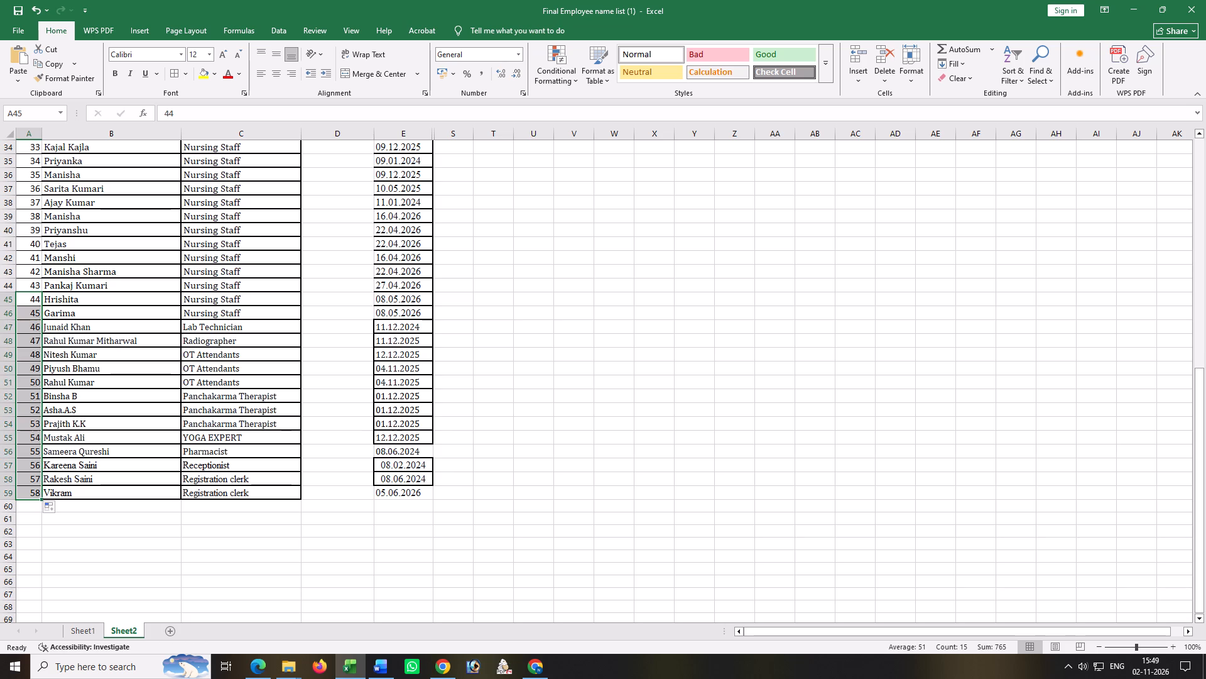
Centre the serial numbers in A45:A59 both horizontally and vertically.
left_click(274, 72)
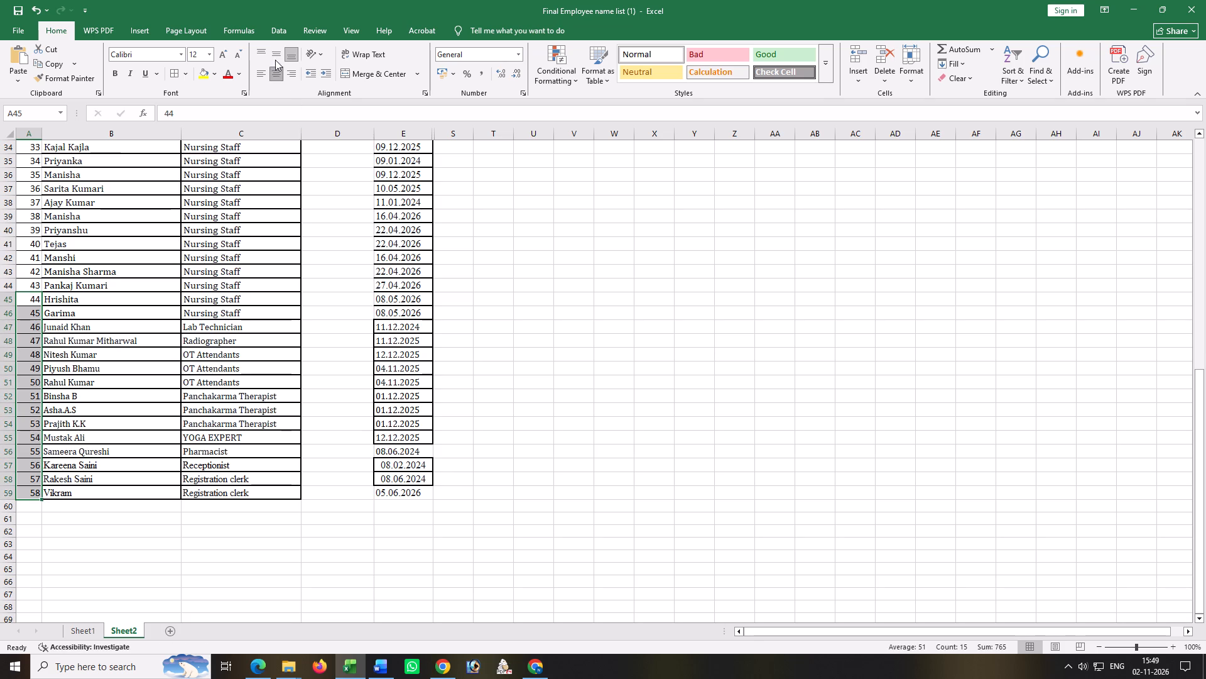
left_click(276, 58)
scroll(54, 317, "up", 15)
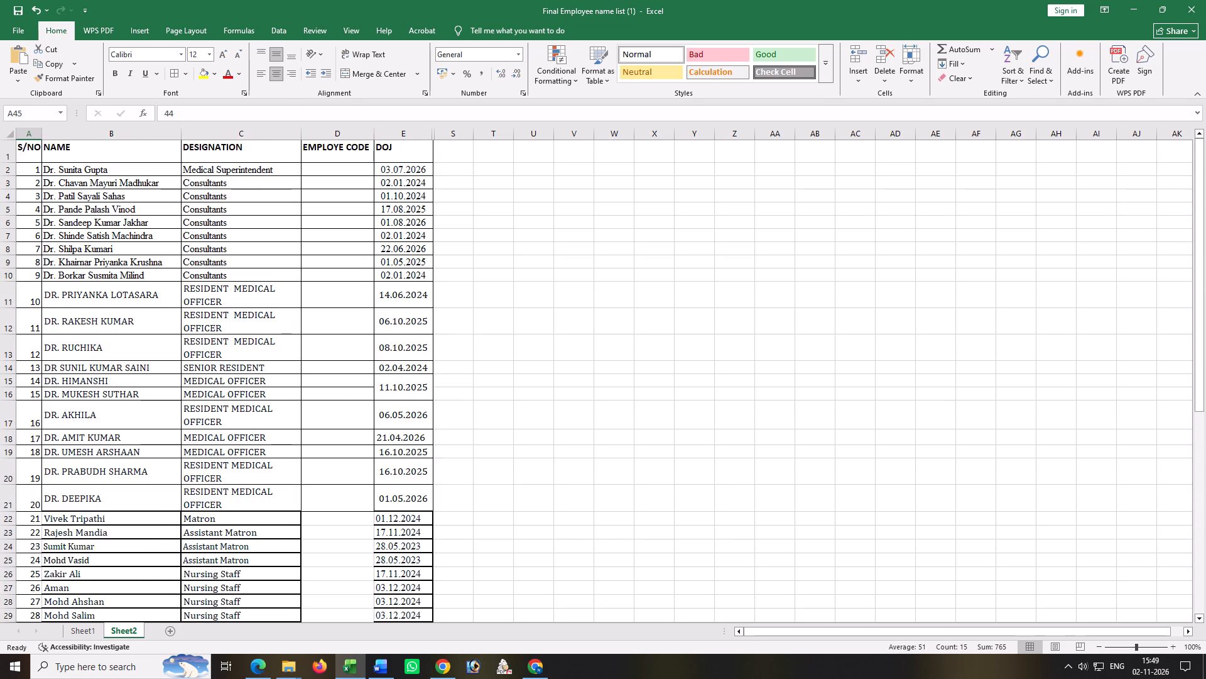
Centre the whole S/NO column A of Sheet2 horizontally.
left_click(33, 137)
left_click(274, 70)
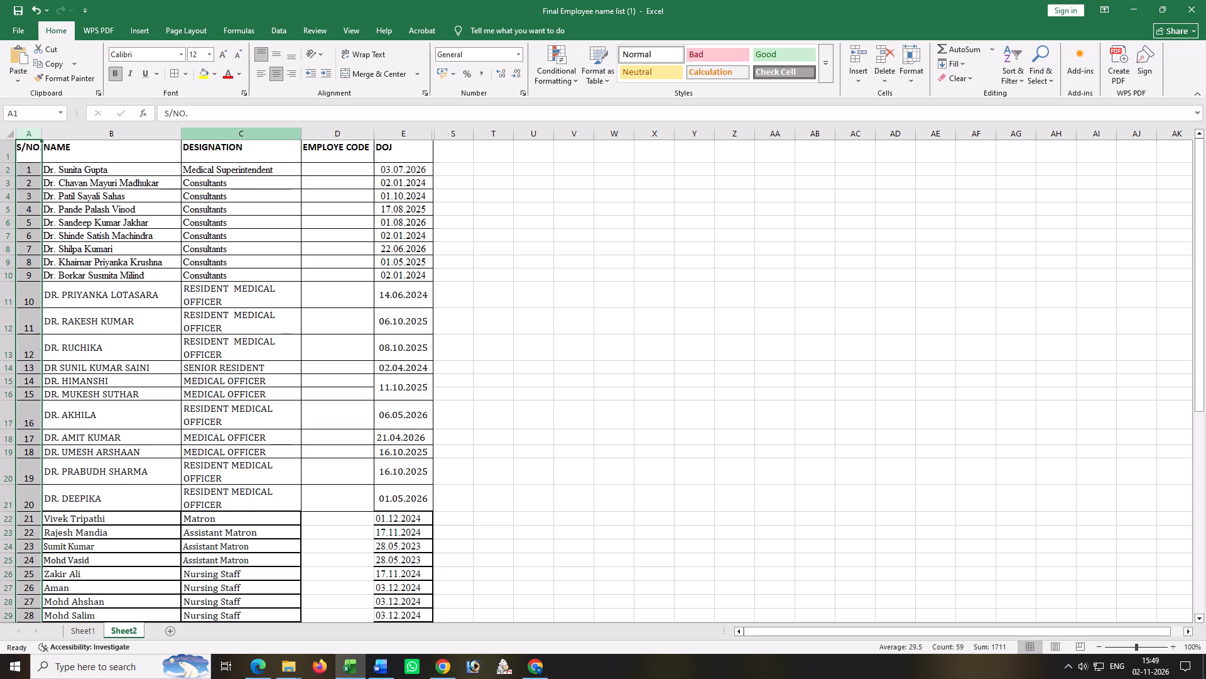
scroll(175, 347, "down", 13)
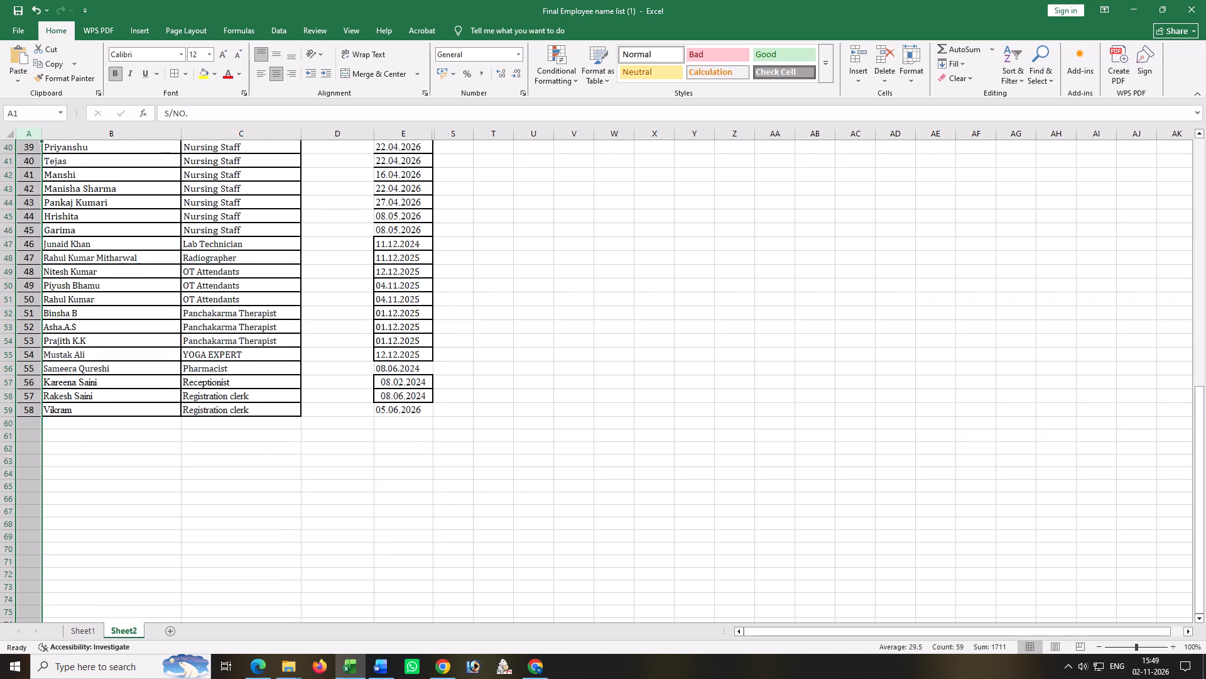
left_click(138, 475)
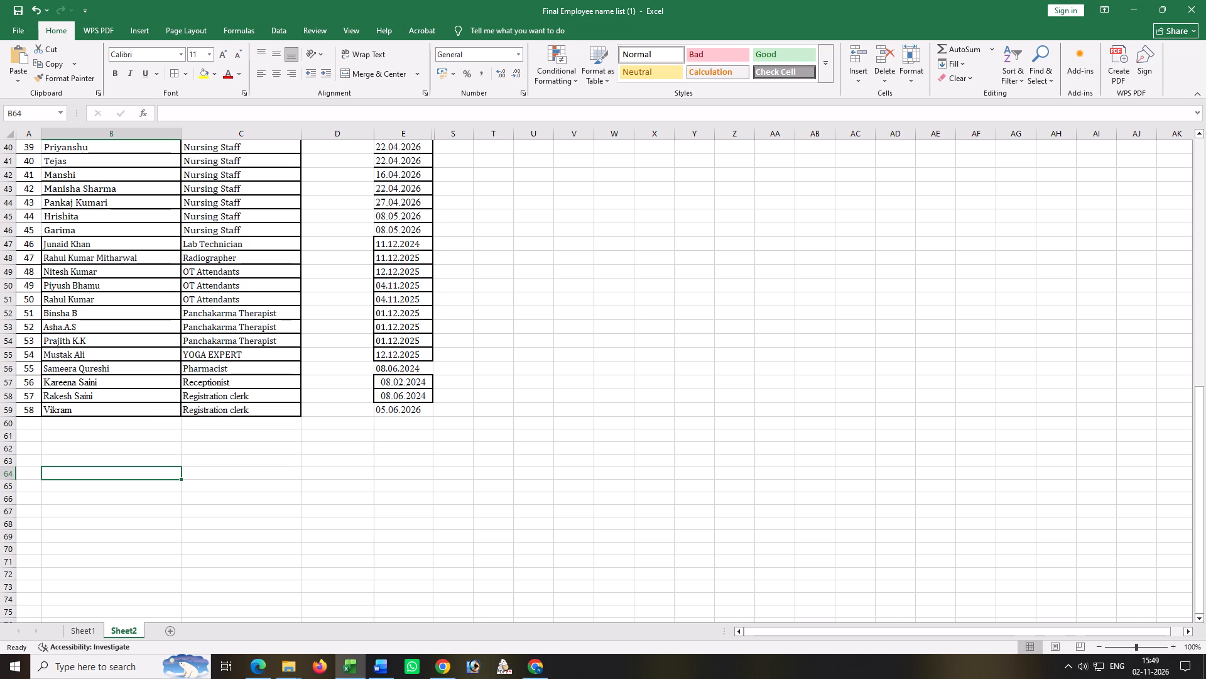
Count the Assistant Matron and Nursing Staff entries in C23:C46 of Sheet2.
scroll(166, 472, "up", 3)
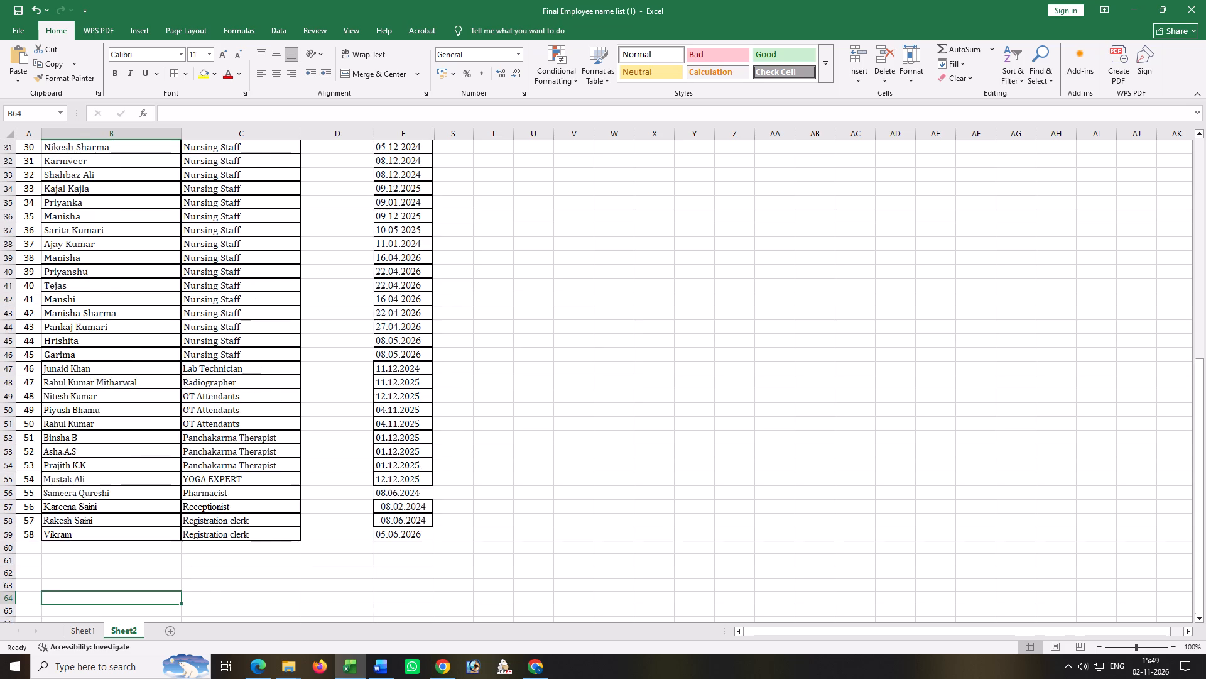
scroll(214, 315, "up", 2)
scroll(197, 231, "up", 1)
double_click(200, 199)
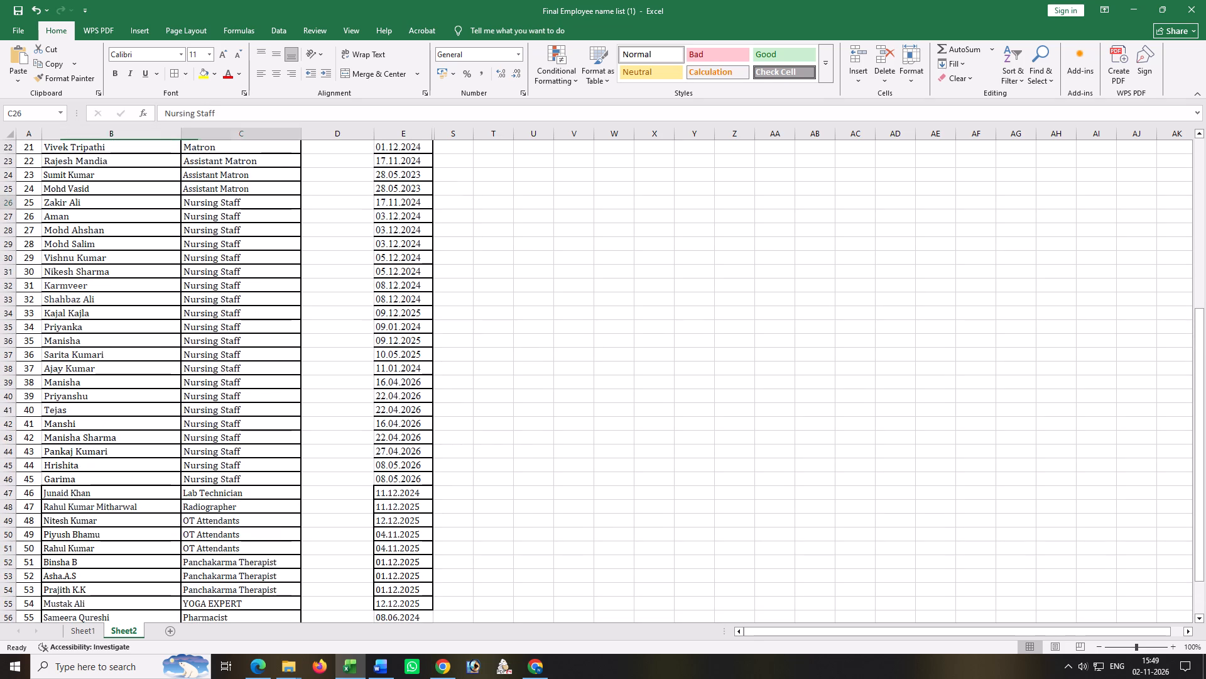
left_click_drag(199, 160, 193, 480)
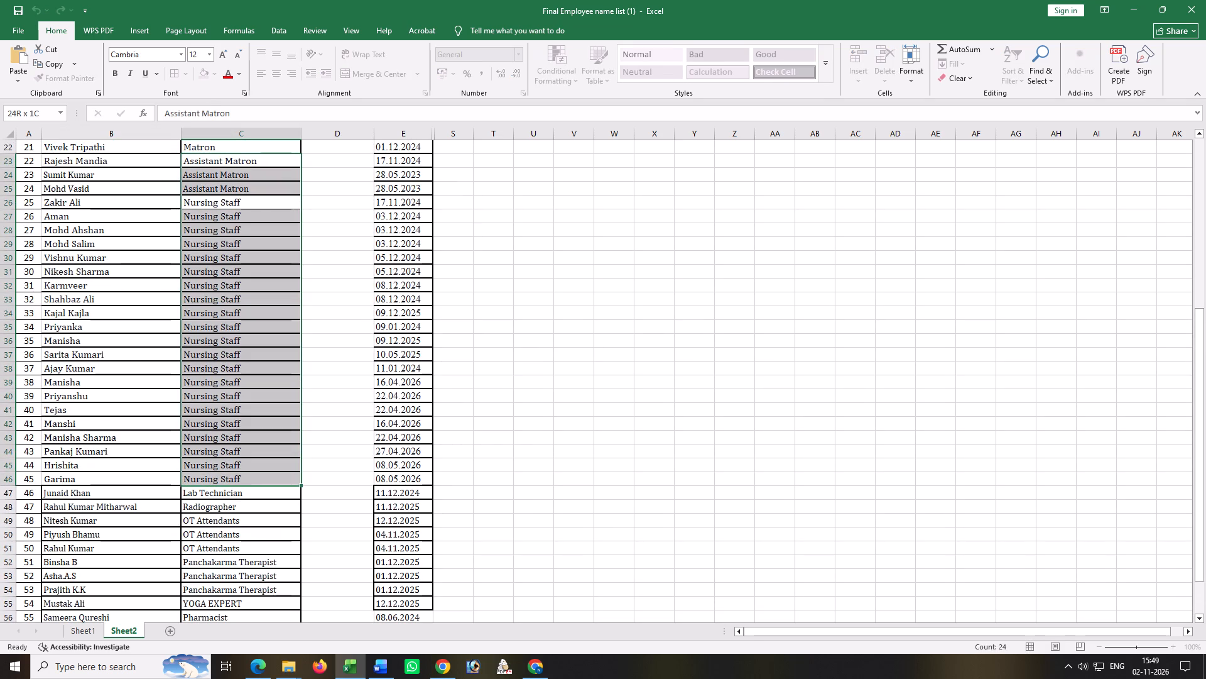
left_click_drag(193, 480, 193, 480)
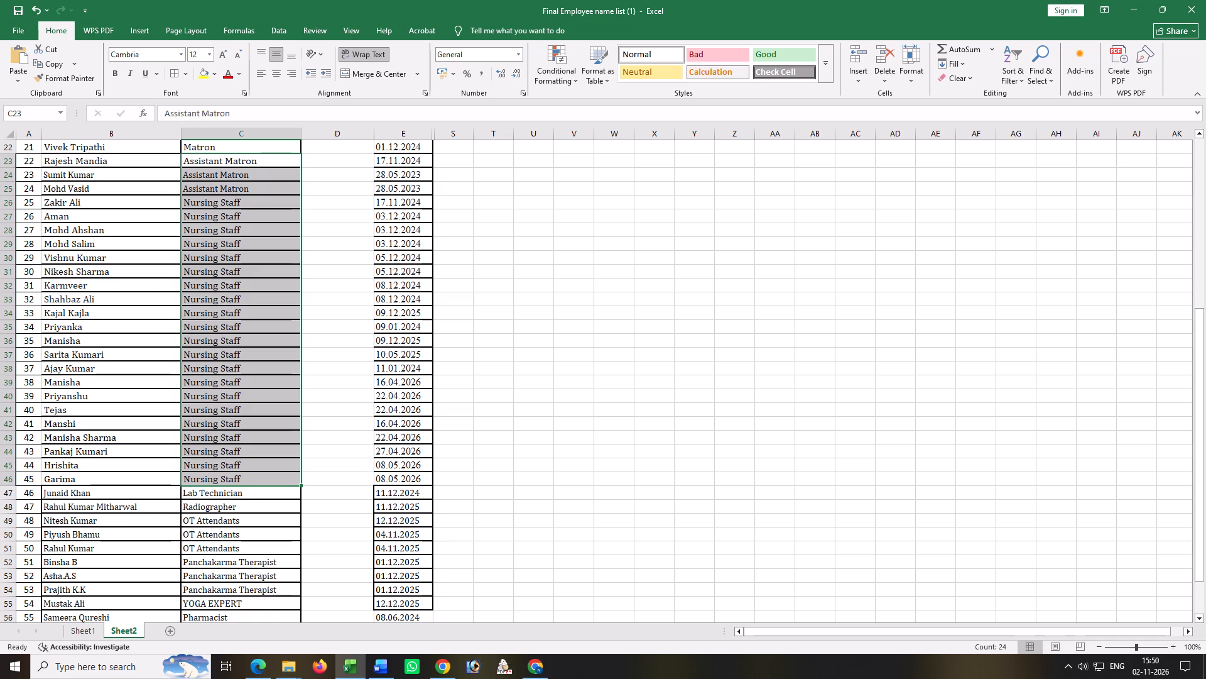
left_click(543, 326)
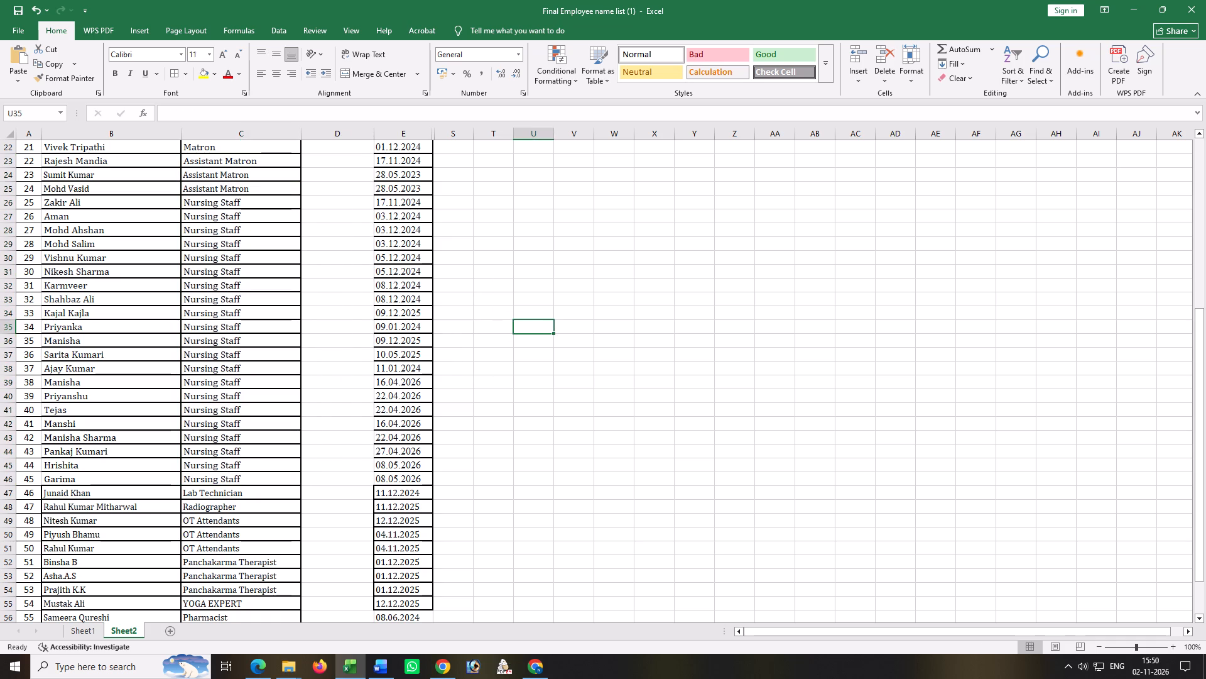
Switch to the ancilliary staff - Copy document in Word and look through its staff tables.
left_click(387, 667)
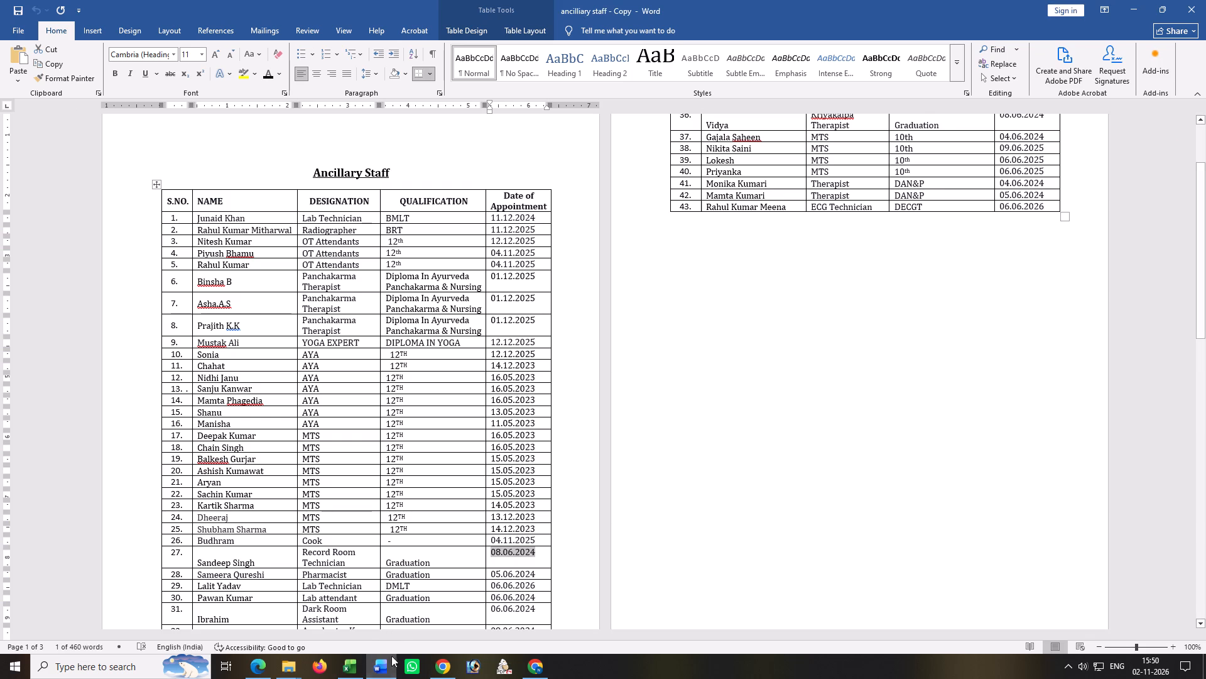
scroll(349, 573, "up", 15)
scroll(349, 568, "down", 10)
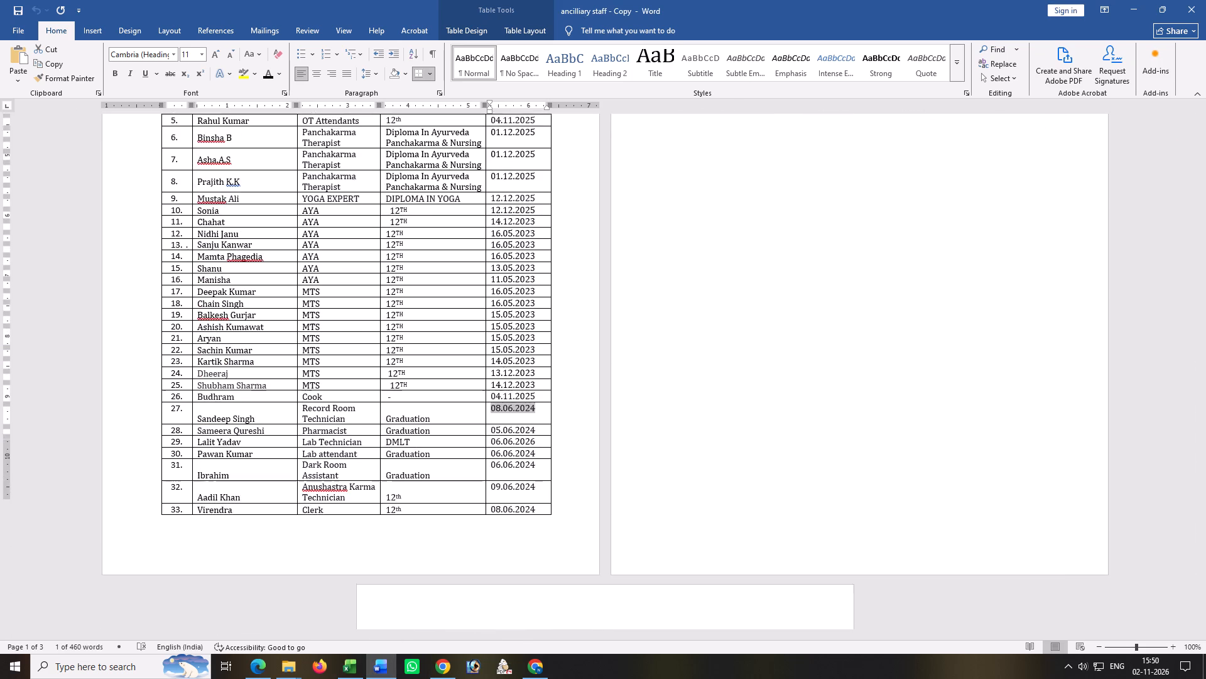
scroll(350, 571, "down", 18)
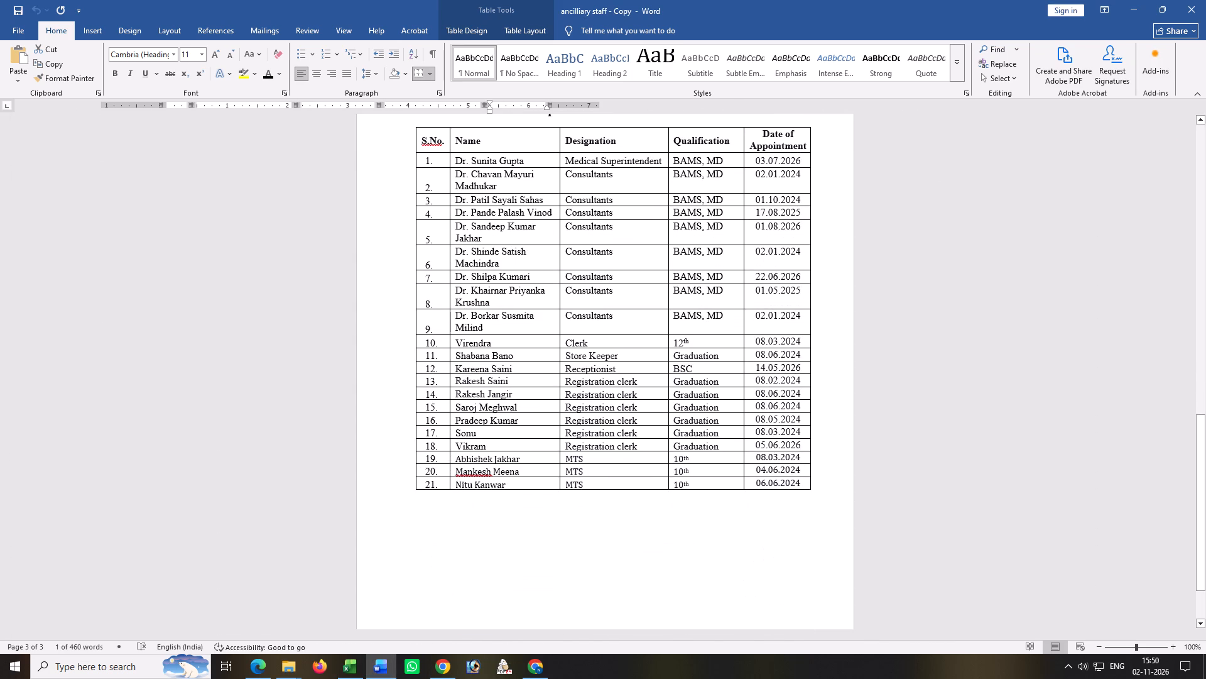
left_click(351, 669)
left_click(381, 670)
Open the NURSING STAFF - Copy document from the staff list folder and examine the end of its nursing table.
left_click(288, 664)
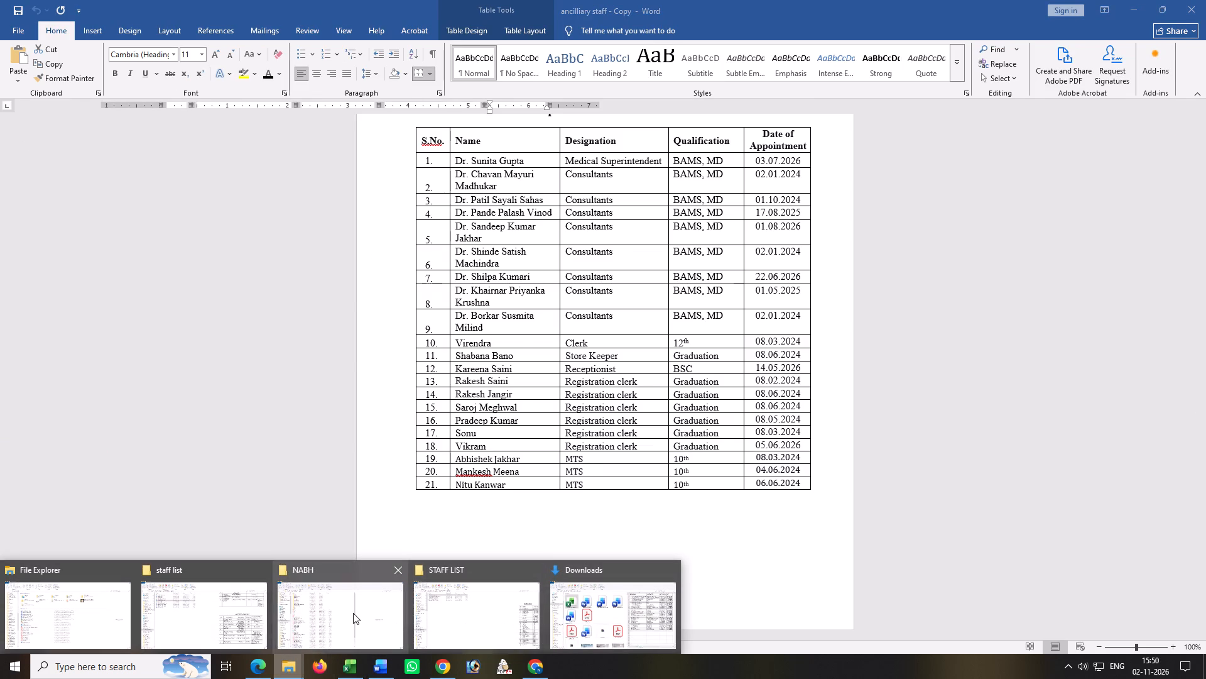
left_click(353, 613)
left_click(296, 657)
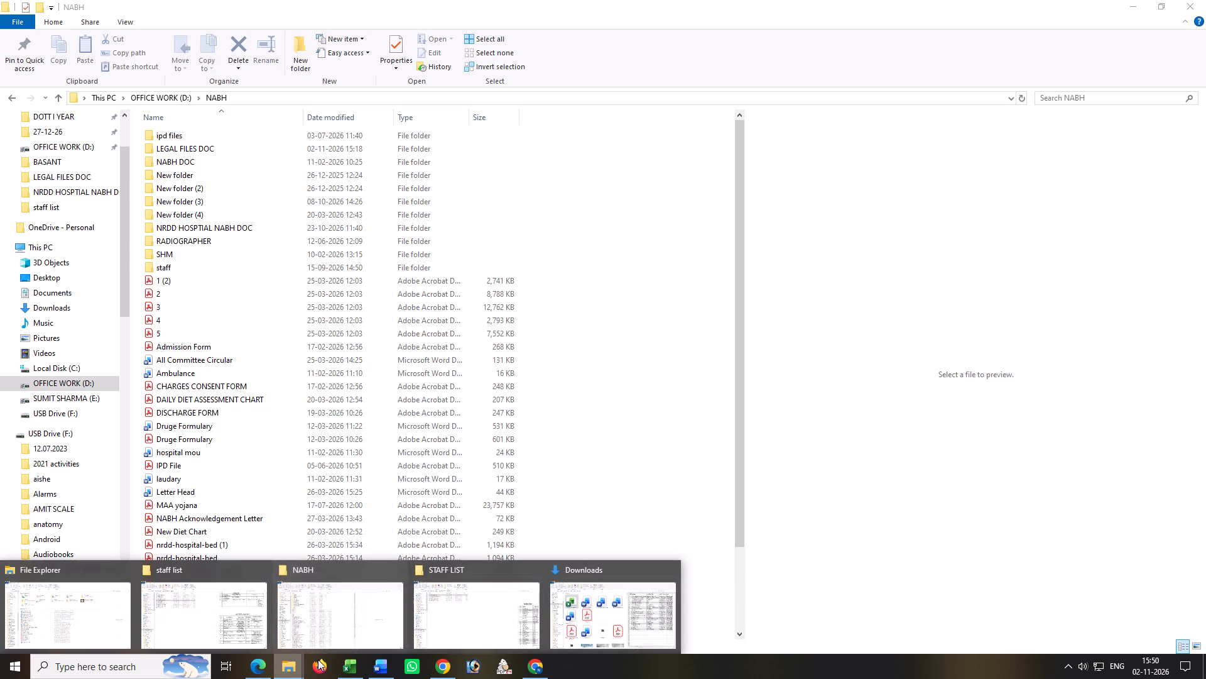
left_click(202, 617)
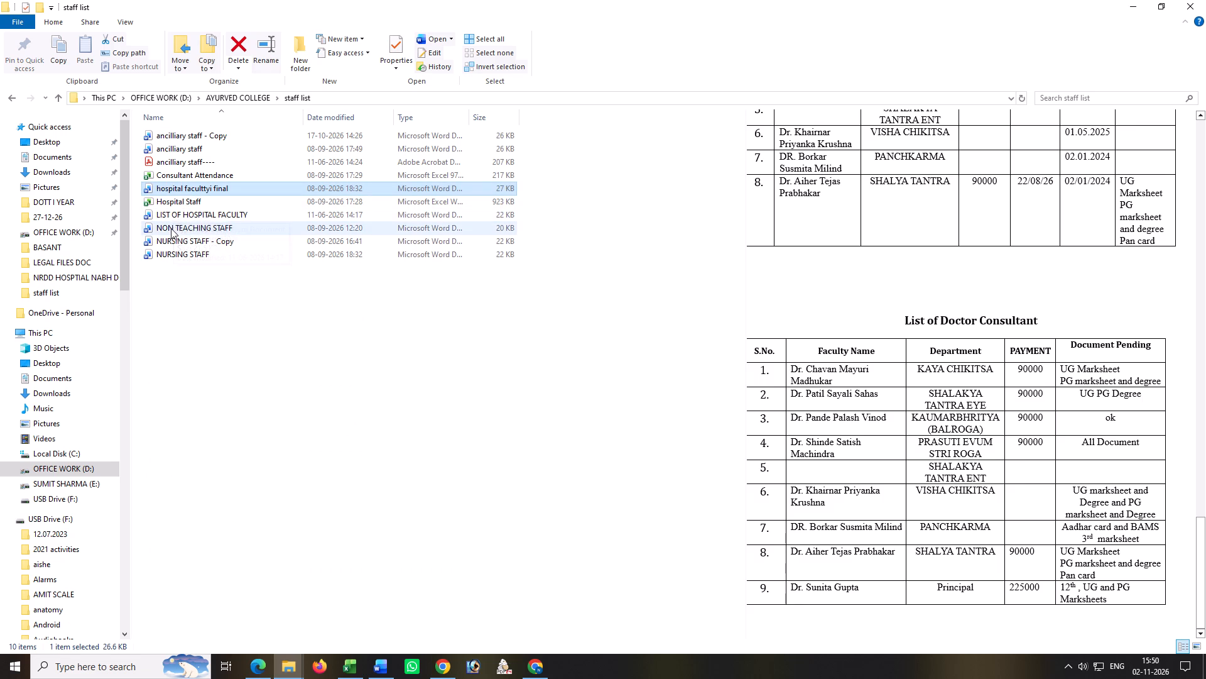
double_click(165, 255)
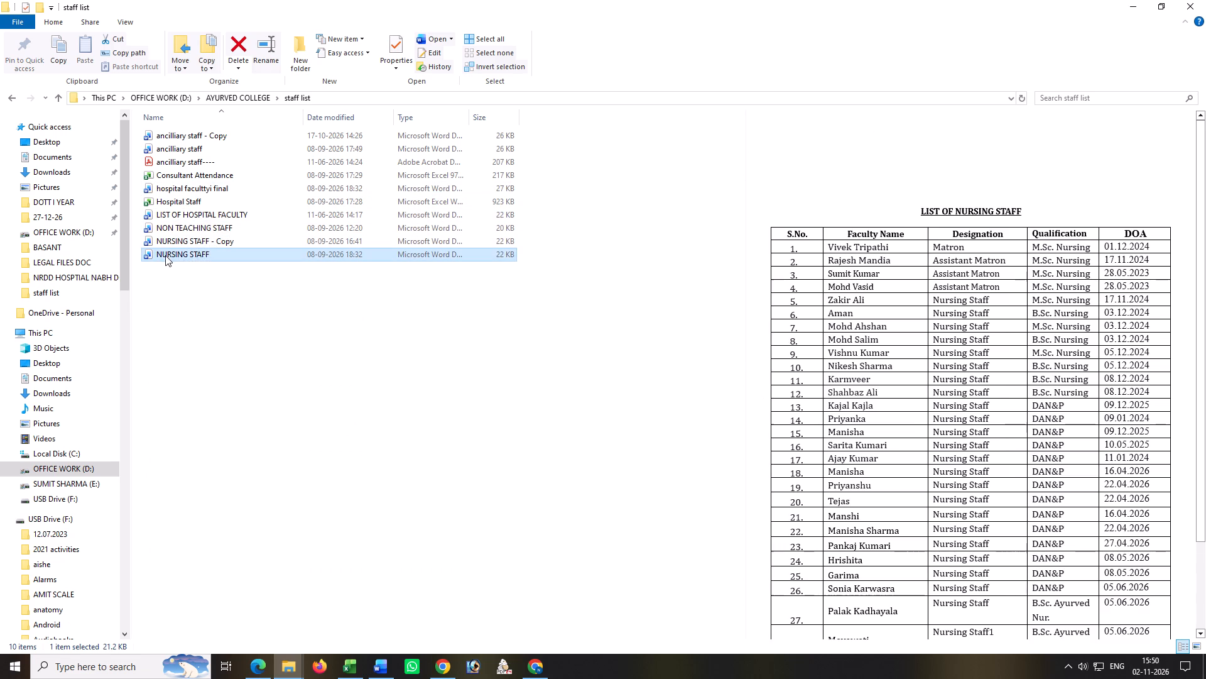
scroll(967, 427, "down", 10)
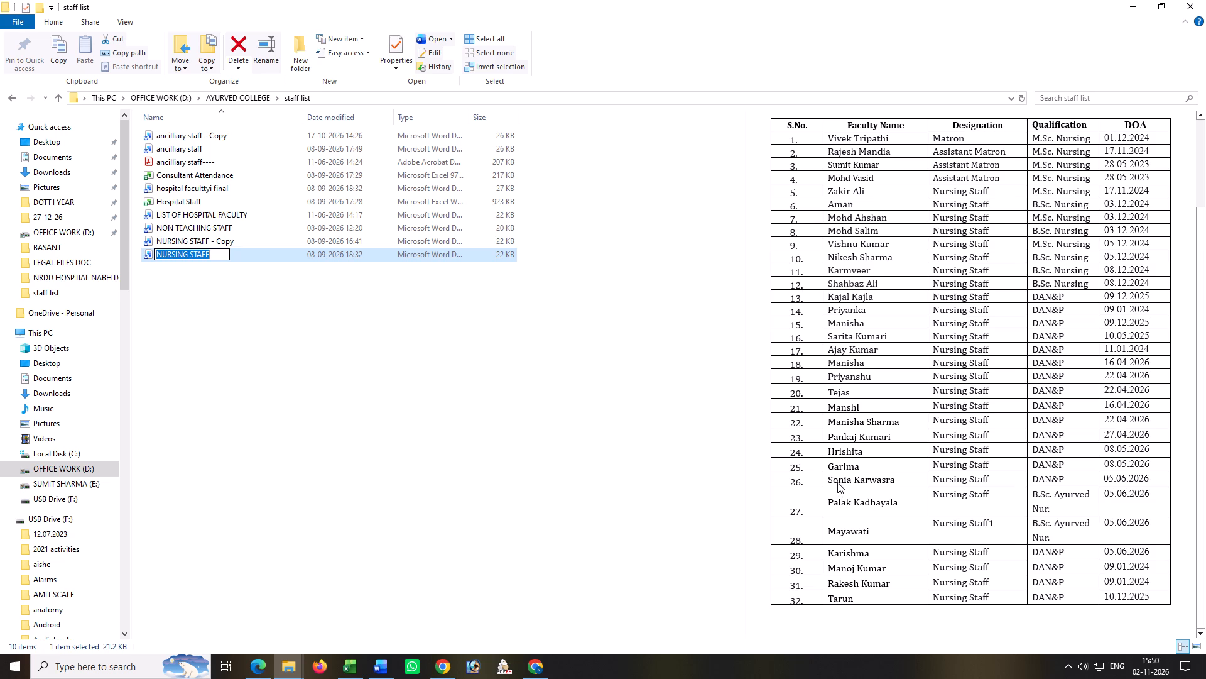
left_click(250, 350)
double_click(177, 240)
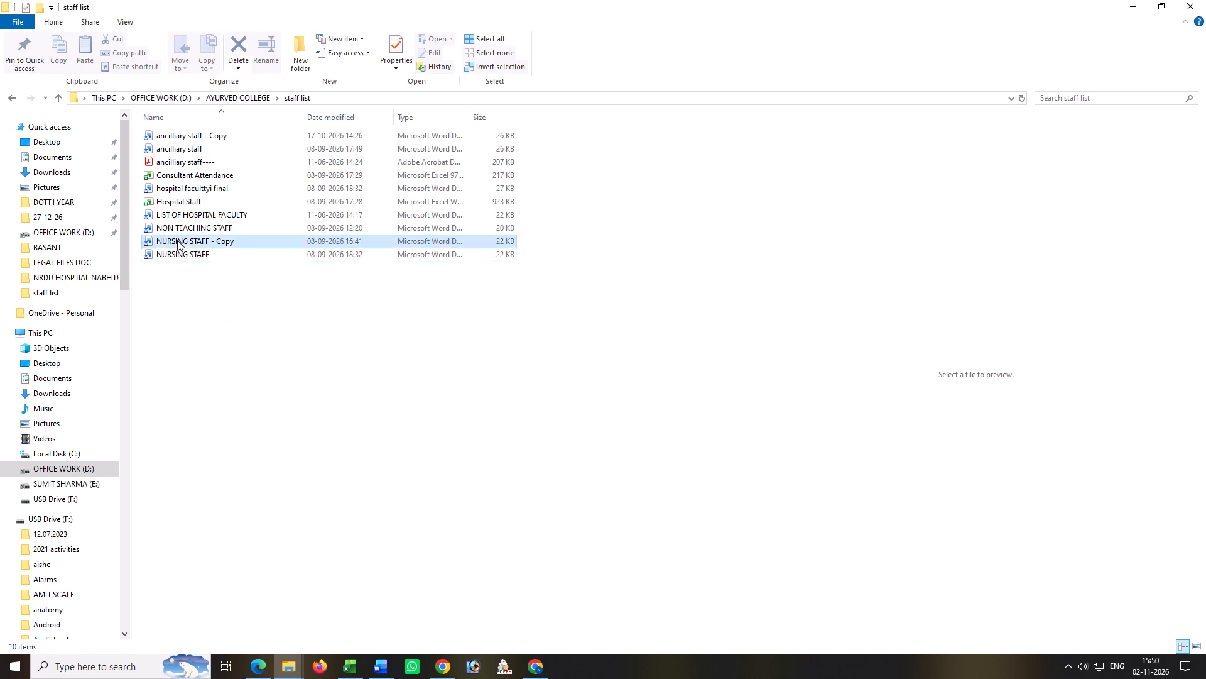
scroll(557, 445, "down", 6)
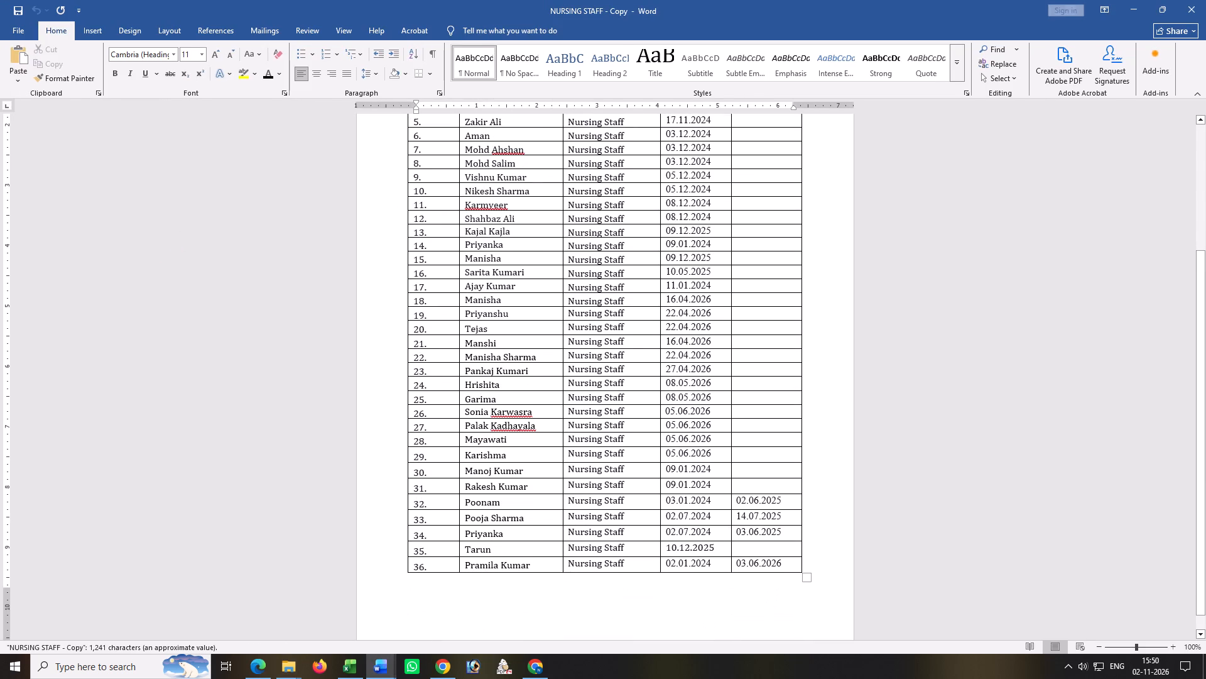
scroll(559, 447, "down", 1)
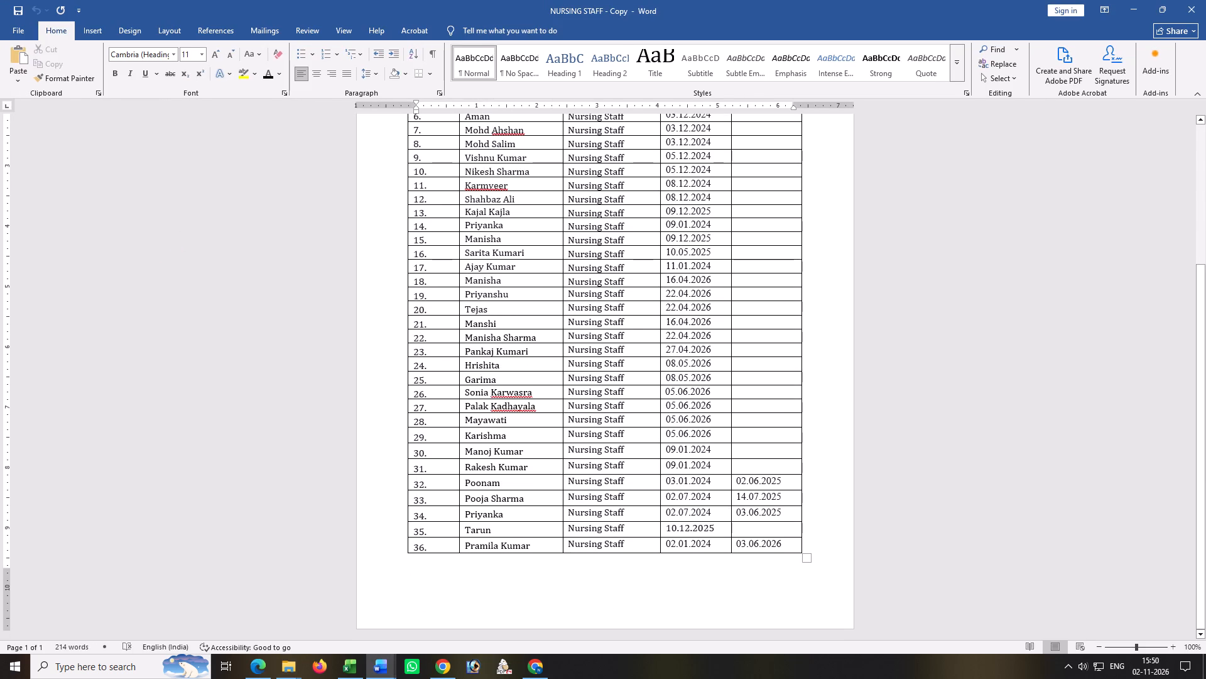
In Excel, count the nursing designations in C22:C46 and insert ten blank rows at row 47, above the Lab Technician entry.
left_click(359, 666)
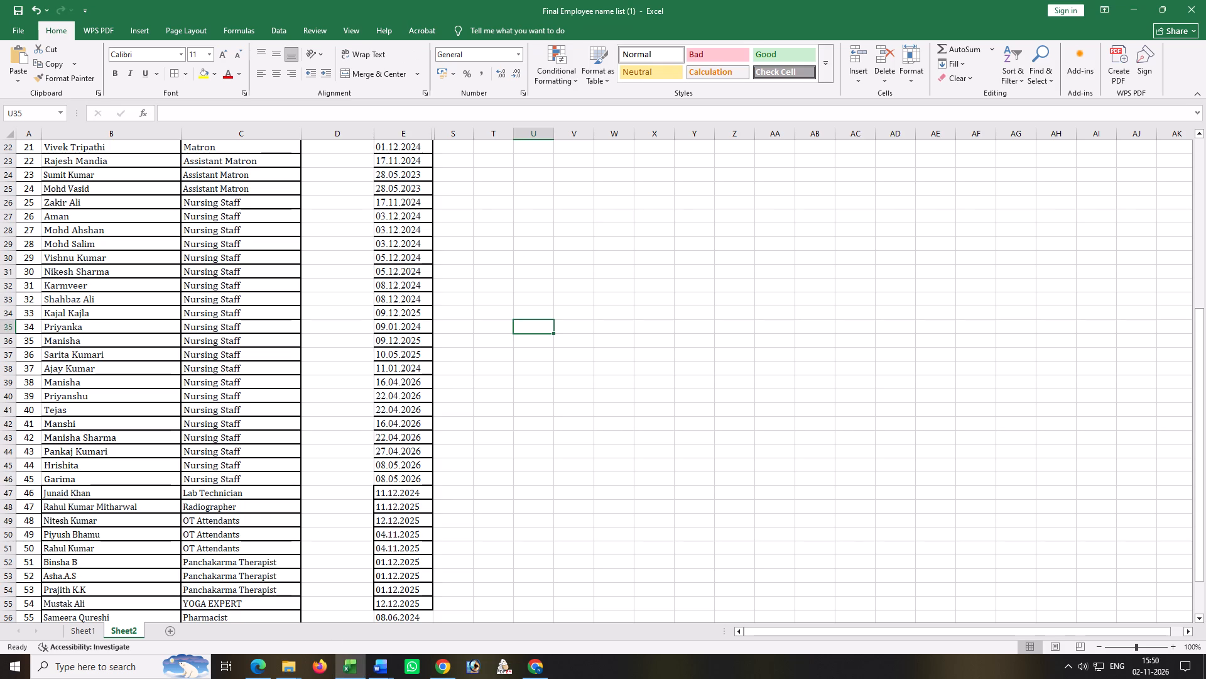
left_click_drag(196, 147, 193, 304)
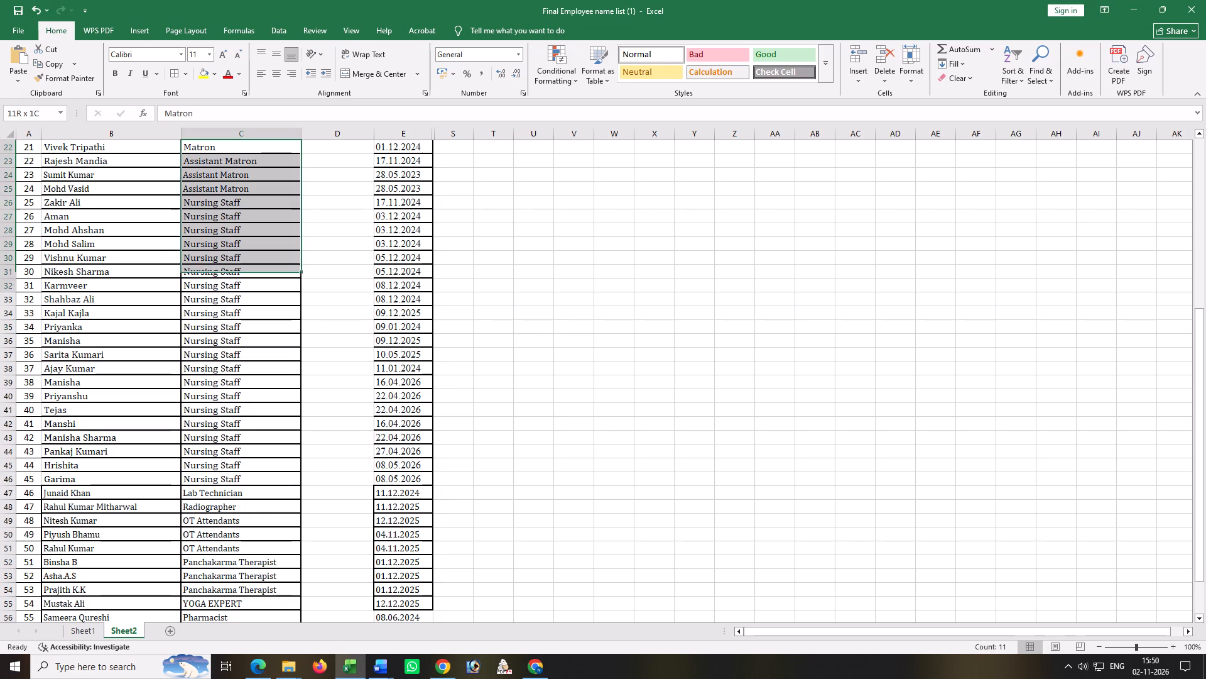
left_click_drag(193, 304, 194, 477)
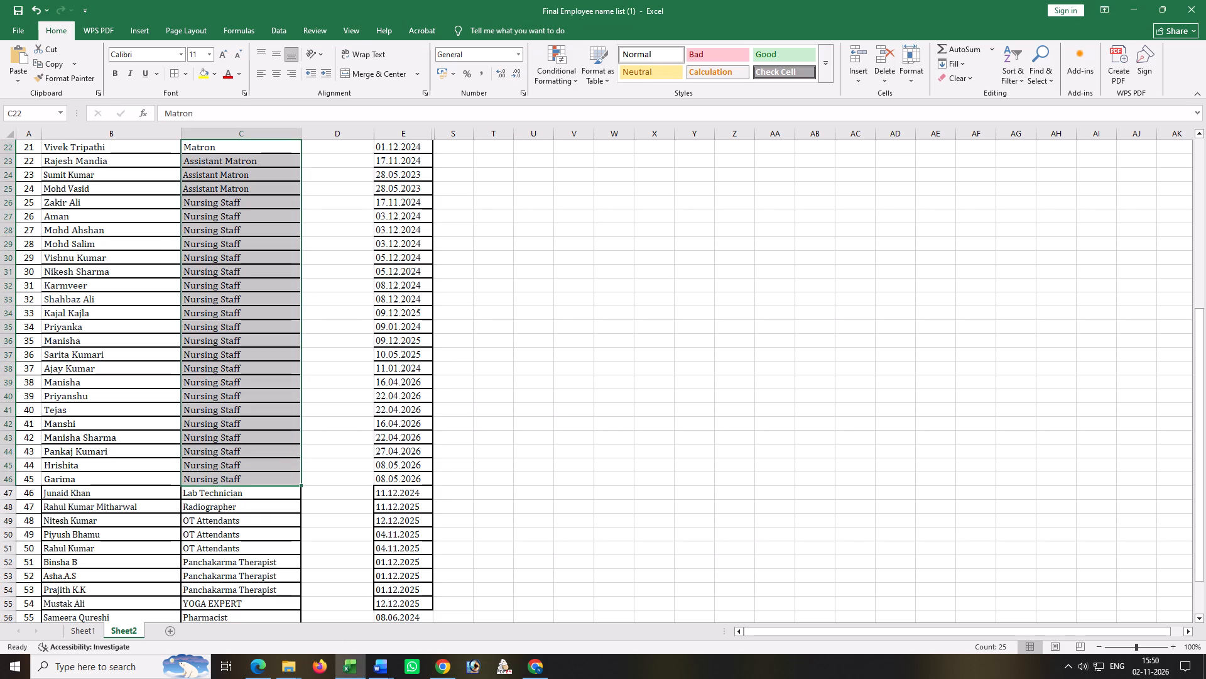
scroll(182, 473, "down", 4)
left_click_drag(8, 326, 3, 387)
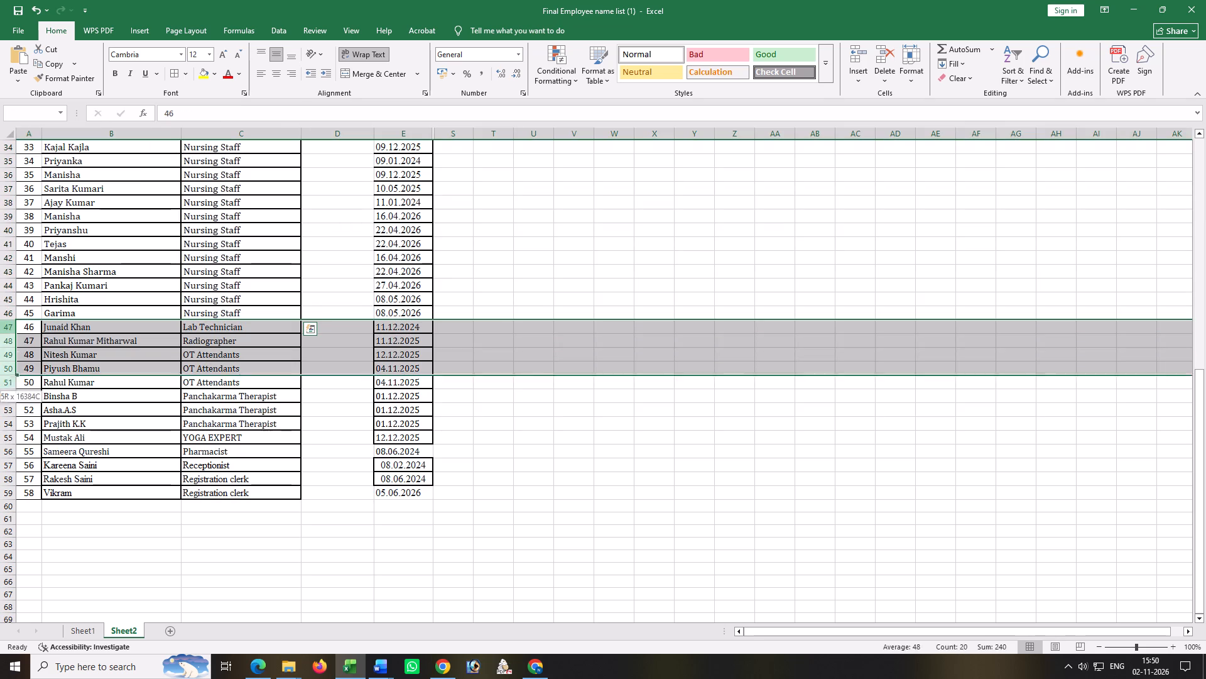
left_click_drag(3, 387, 4, 448)
right_click(4, 448)
left_click(39, 350)
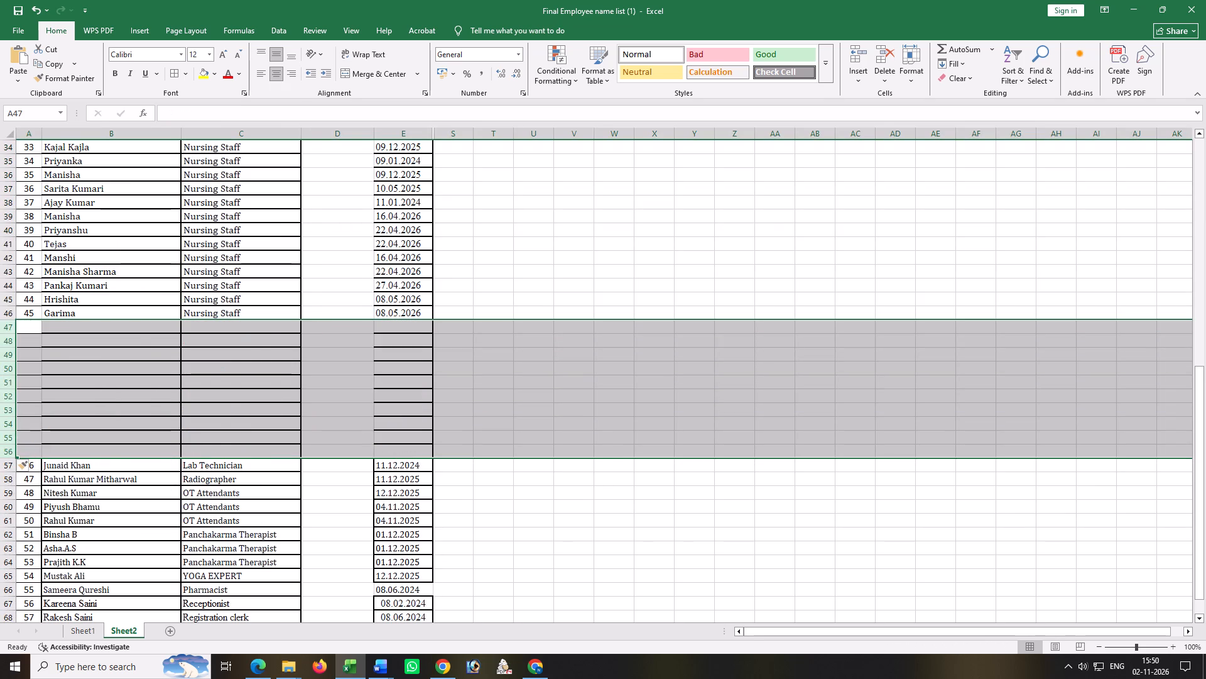
left_click(609, 447)
Switch back to the staff documents open in Word.
left_click(380, 670)
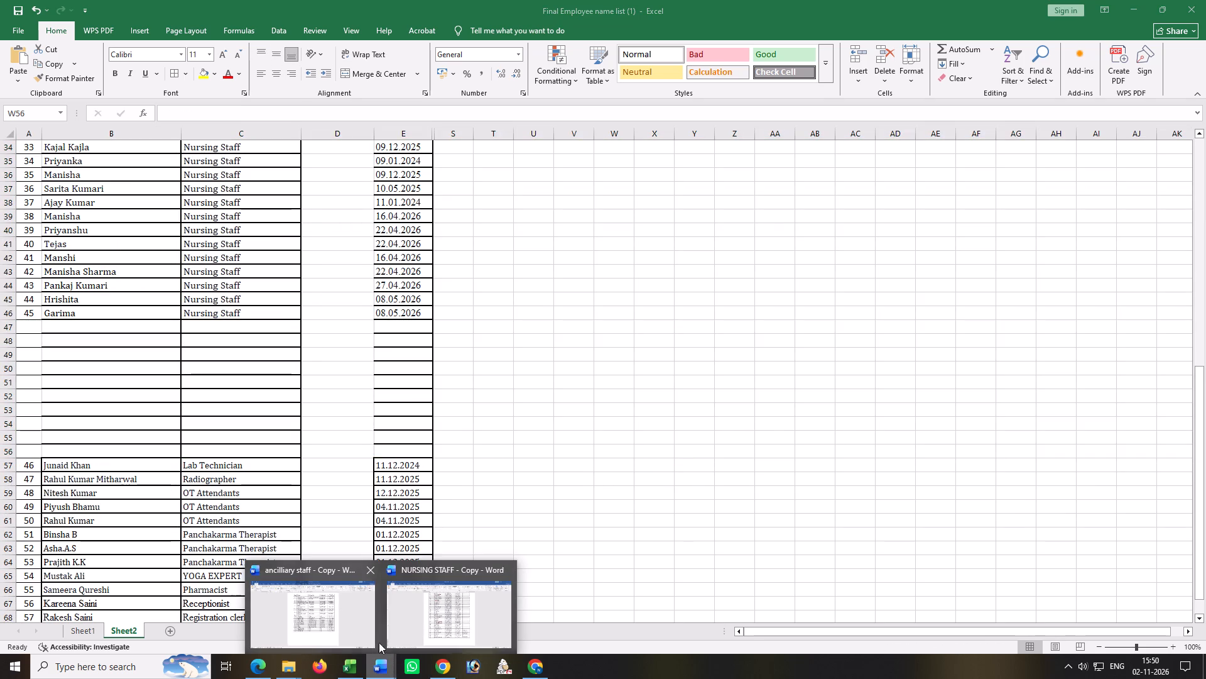
In the NURSING STAFF - Copy document, copy the name and designation cells of rows 26 to 31.
left_click(406, 616)
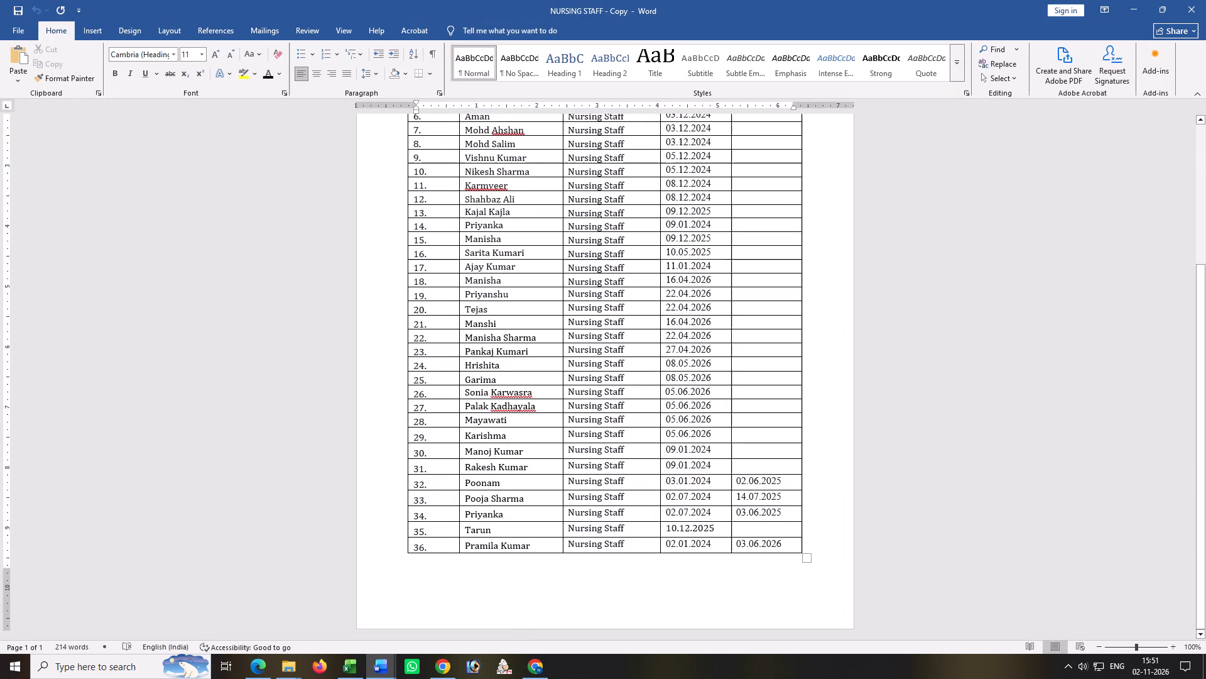
left_click_drag(464, 393, 609, 465)
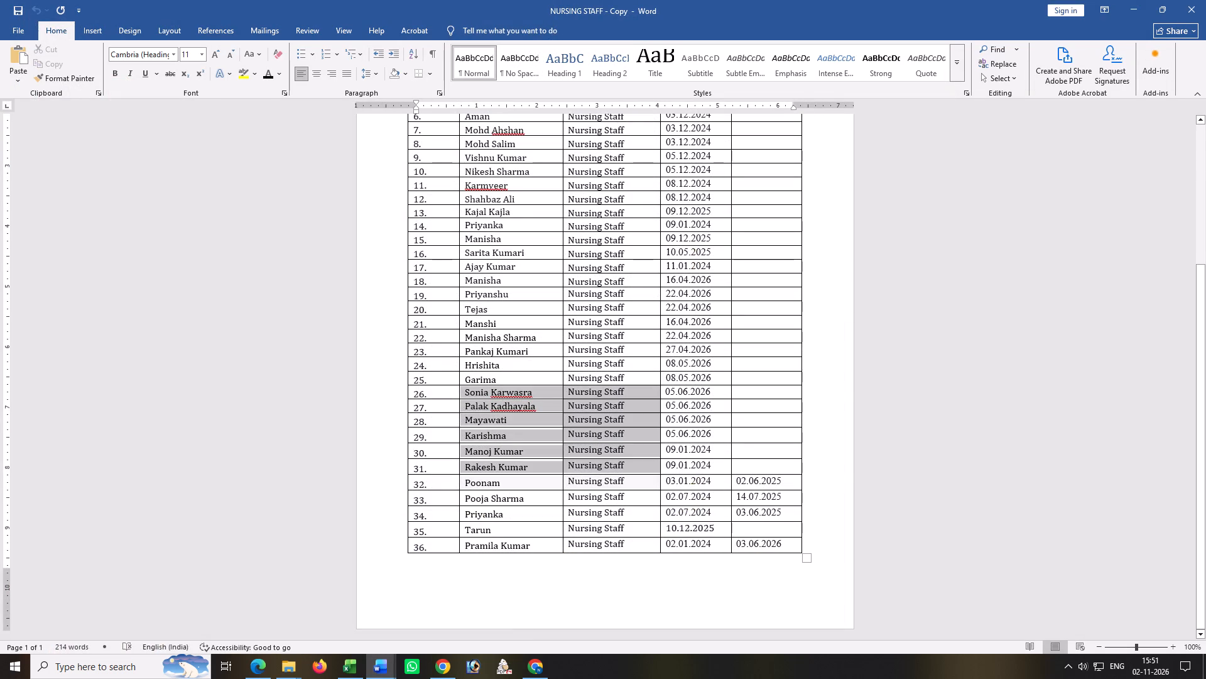
left_click_drag(609, 465, 609, 461)
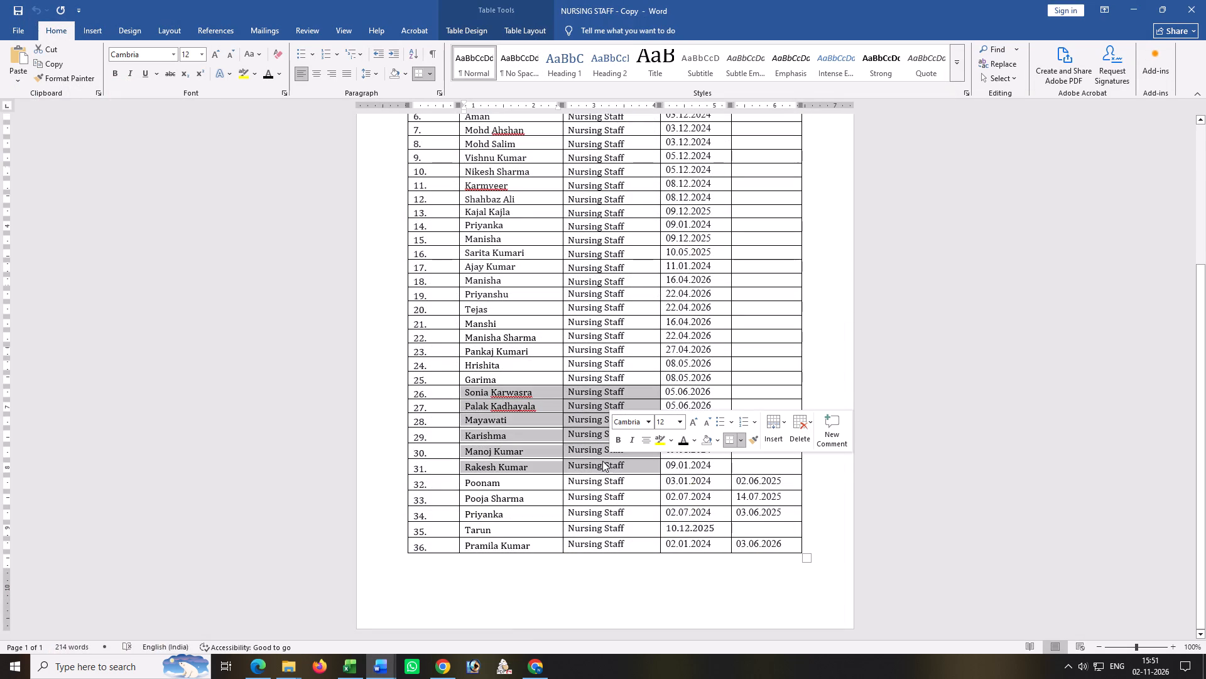
key("ctrl+c")
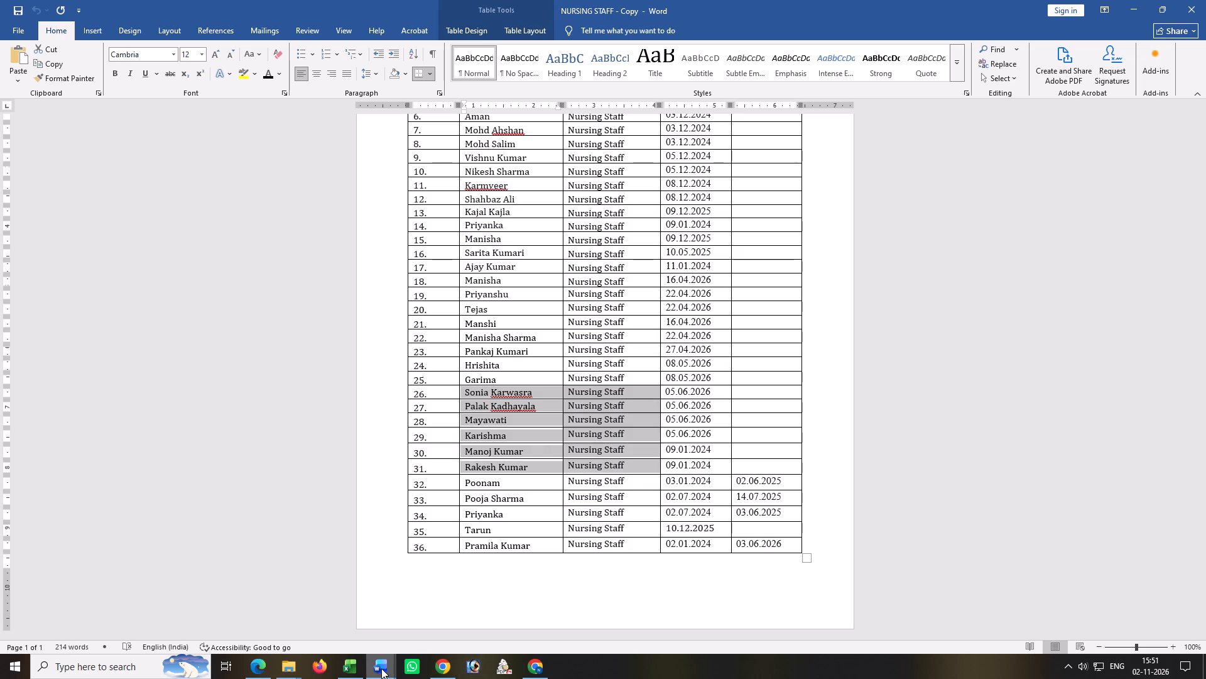
Switch back to Sheet2 of the Final Employee name list (1) workbook in Excel.
left_click(381, 668)
left_click(436, 612)
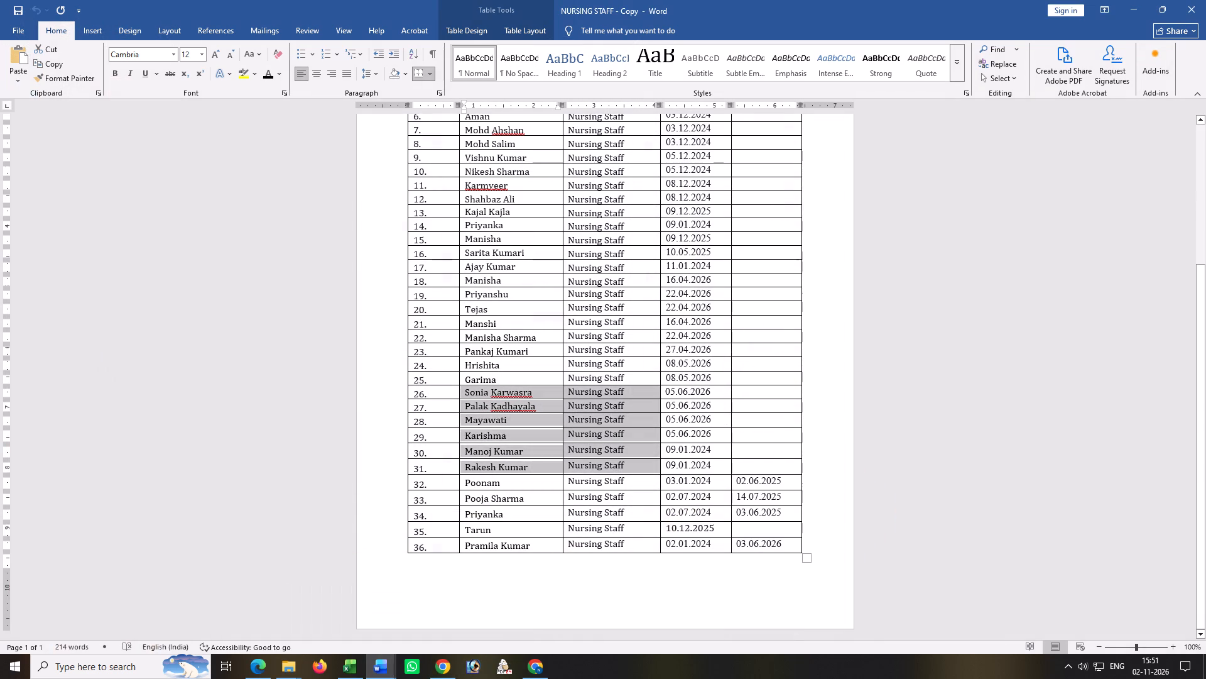
left_click(352, 670)
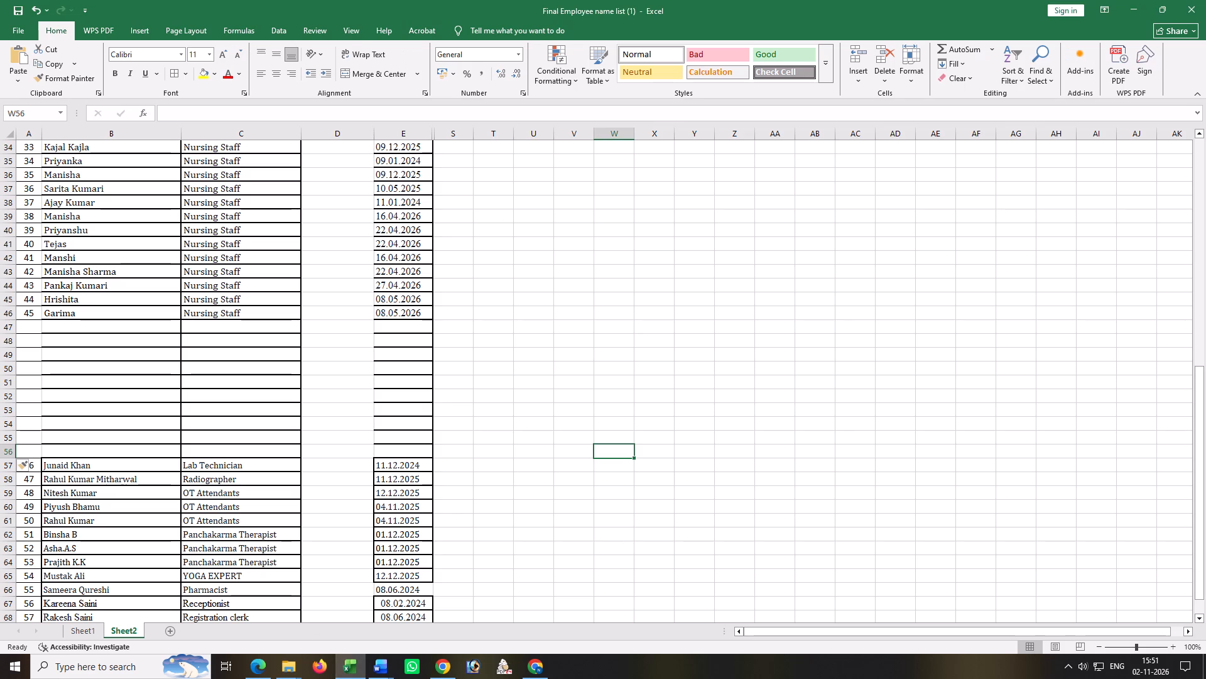
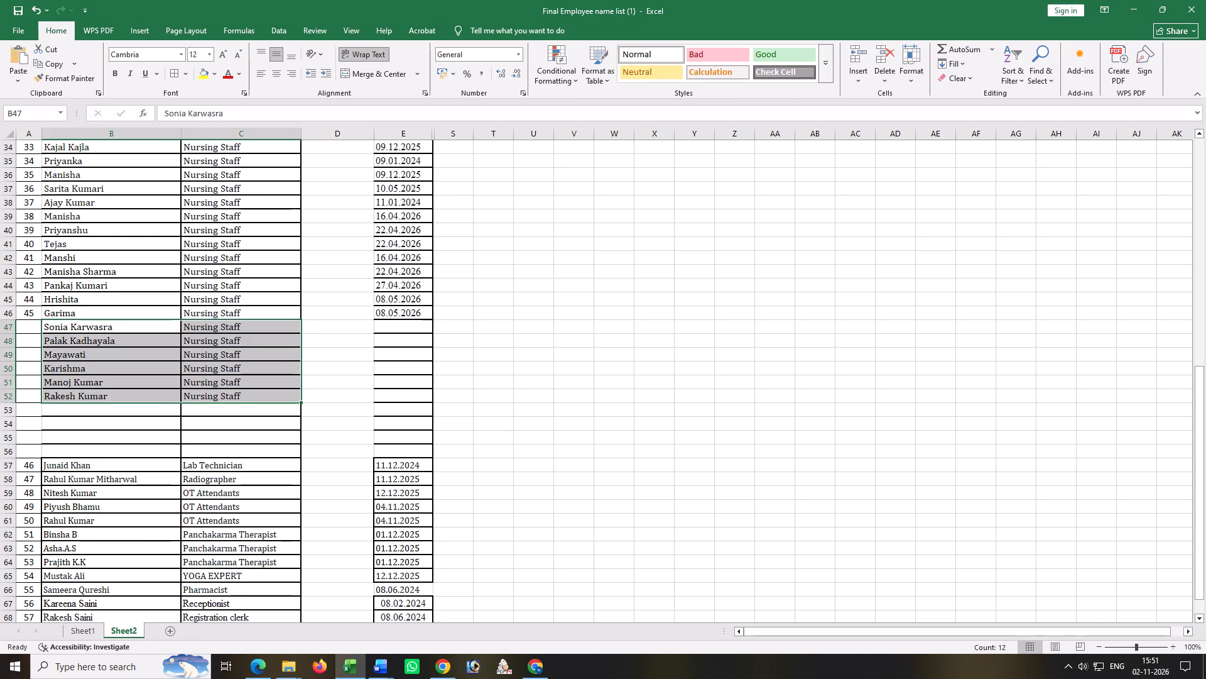
Paste the copied nursing staff name and Nursing Staff designation into row 53, starting at B53.
left_click(72, 408)
key("ctrl+v")
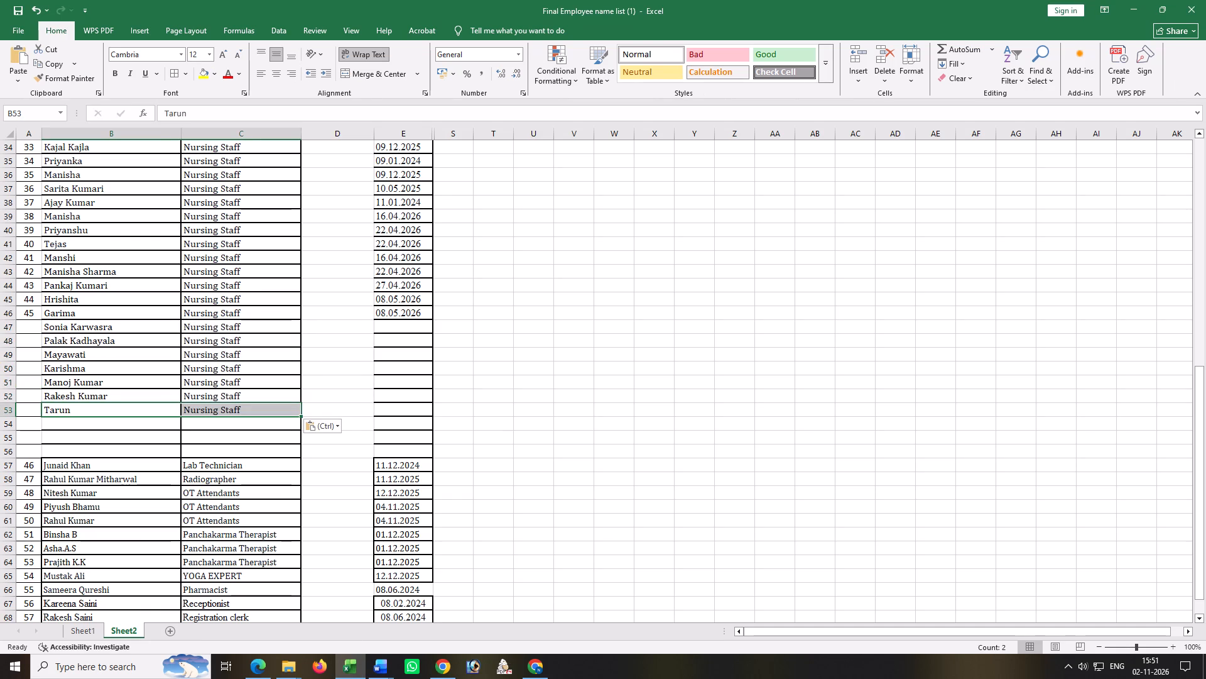
Continue the serial numbers in column A from 46 to 52 for the added nursing rows 47 to 53.
left_click_drag(28, 297, 29, 314)
left_click_drag(41, 318, 36, 417)
Count the nursing department names in B22:B53, from the Matron to the last added nurse.
scroll(118, 394, "up", 4)
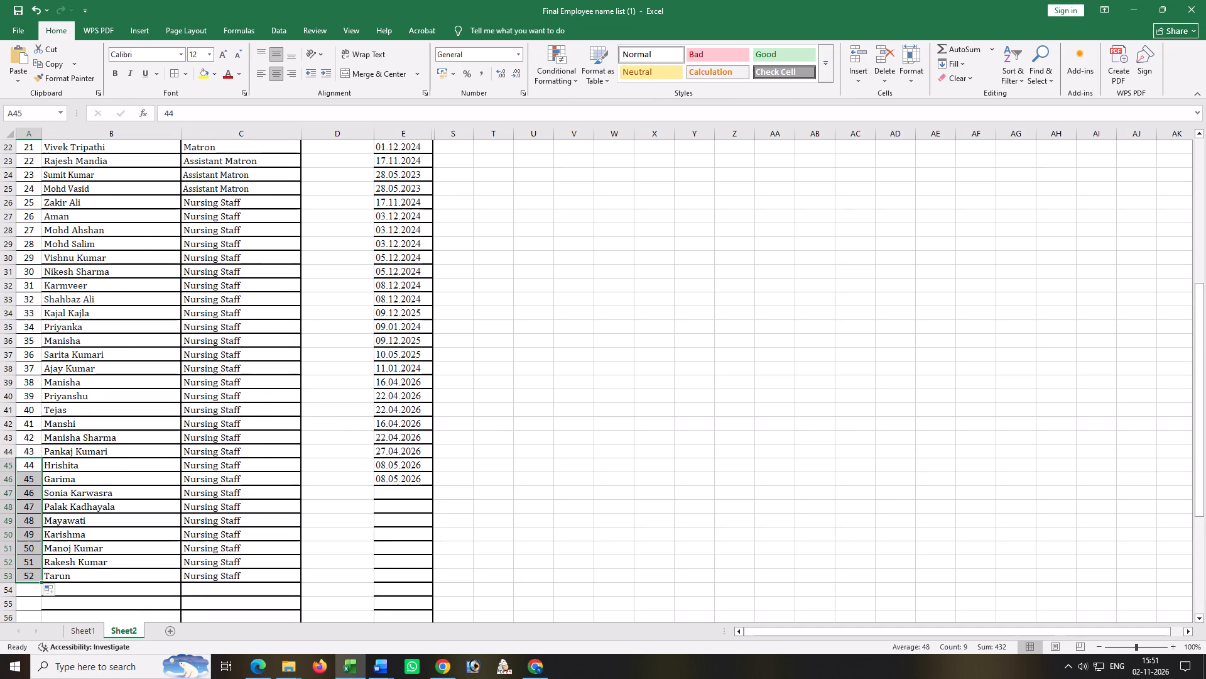
left_click_drag(126, 147, 146, 559)
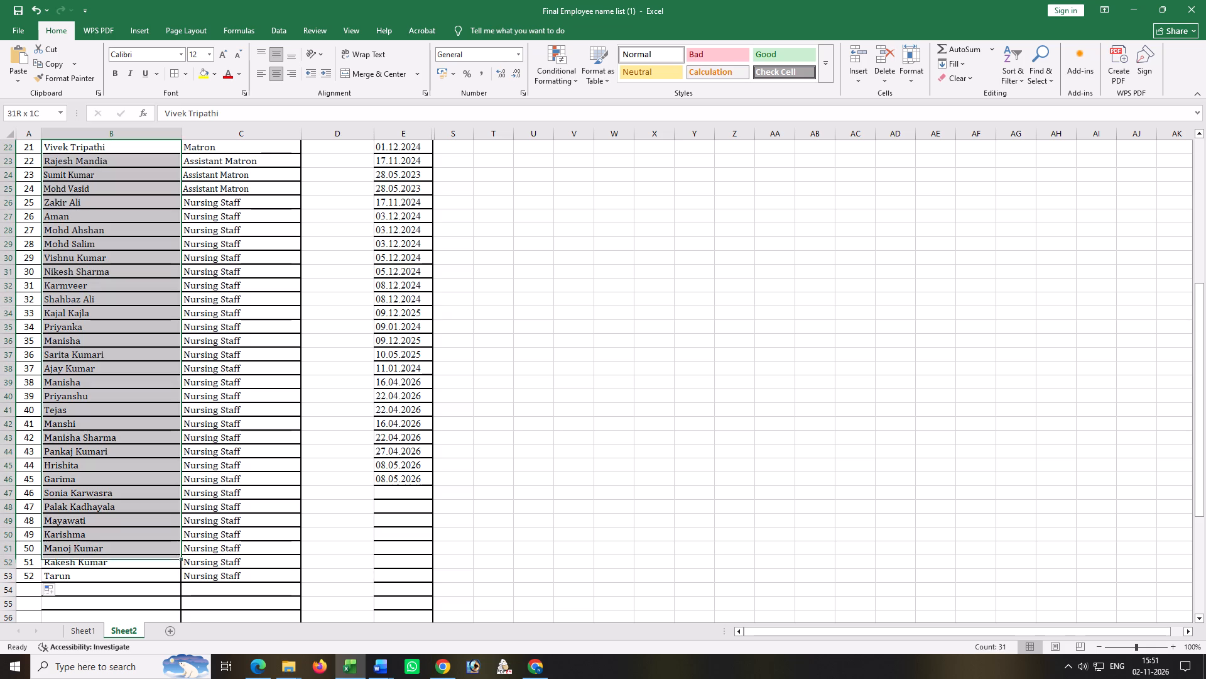
left_click_drag(146, 559, 147, 574)
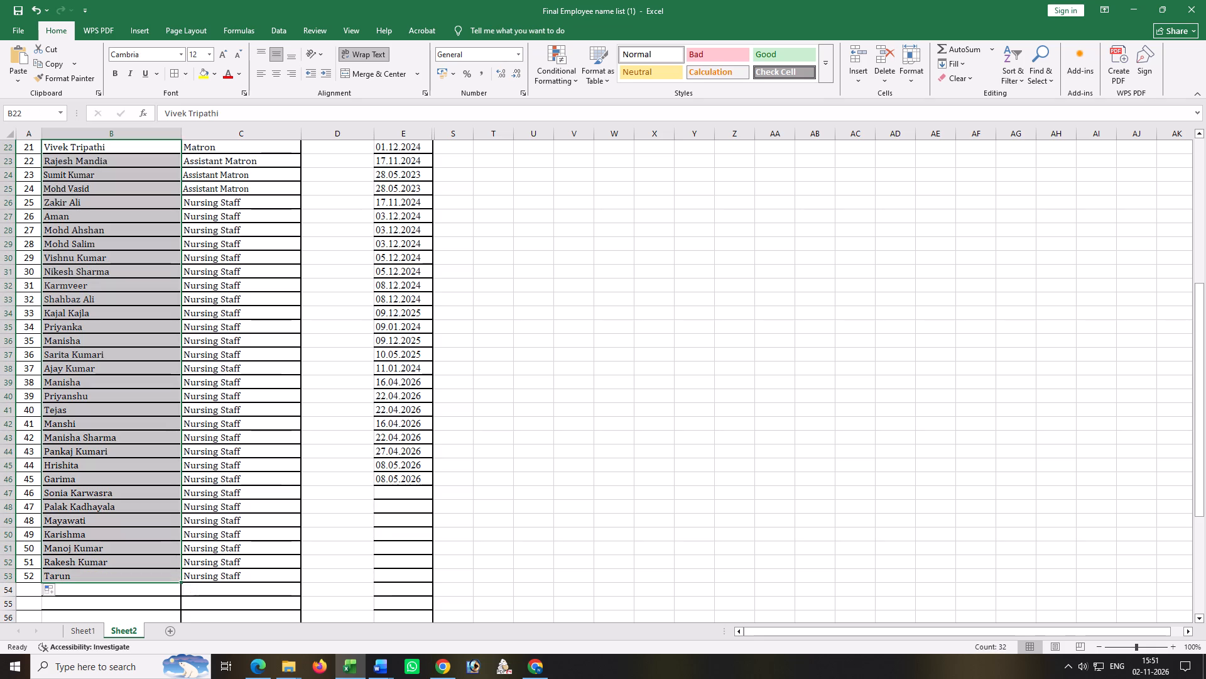
Select the empty date cell E47 of the first added nurse and bring up the staff documents open in Word.
left_click(396, 492)
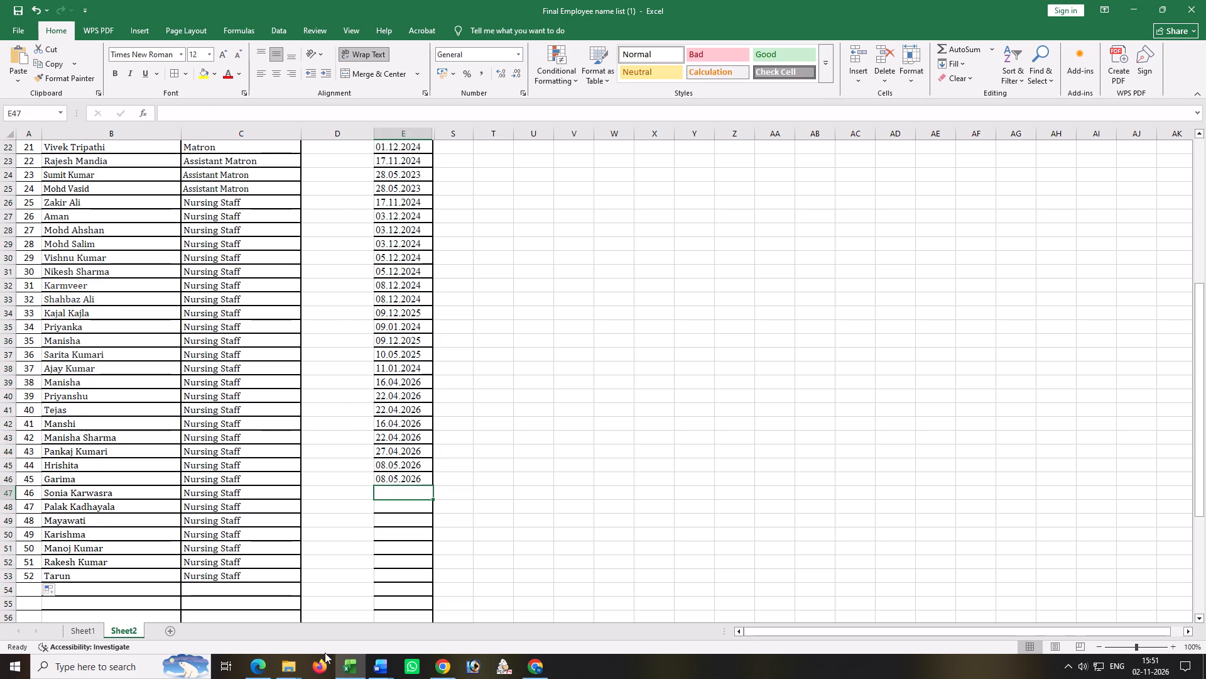
left_click(376, 669)
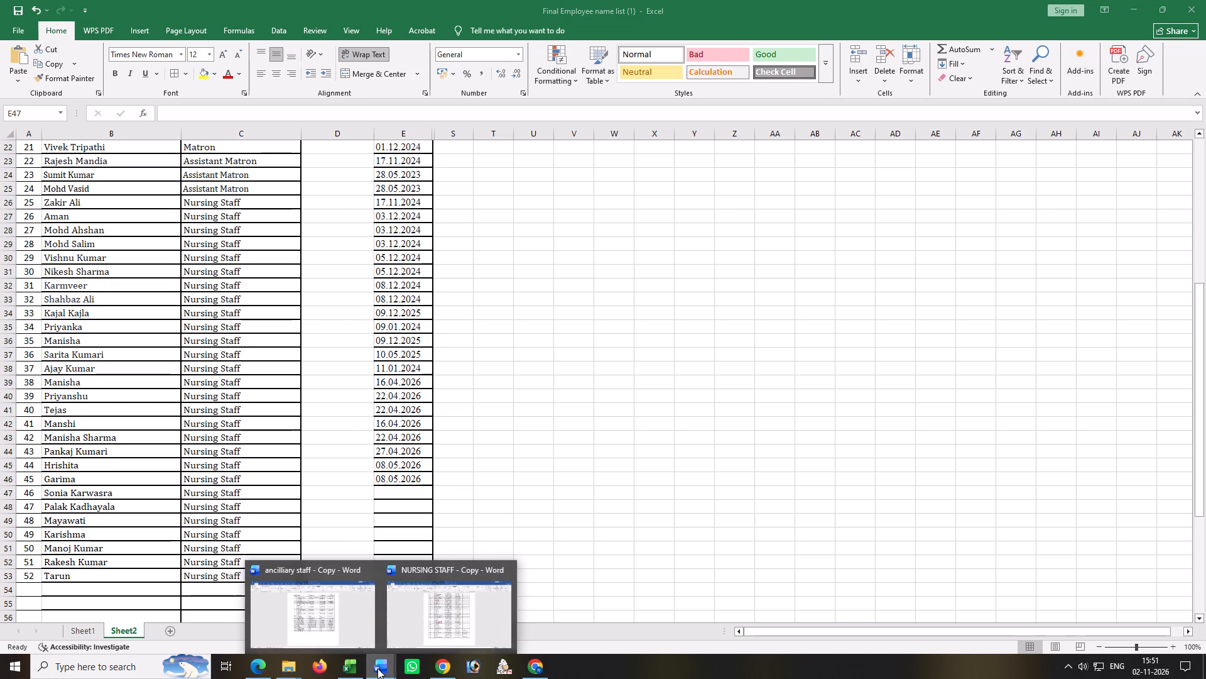
Copy the joining dates of entries 26 to 31 from the NURSING STAFF - Copy document into Excel's DOJ column, starting at E47.
left_click(316, 642)
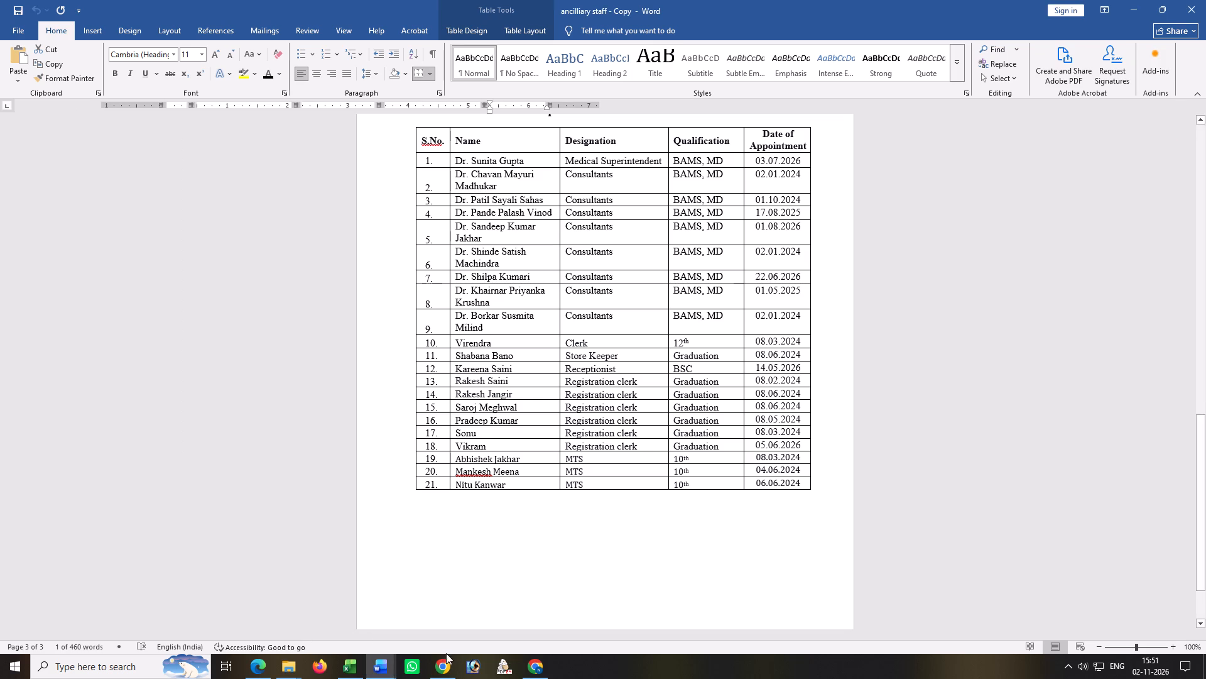
left_click(372, 670)
left_click(444, 629)
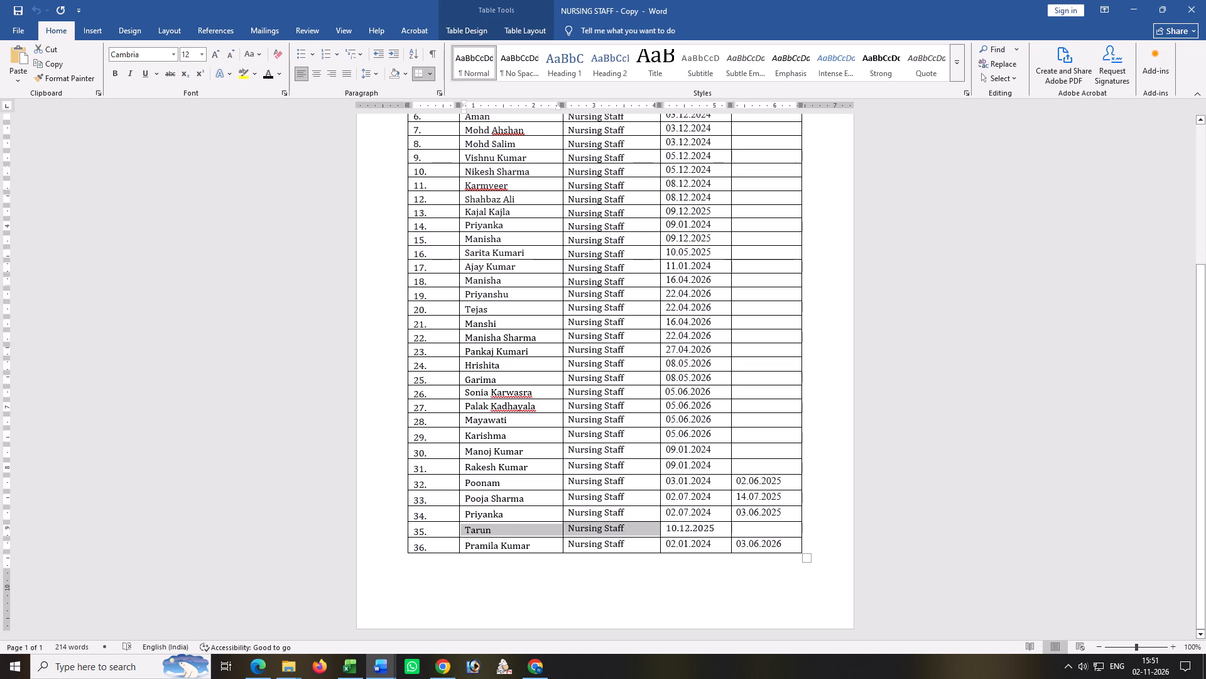
left_click_drag(669, 393, 669, 394)
left_click_drag(669, 394, 687, 462)
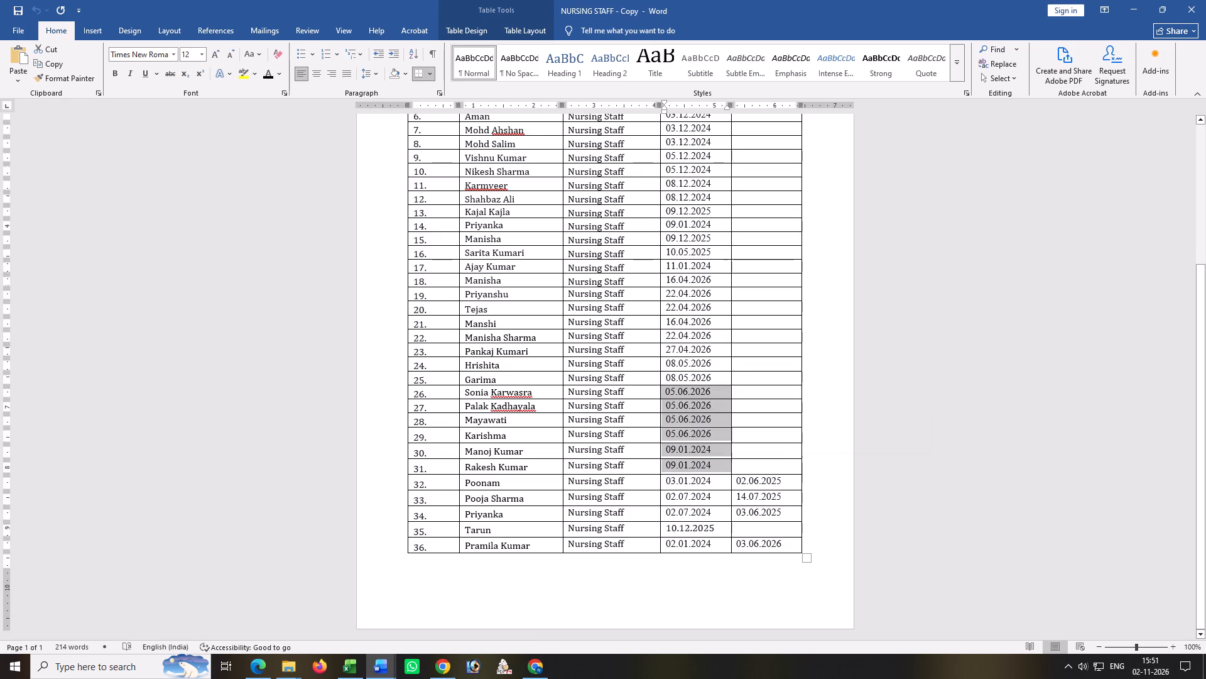
key("ctrl+c")
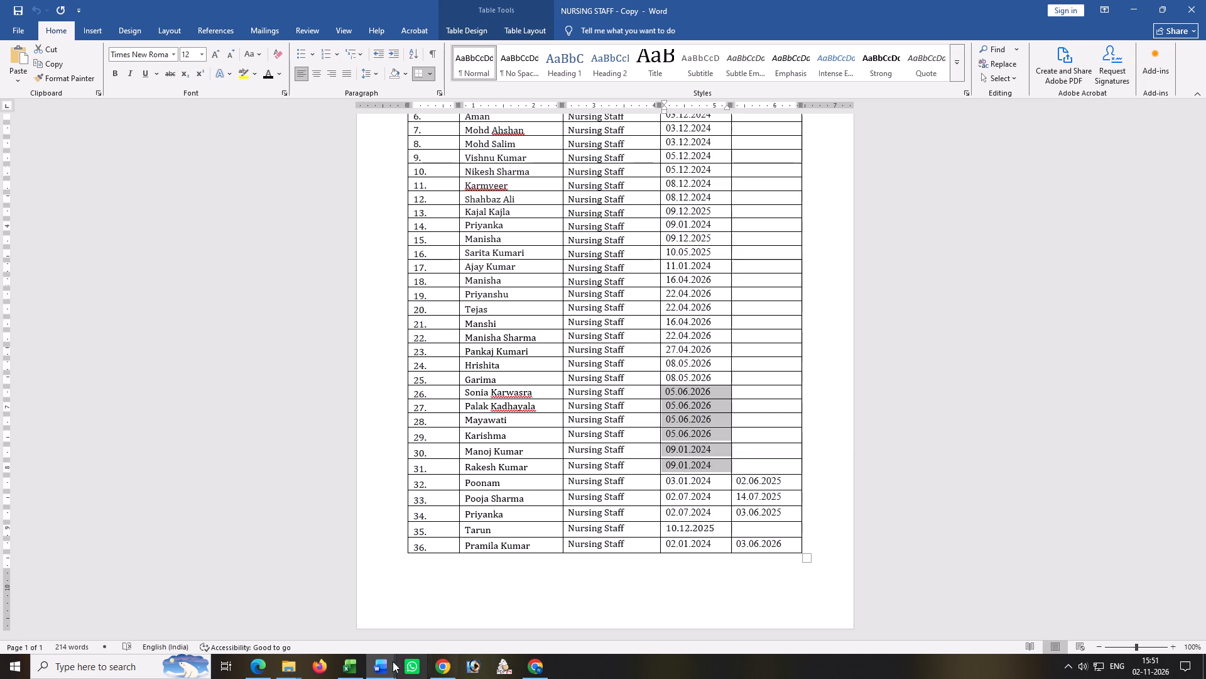
left_click(356, 671)
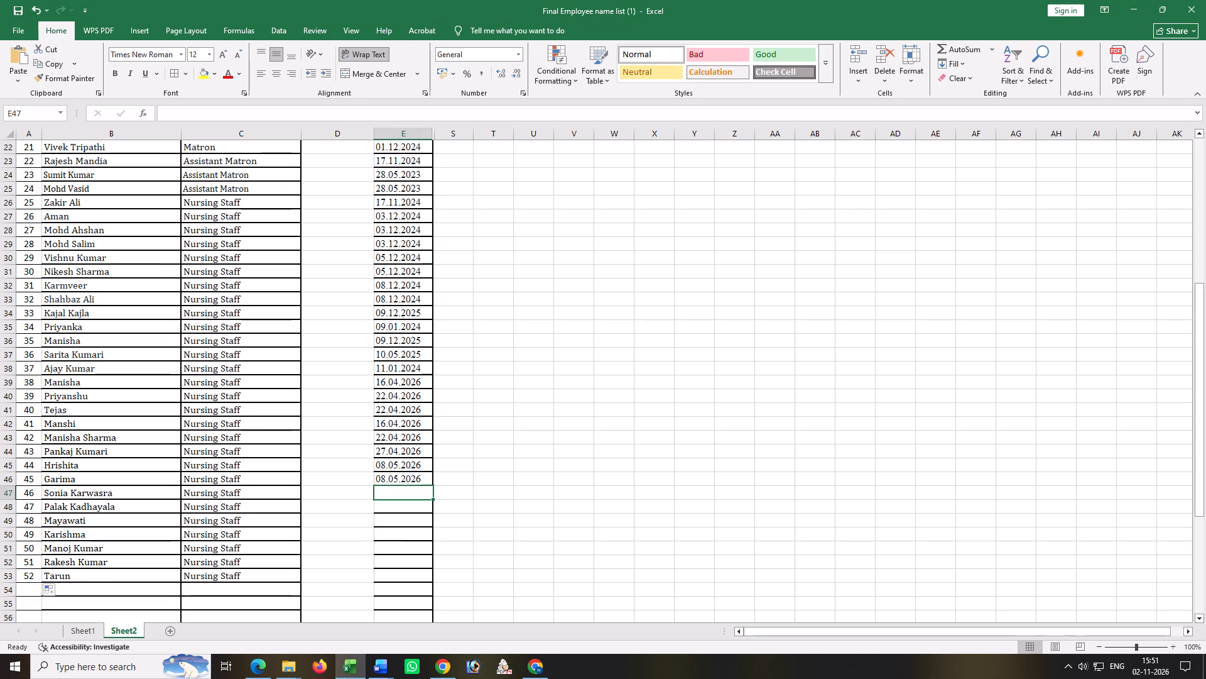
key("ctrl+v")
Enter 10.12.2025 as the joining date in E53, for serial number 52.
left_click(389, 573)
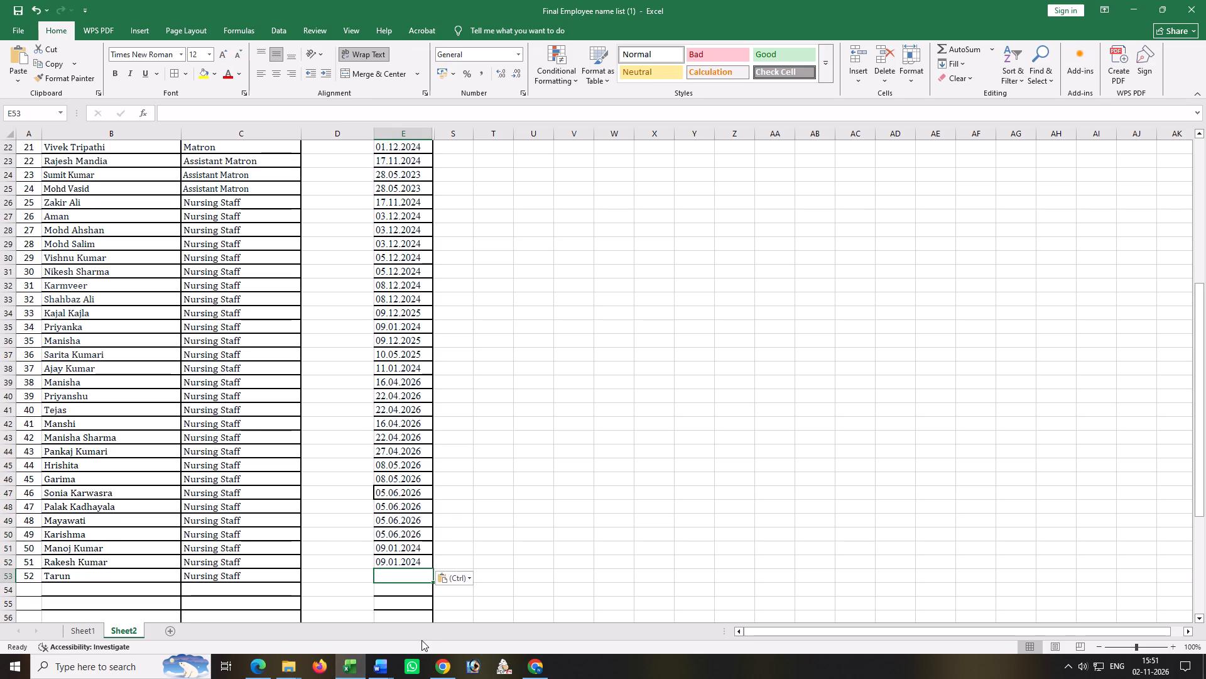
type("10.12.2025")
key("Return")
Delete the leftover blank rows 54 to 56 between the nursing staff and the Lab Technician entry, and save the workbook.
scroll(163, 678, "down", 3)
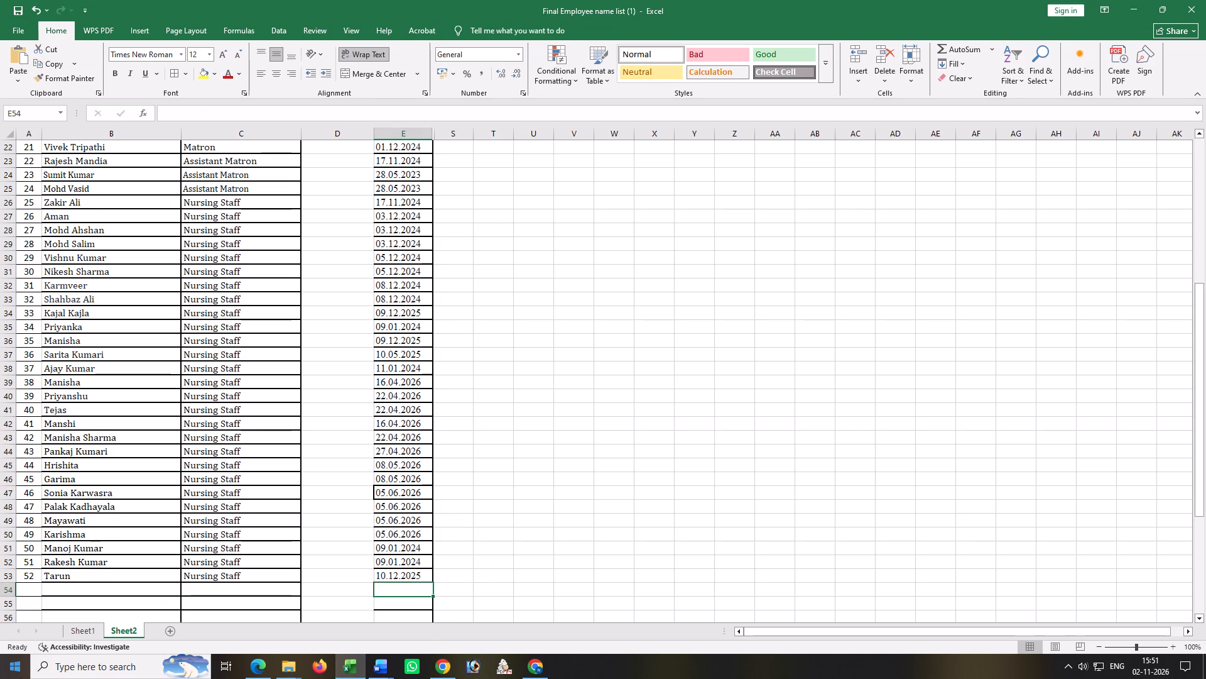
scroll(75, 526, "down", 3)
left_click_drag(10, 468, 6, 493)
right_click(6, 493)
left_click(40, 407)
left_click(591, 492)
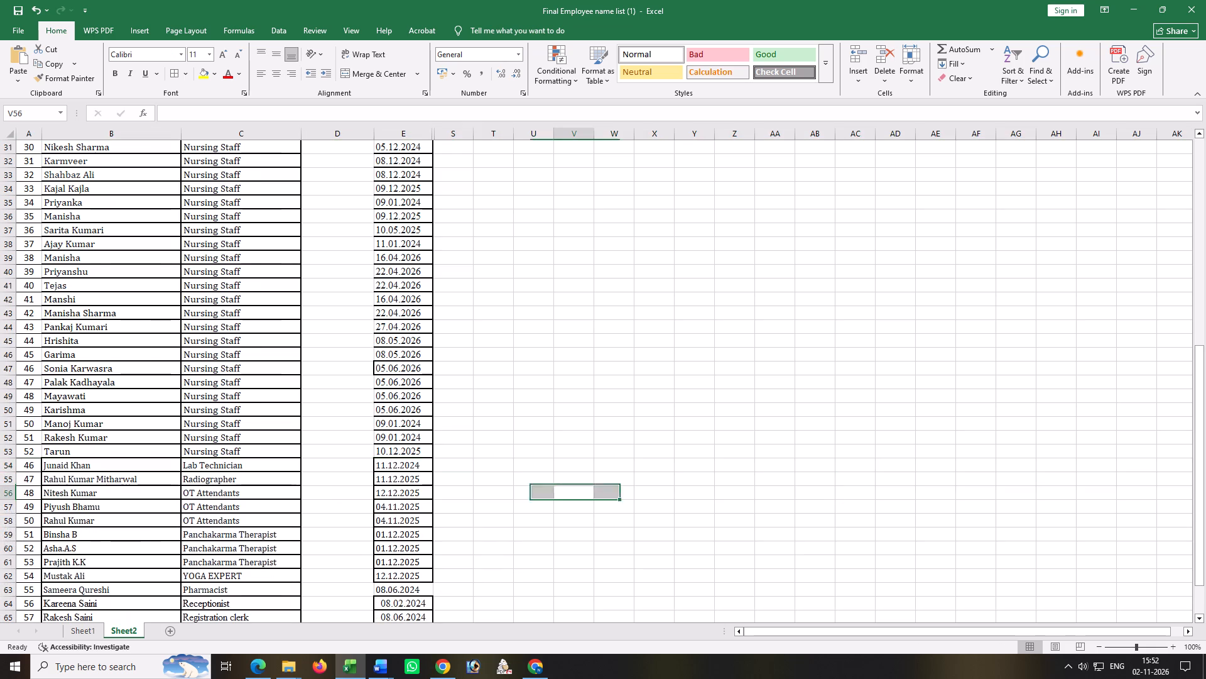
key("ctrl+s")
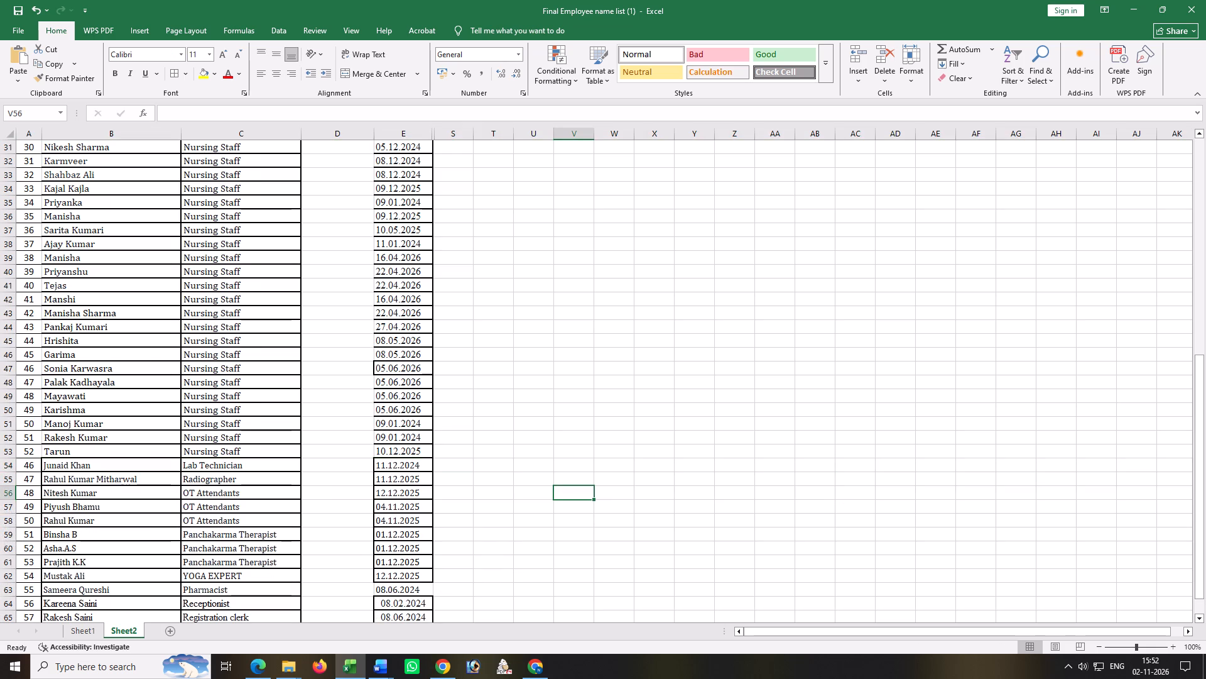
Apply uniform thin borders to the staff entries in A22:E66, check the whole list, and save the workbook.
scroll(70, 406, "up", 2)
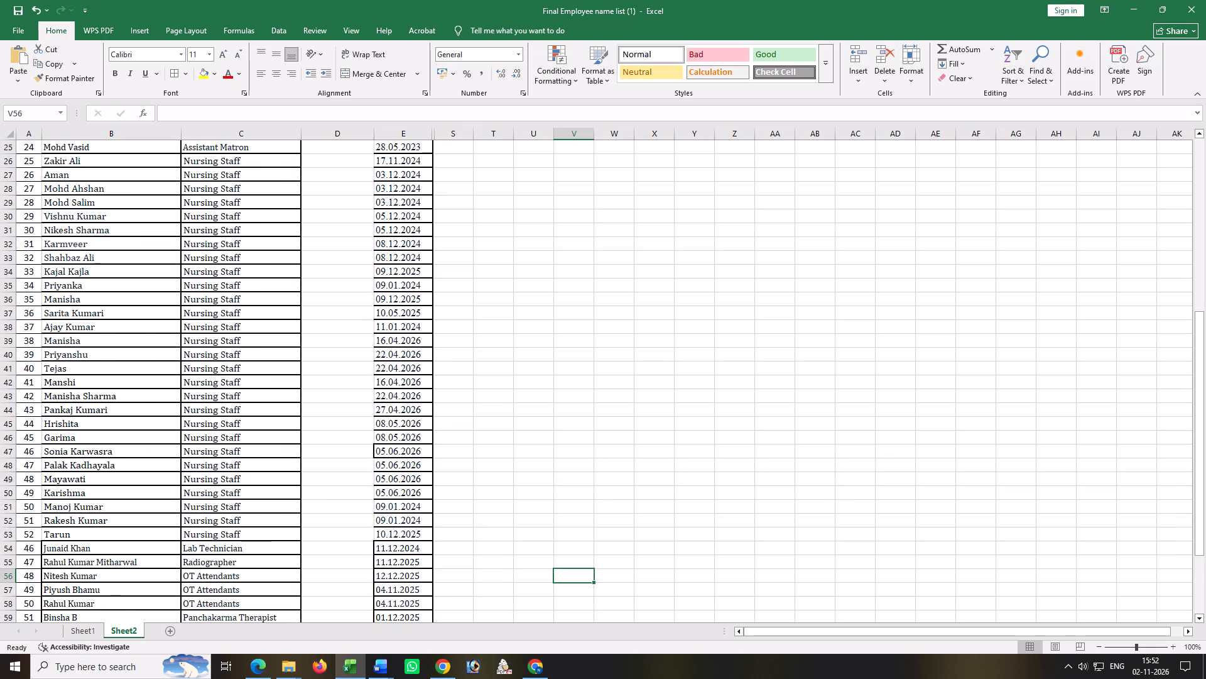
scroll(81, 265, "up", 2)
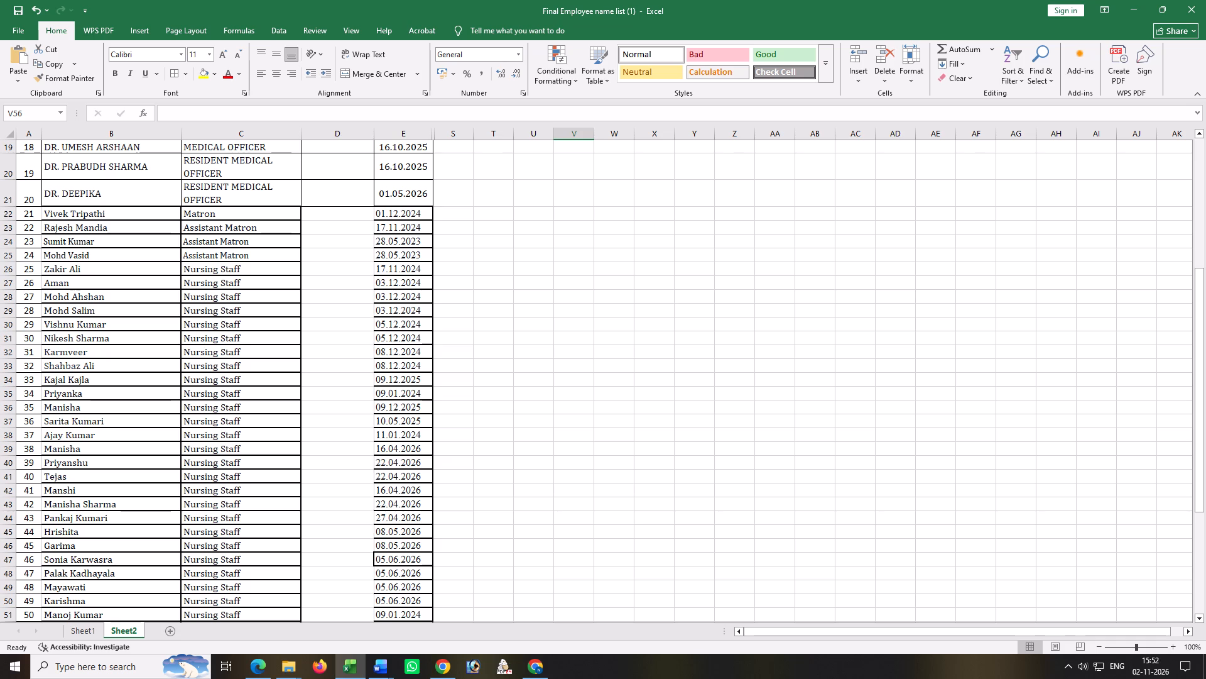
left_click_drag(22, 213, 368, 604)
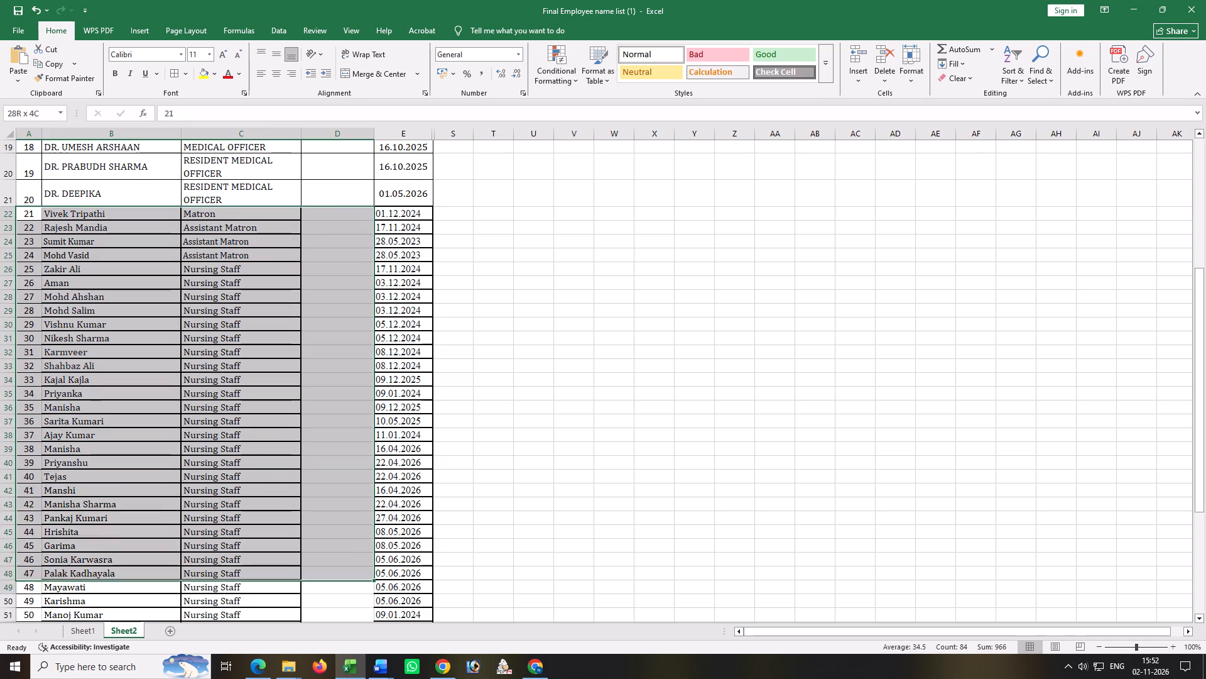
left_click_drag(368, 604, 390, 598)
left_click(174, 74)
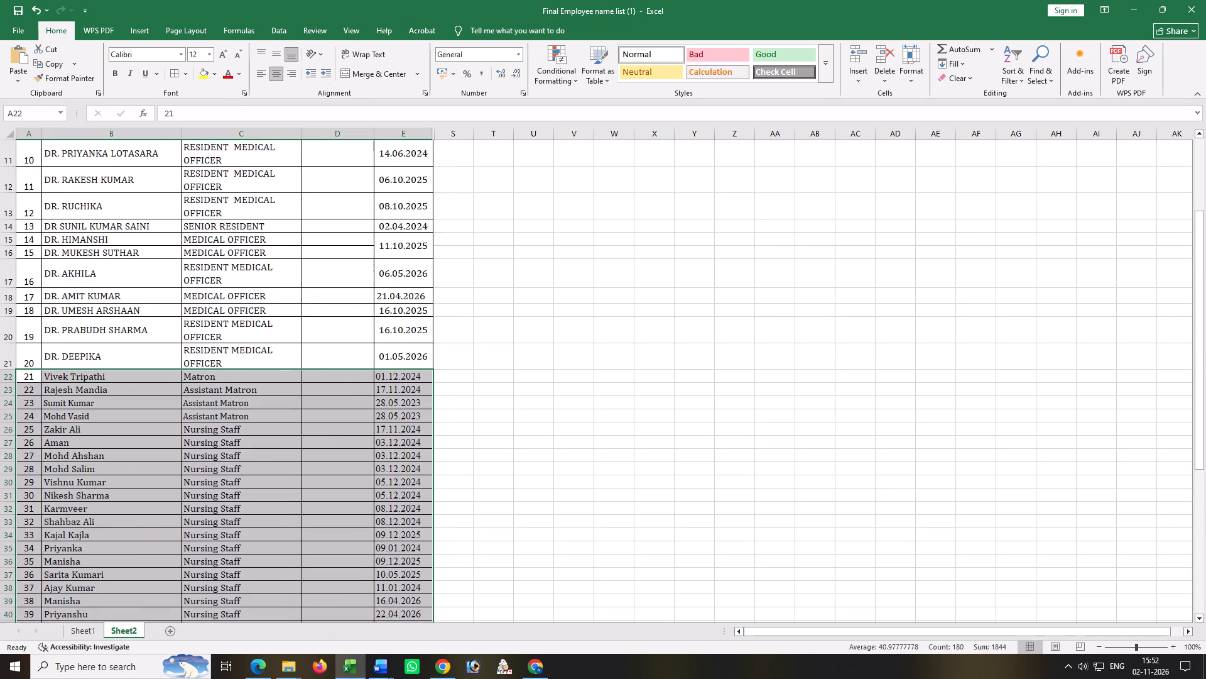
scroll(324, 429, "up", 5)
left_click(113, 299)
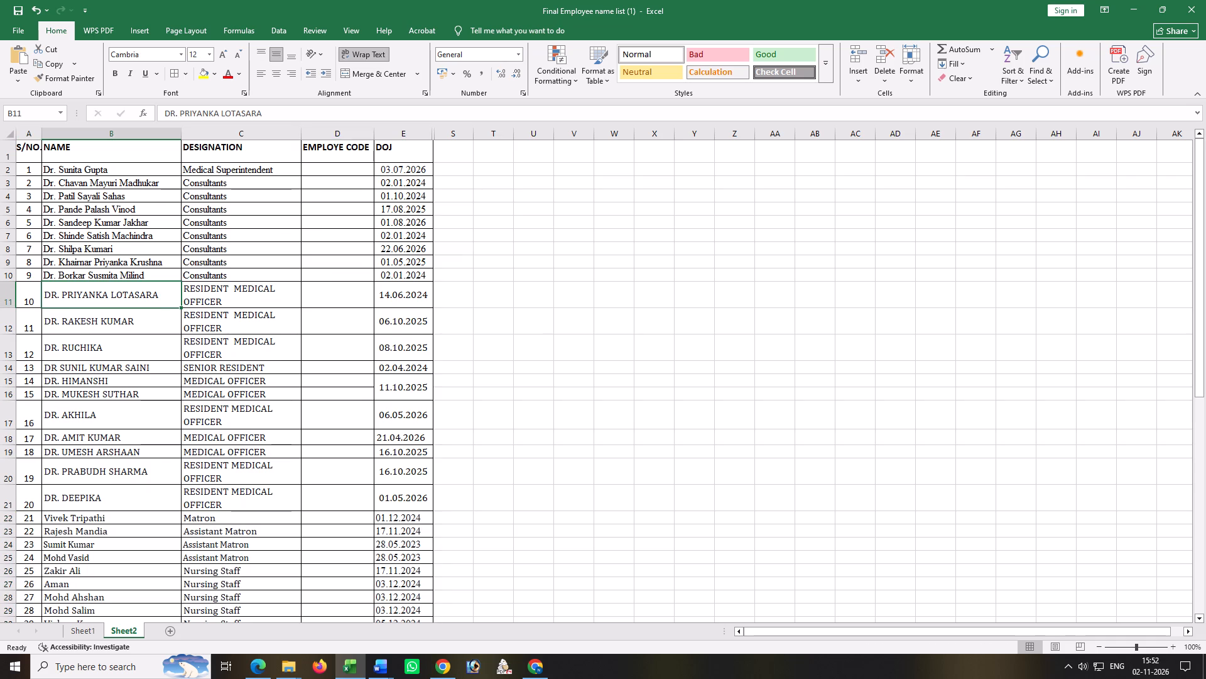
scroll(120, 559, "down", 14)
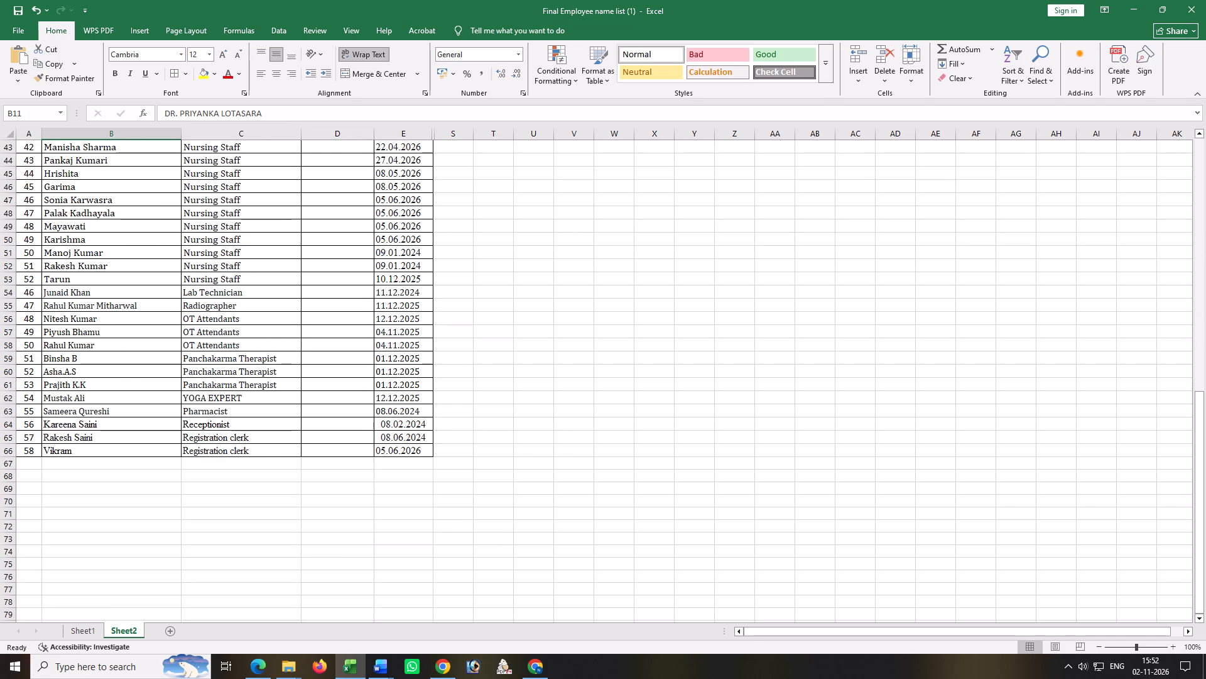
scroll(180, 538, "up", 13)
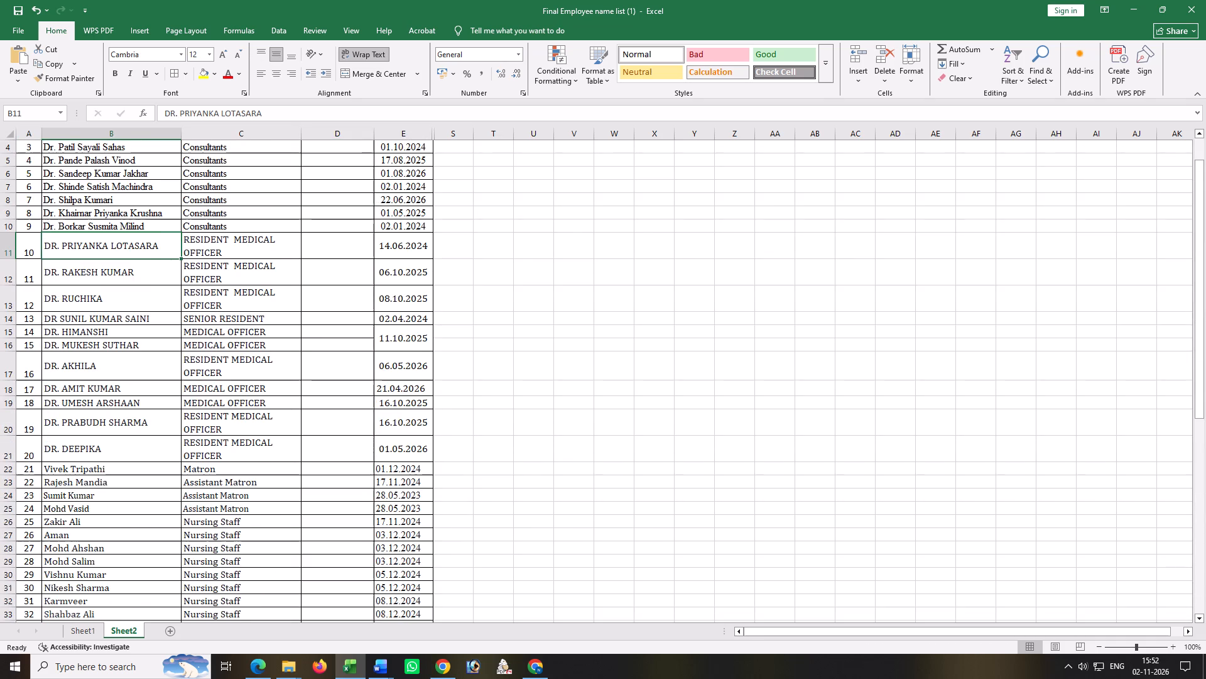
scroll(220, 465, "up", 6)
left_click(334, 375)
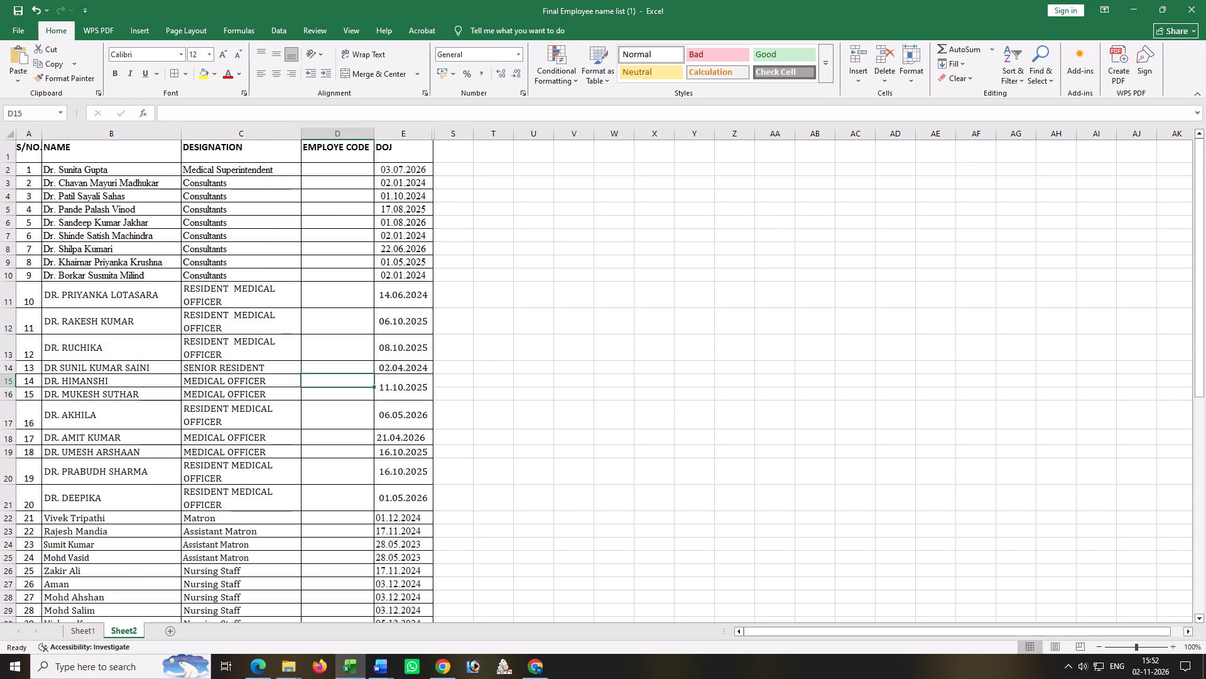
key("ctrl+s")
Insert 19 blank rows at row 54, directly above the Lab Technician entry.
left_click(333, 227)
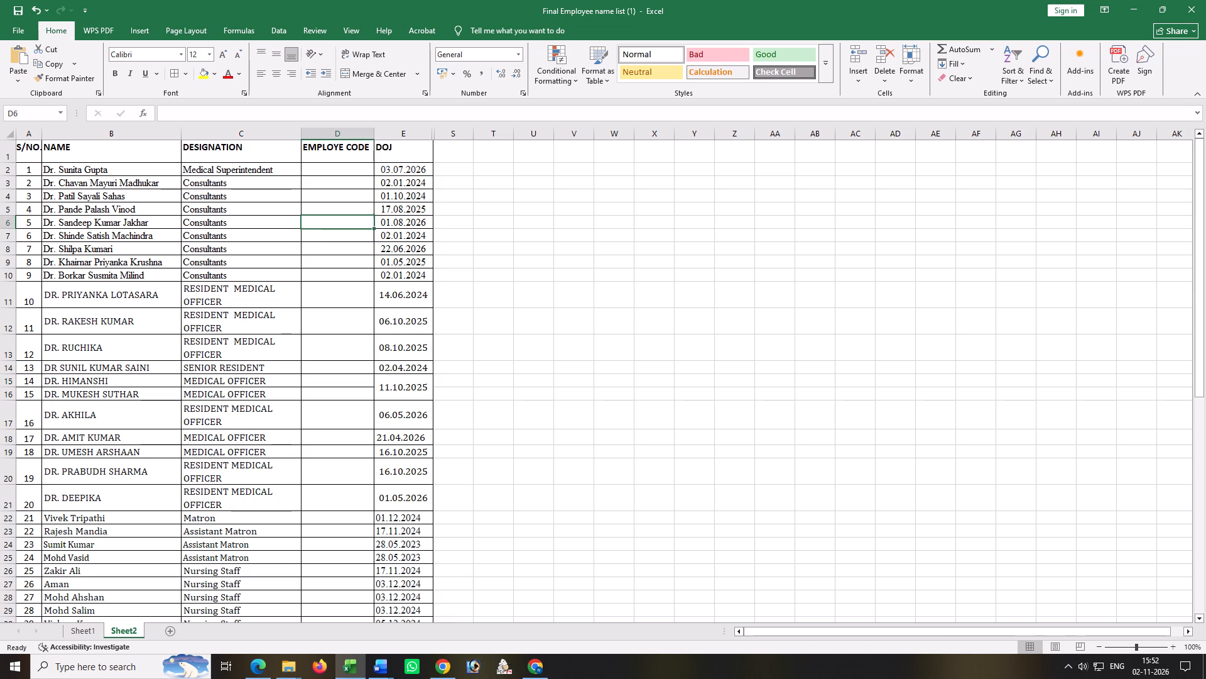
scroll(272, 357, "down", 20)
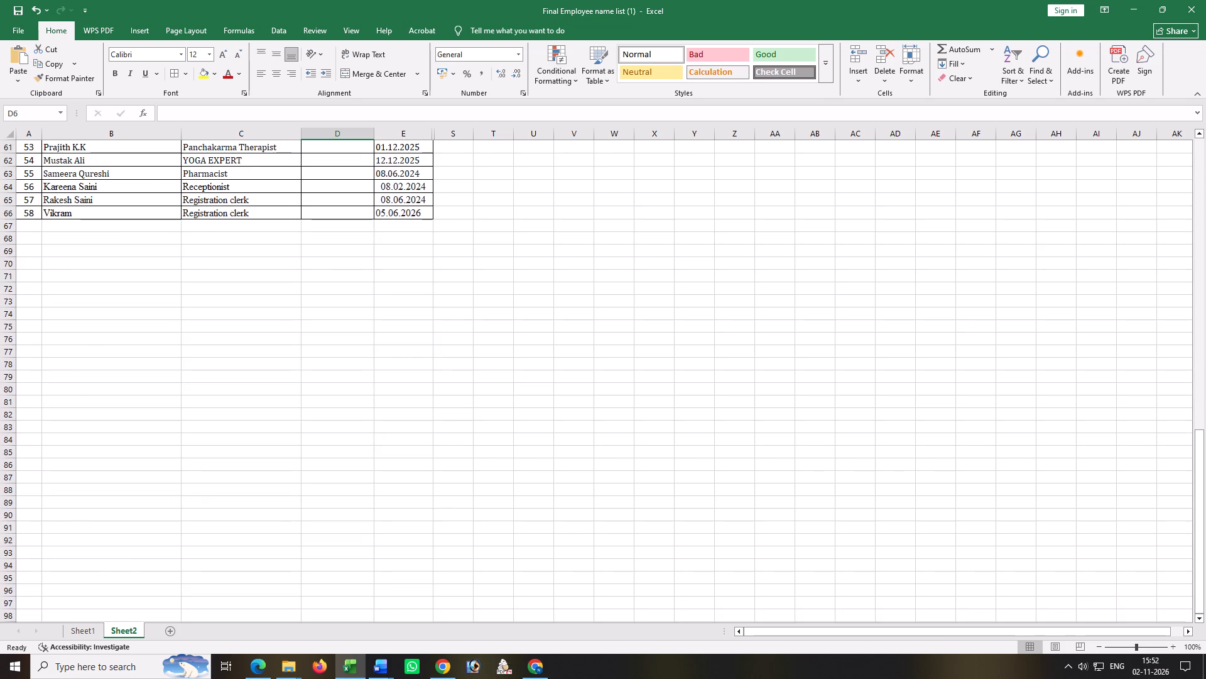
scroll(248, 414, "up", 4)
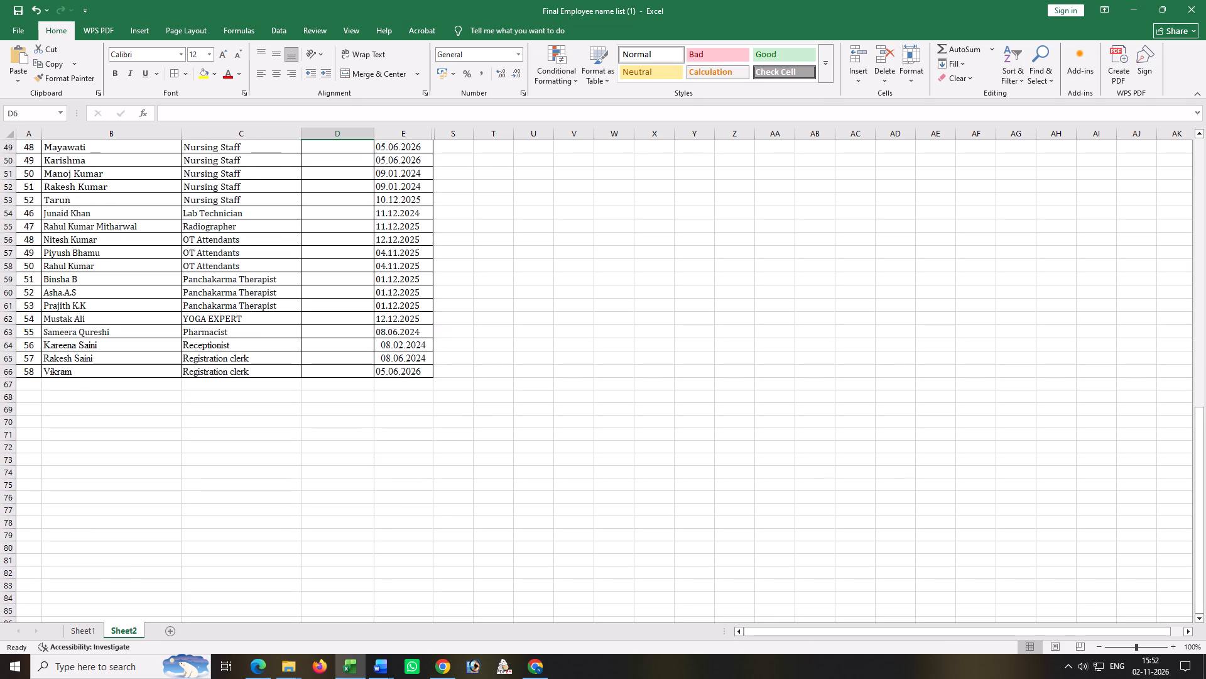
scroll(245, 399, "up", 3)
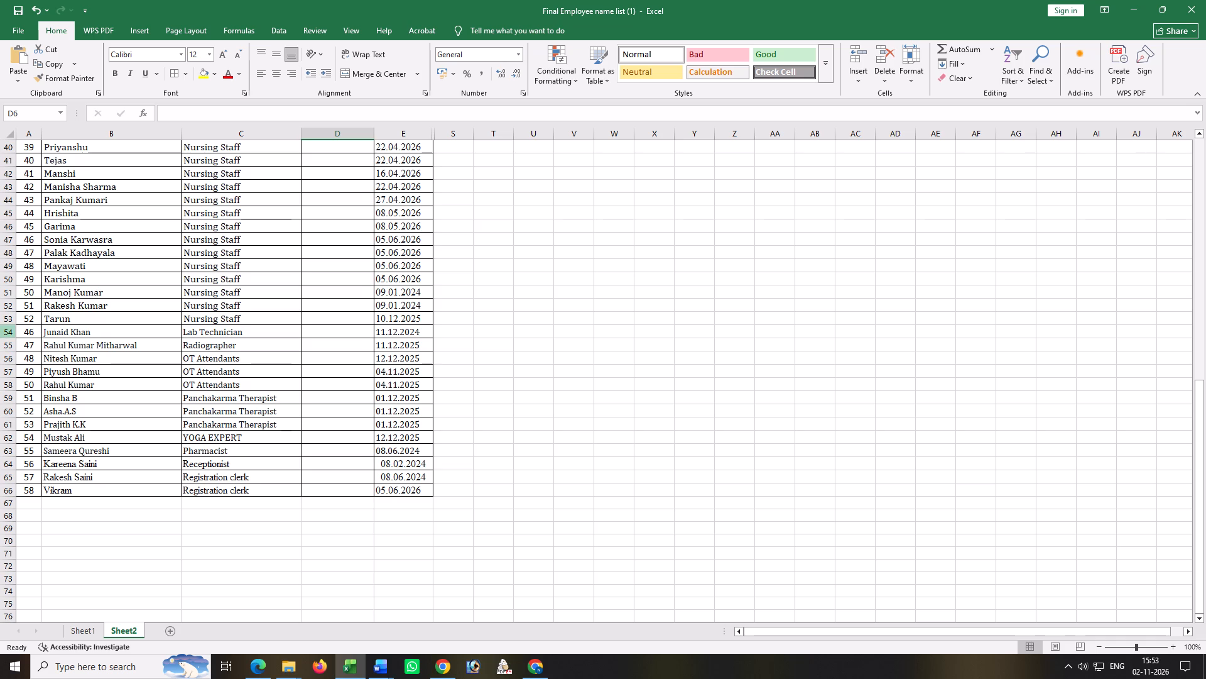
left_click_drag(8, 333, 0, 553)
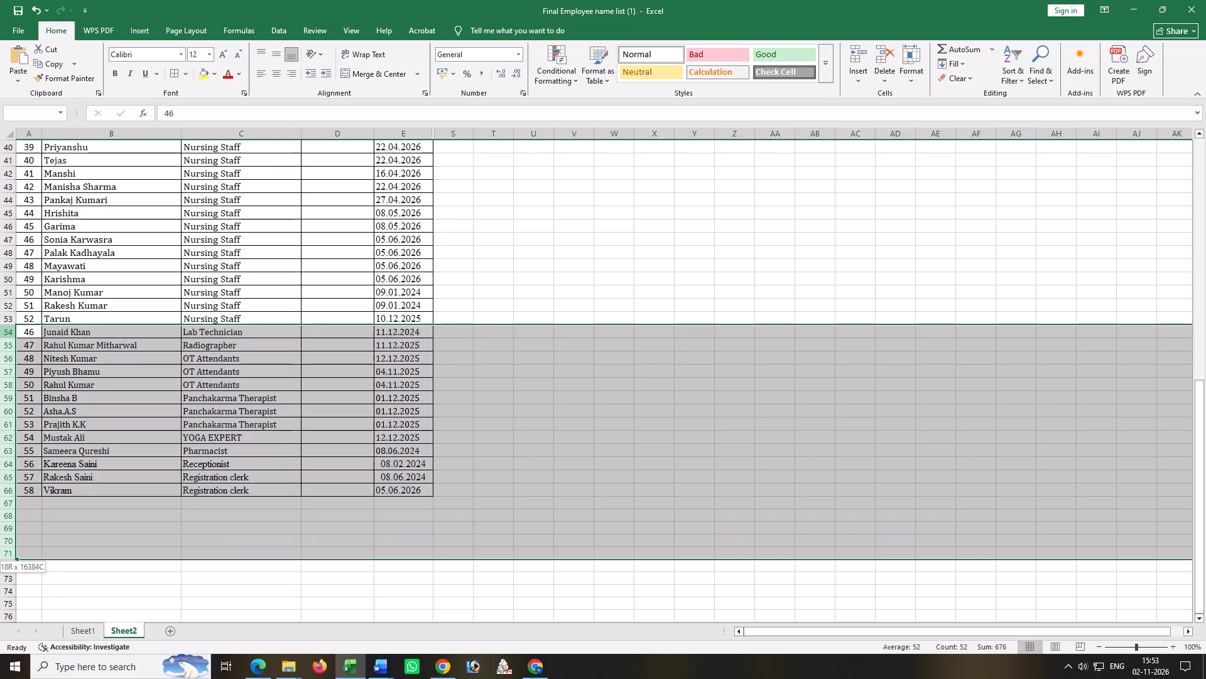
left_click_drag(0, 553, 3, 564)
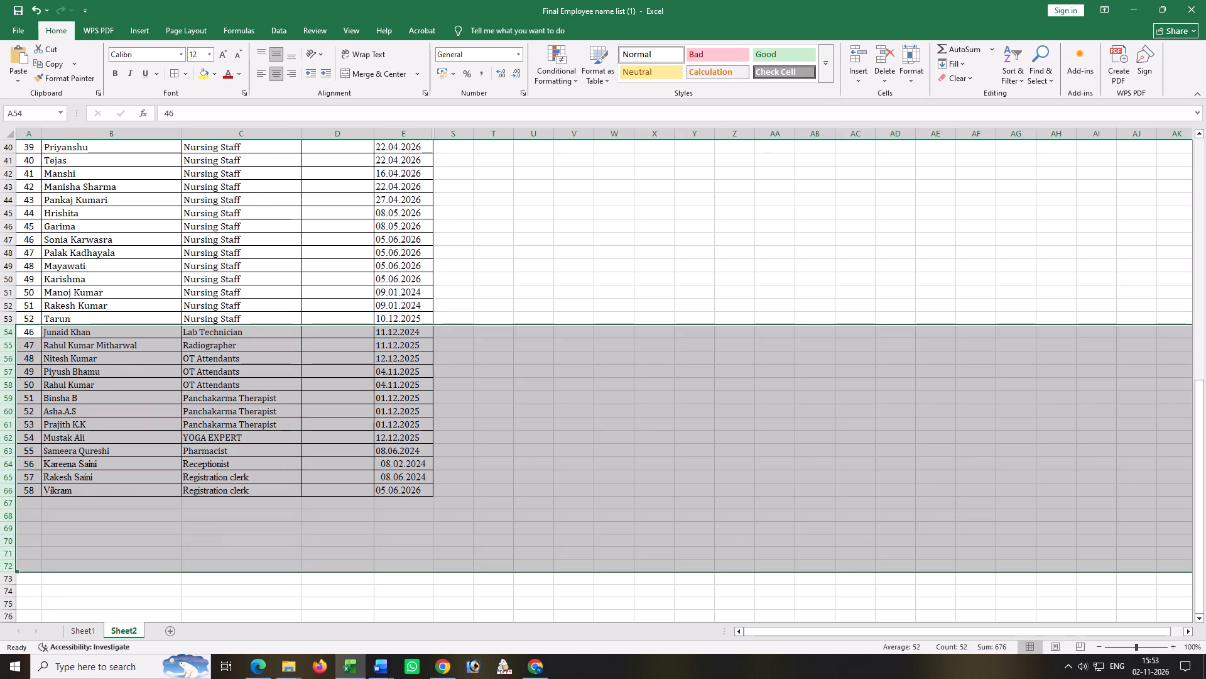
right_click(6, 554)
left_click(49, 455)
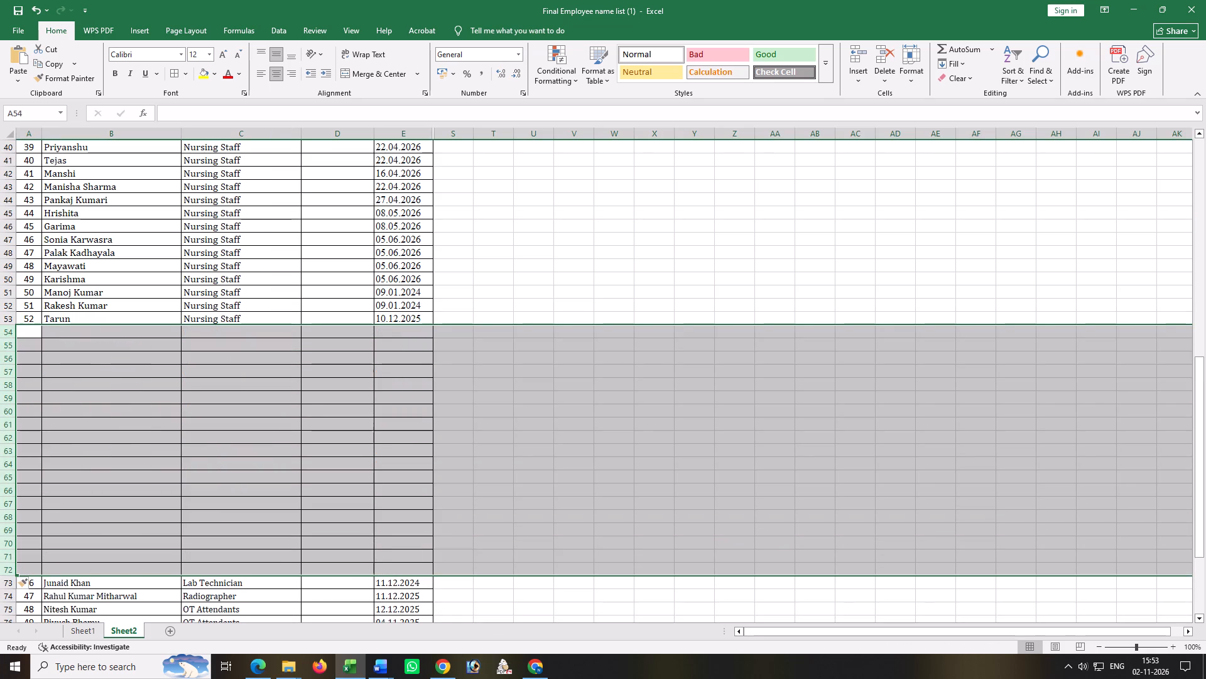
Switch to the NURSING STAFF - Copy document, check its table, and close the document.
left_click(378, 671)
left_click(444, 611)
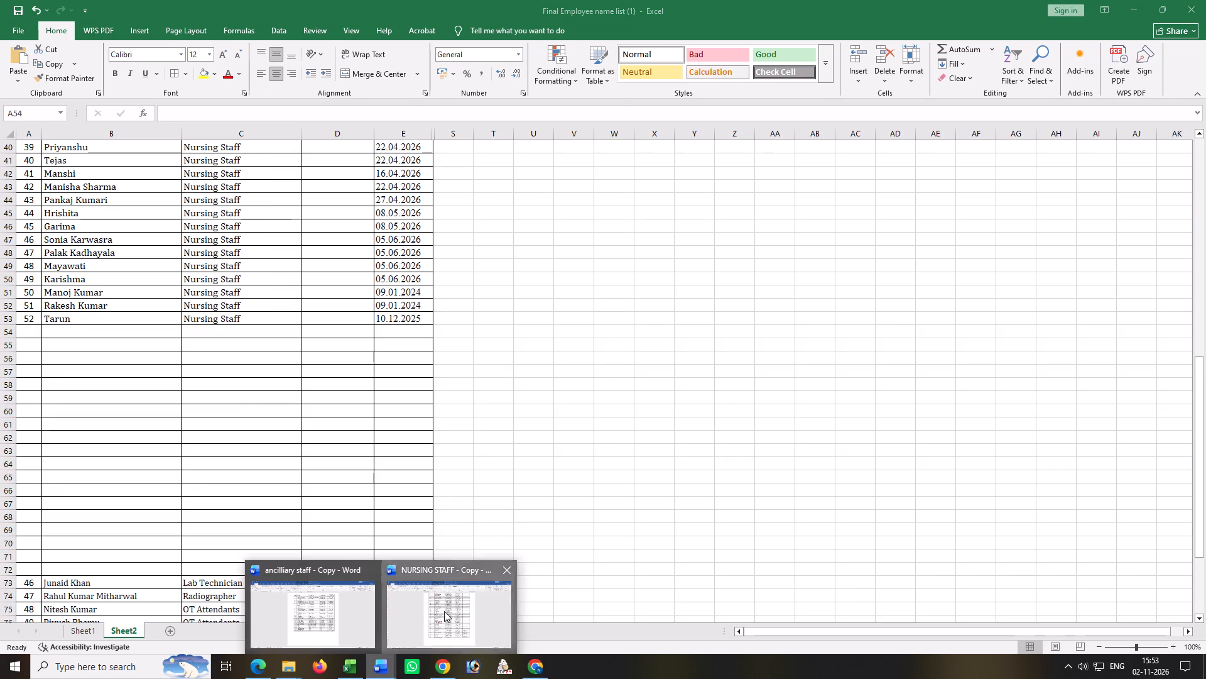
scroll(459, 546, "up", 3)
scroll(459, 546, "down", 13)
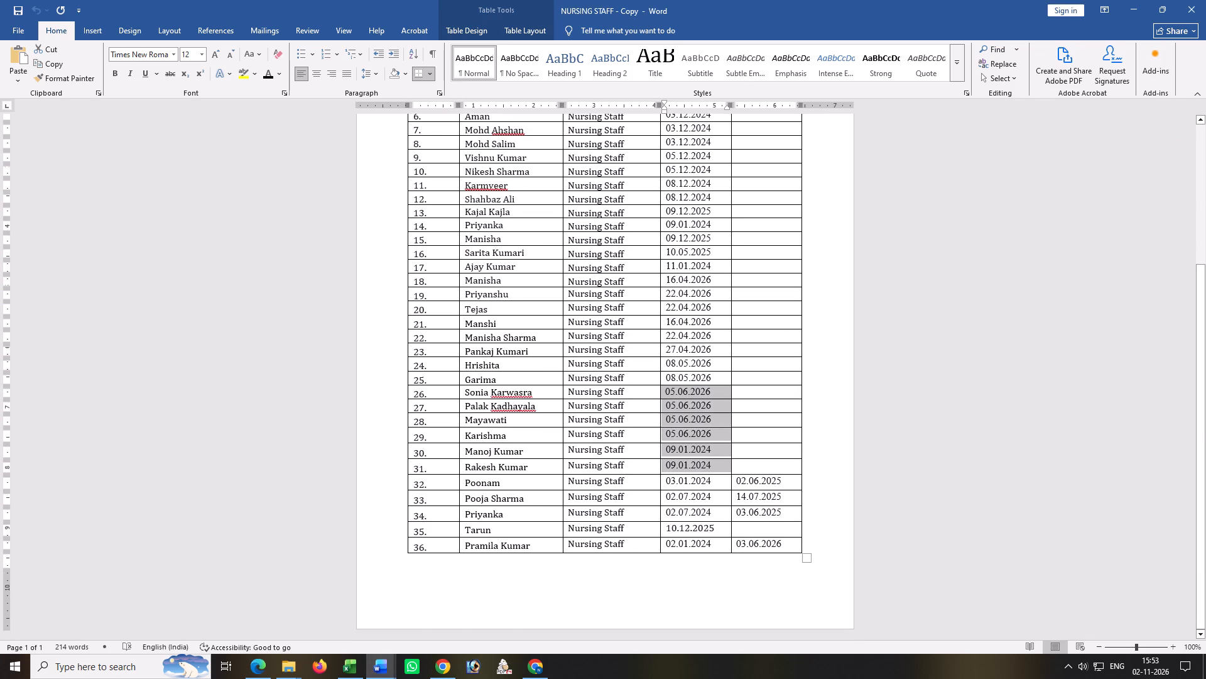
scroll(459, 546, "up", 9)
left_click(1193, 13)
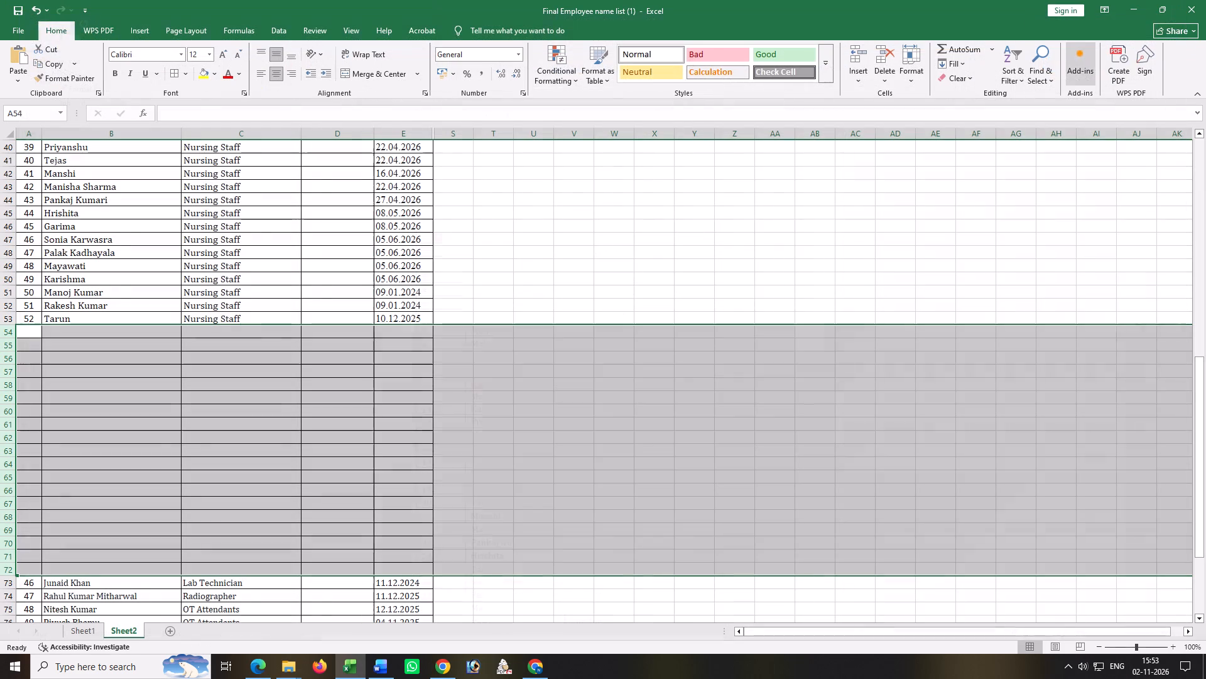
Copy the names and designations of AYA and MTS staff, entries 10 to 25, from the ancilliary staff - Copy document into Sheet2 at B54.
left_click(373, 670)
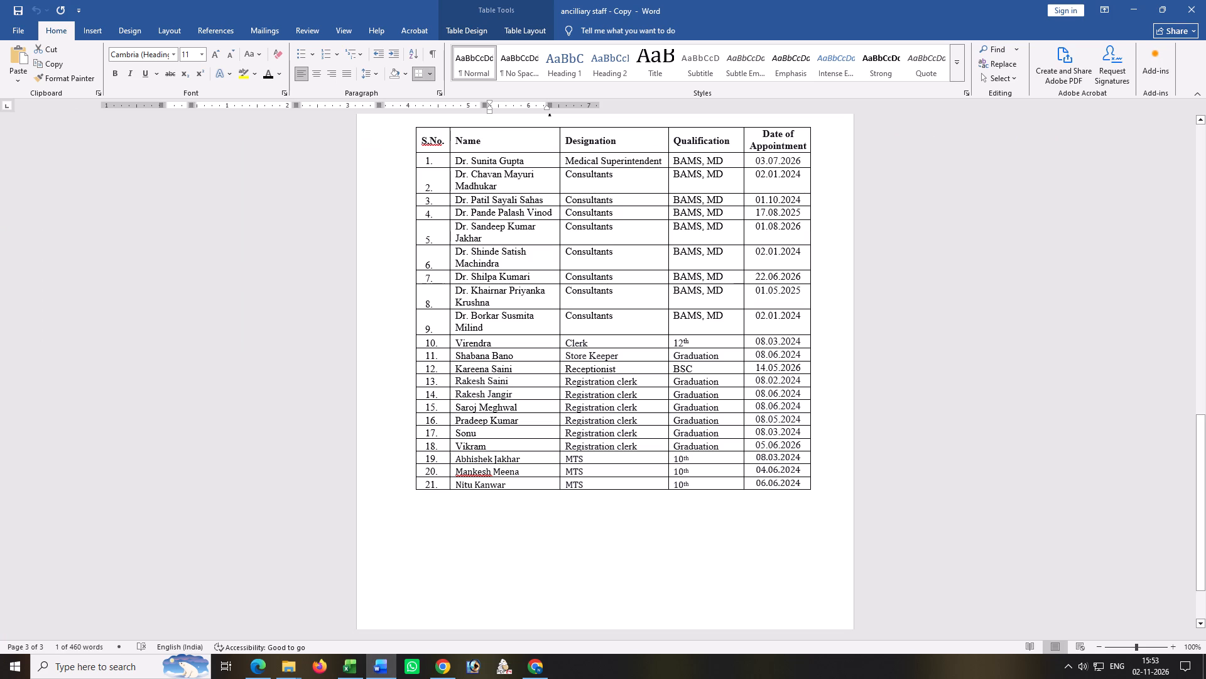
scroll(609, 435, "up", 20)
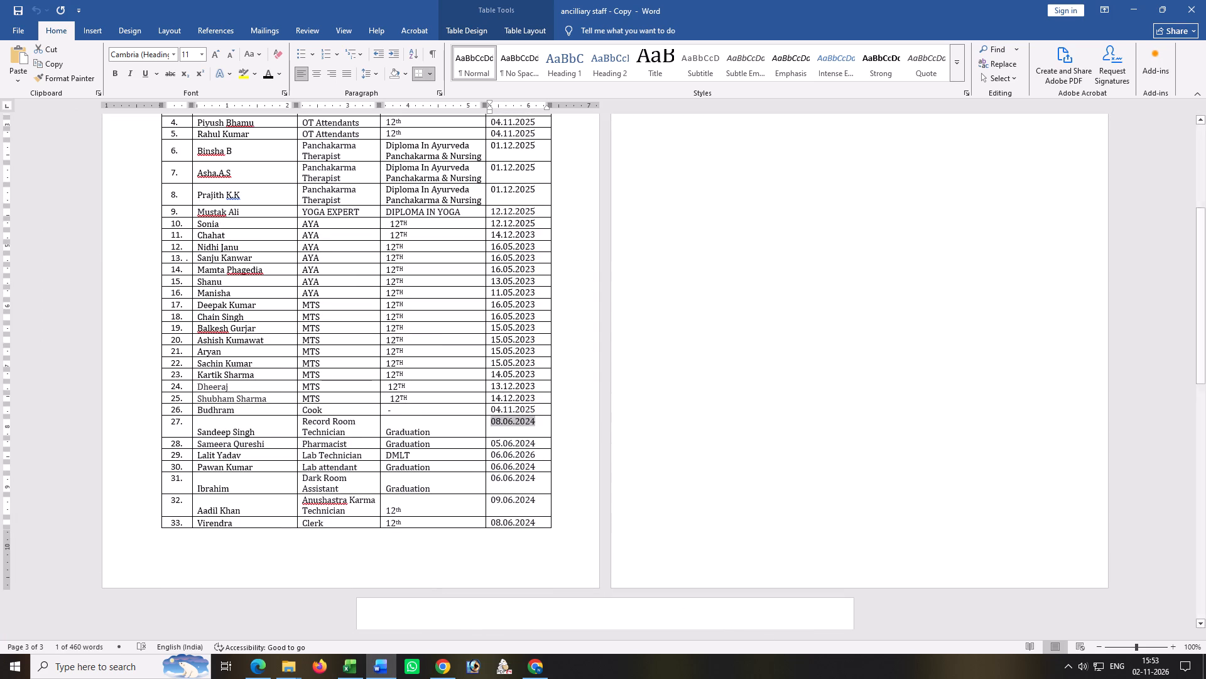
left_click_drag(198, 226, 308, 358)
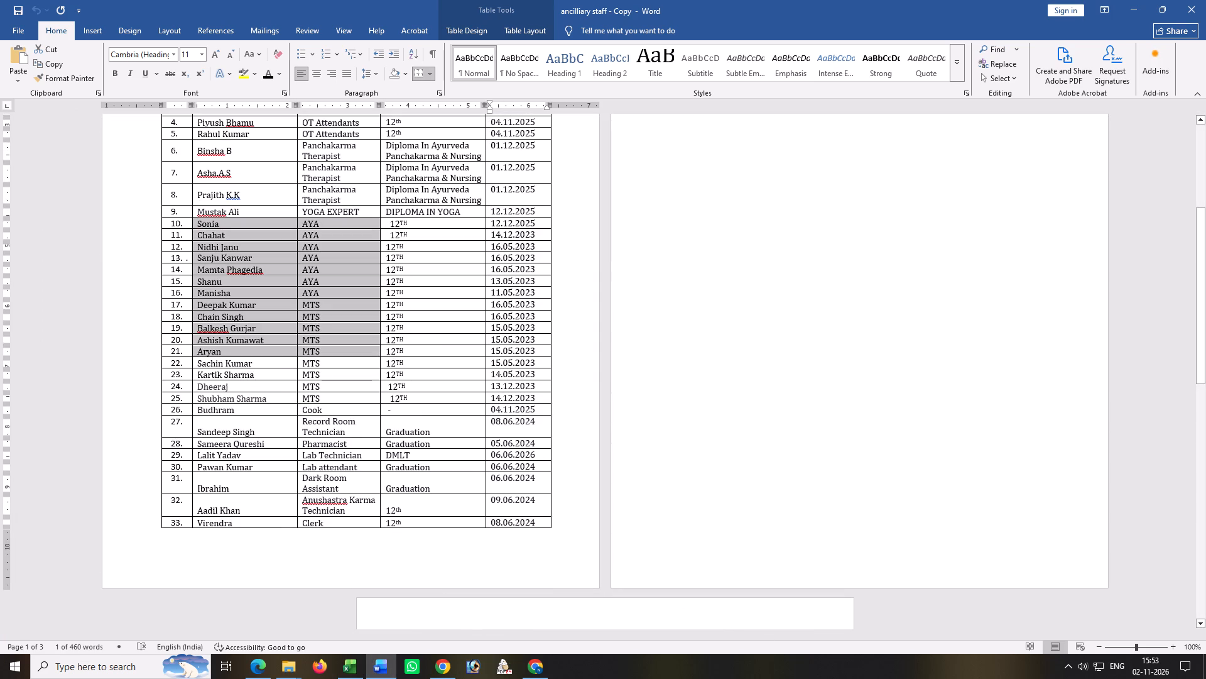
left_click_drag(308, 358, 329, 290)
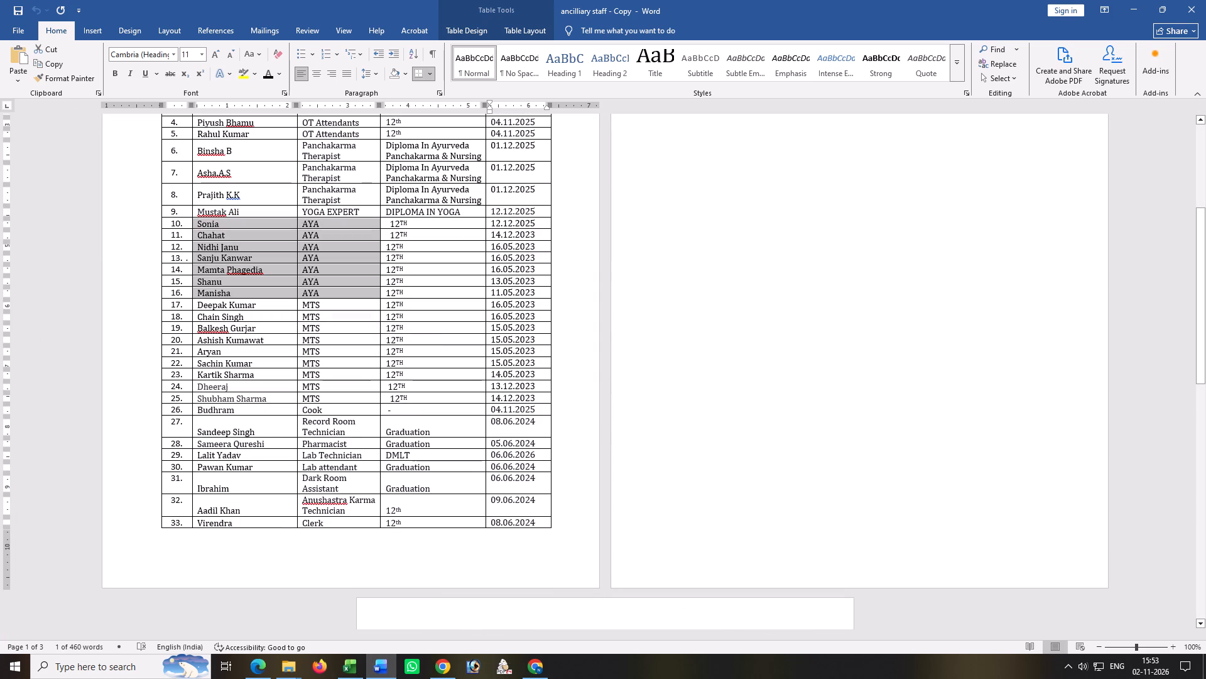
left_click_drag(329, 290, 325, 402)
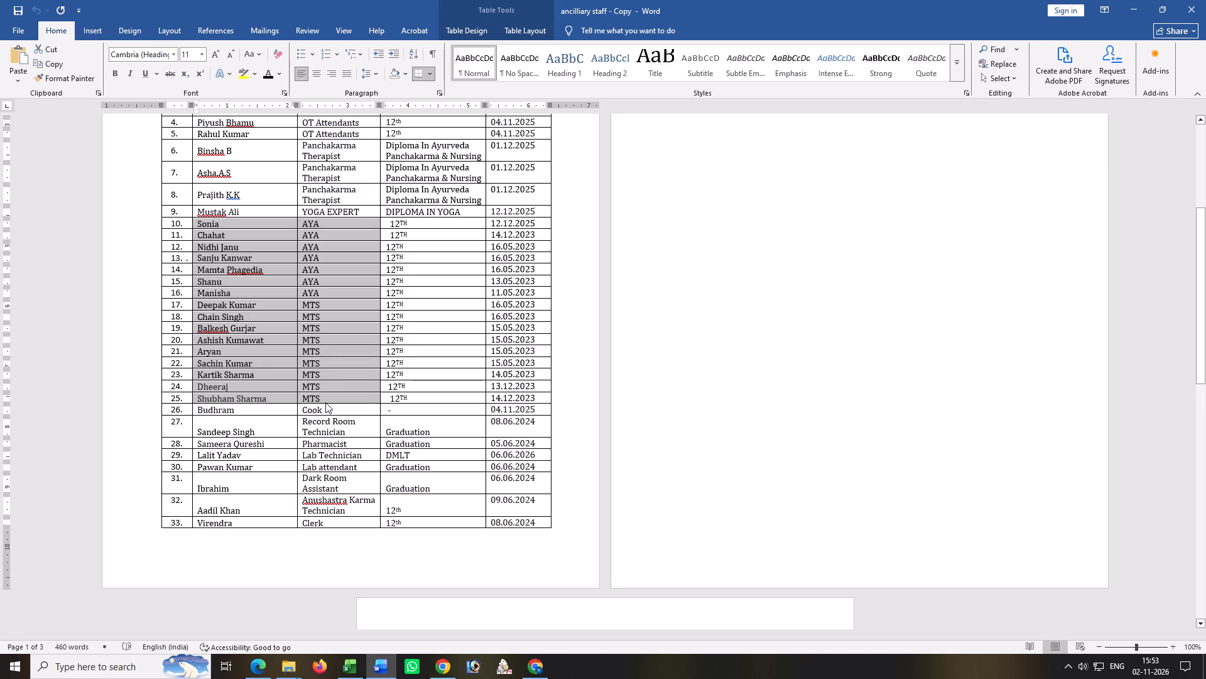
key("ctrl+c")
key("ctrl+c")
key("ctrl+c")
left_click(353, 666)
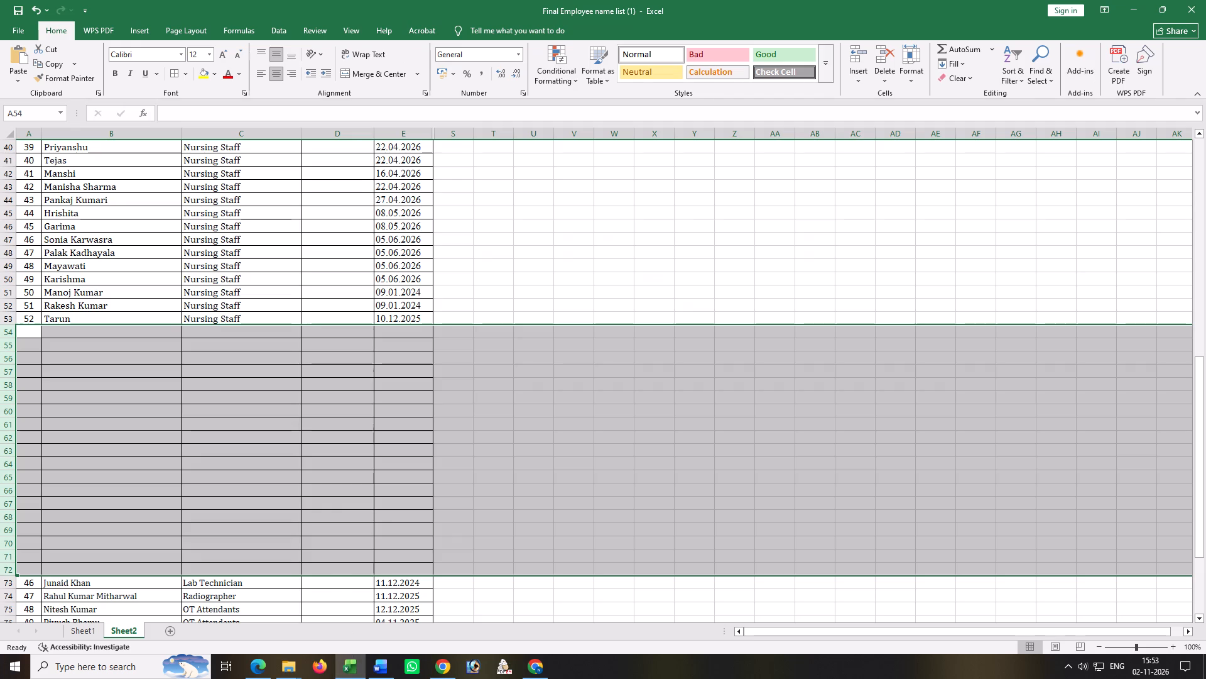
left_click(76, 335)
key("ctrl+v")
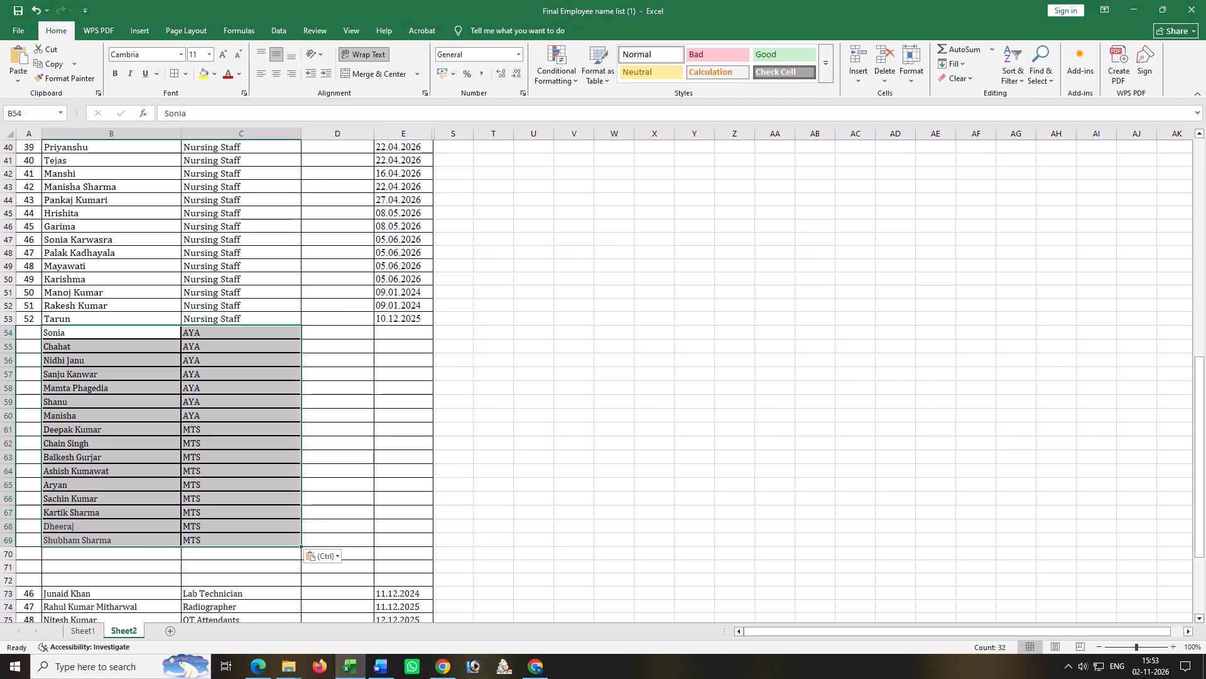
Apply uniform thin borders to the pasted AYA and MTS names and designations in B54:C69.
left_click(89, 367)
left_click_drag(74, 329, 89, 541)
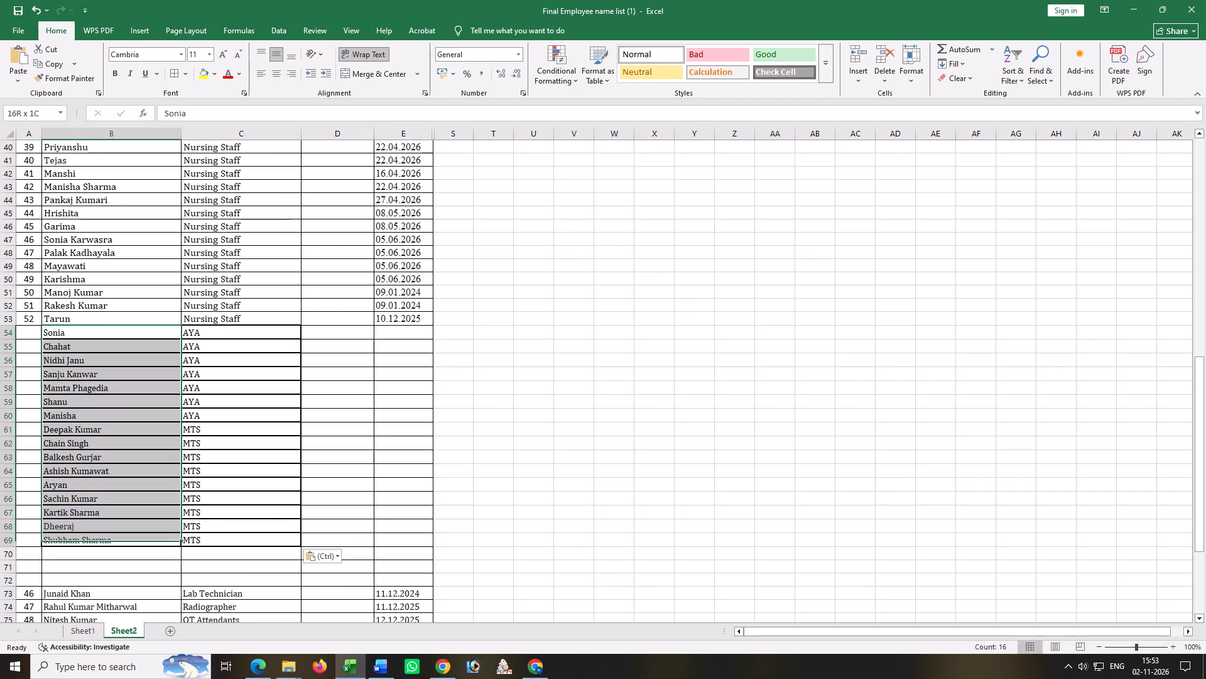
left_click_drag(89, 541, 90, 541)
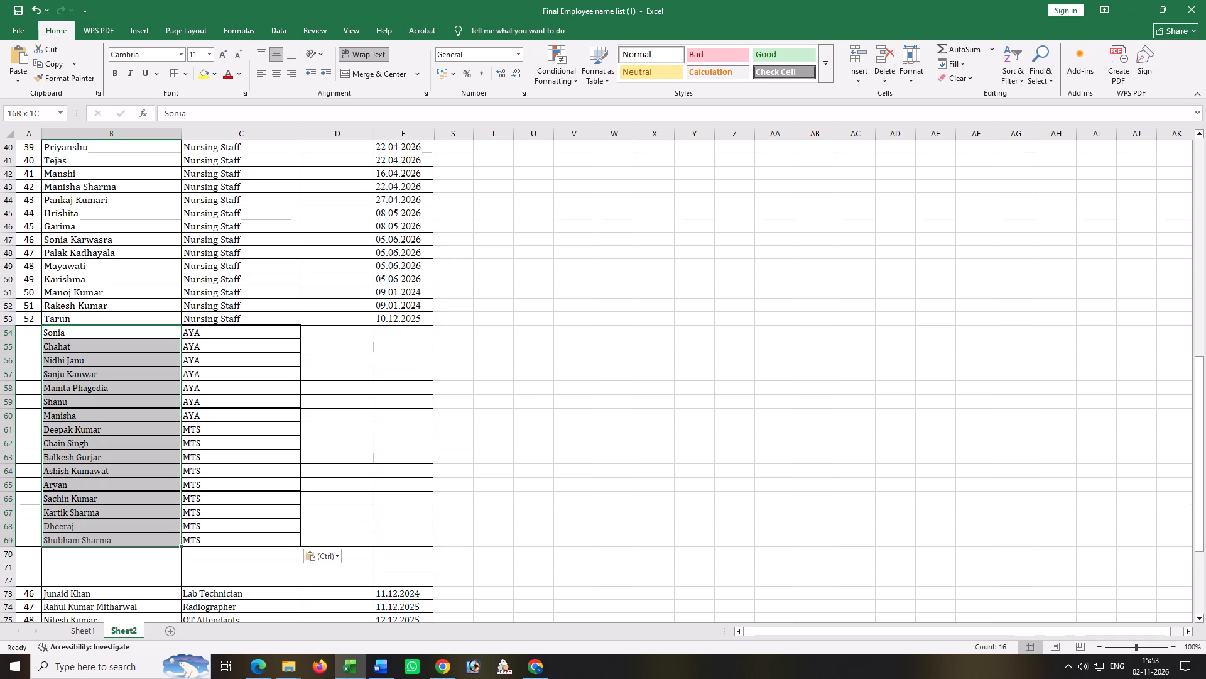
left_click_drag(55, 332, 254, 522)
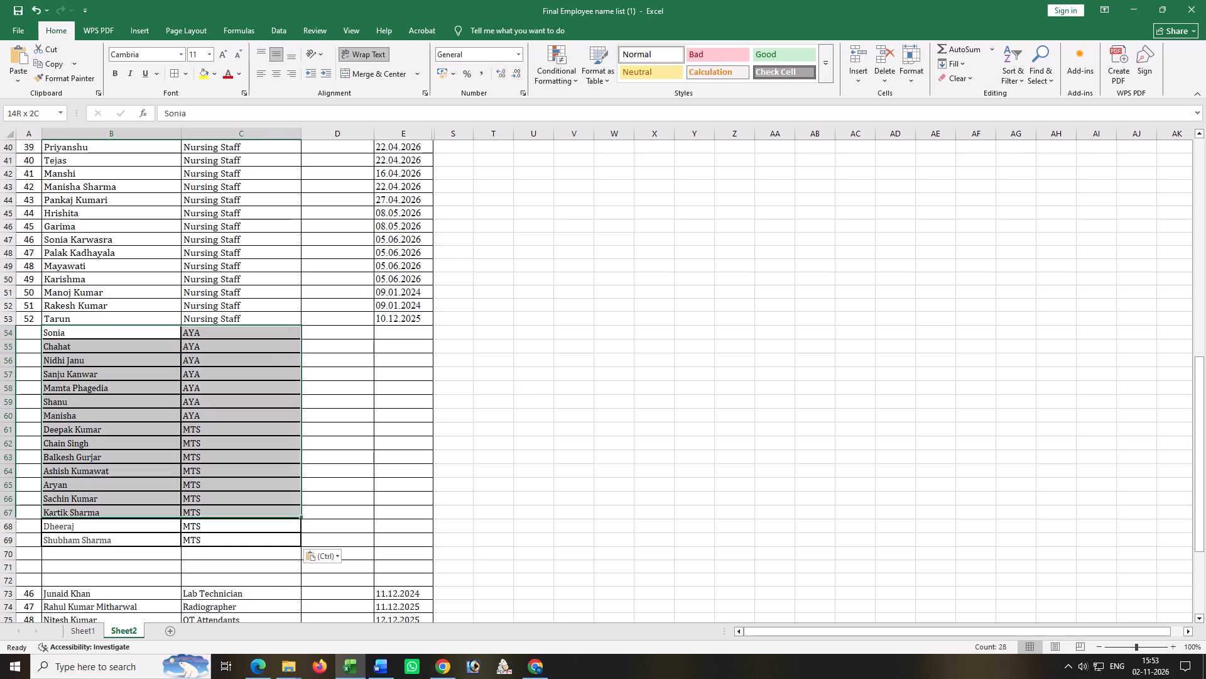
left_click_drag(254, 522, 252, 543)
left_click(171, 77)
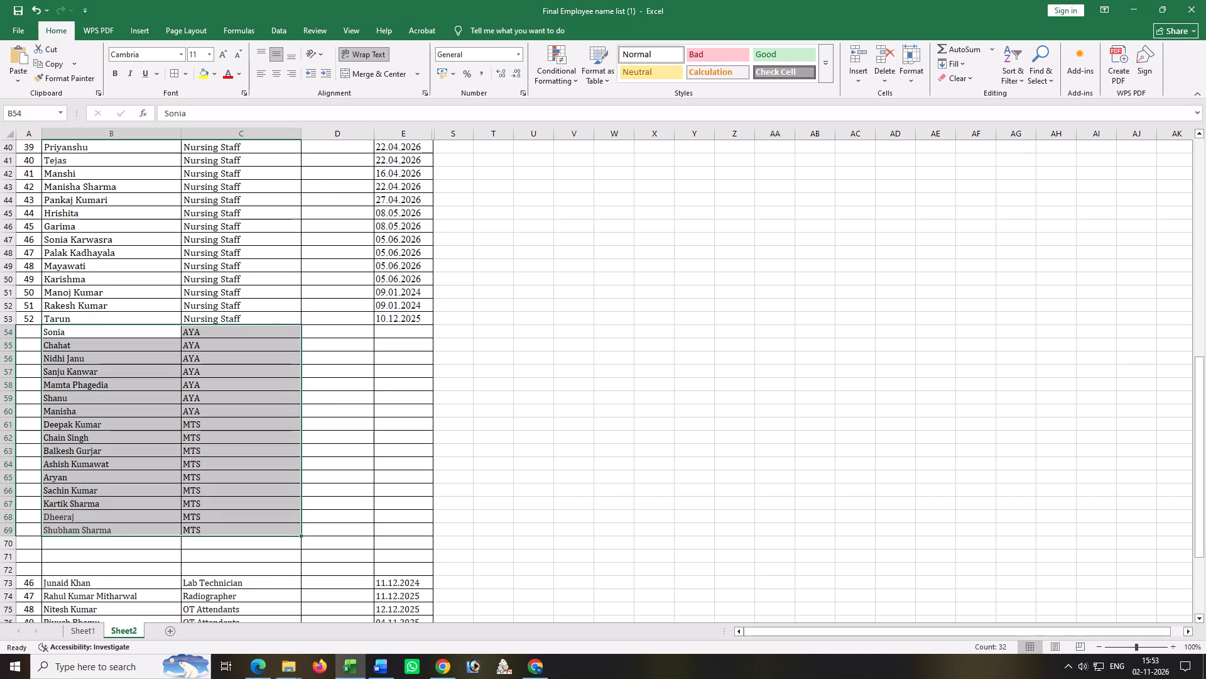
left_click(376, 421)
Copy the appointment dates of entries 10 to 25 from the ancilliary staff document into Sheet2 at E54, and give them thin borders.
left_click(384, 673)
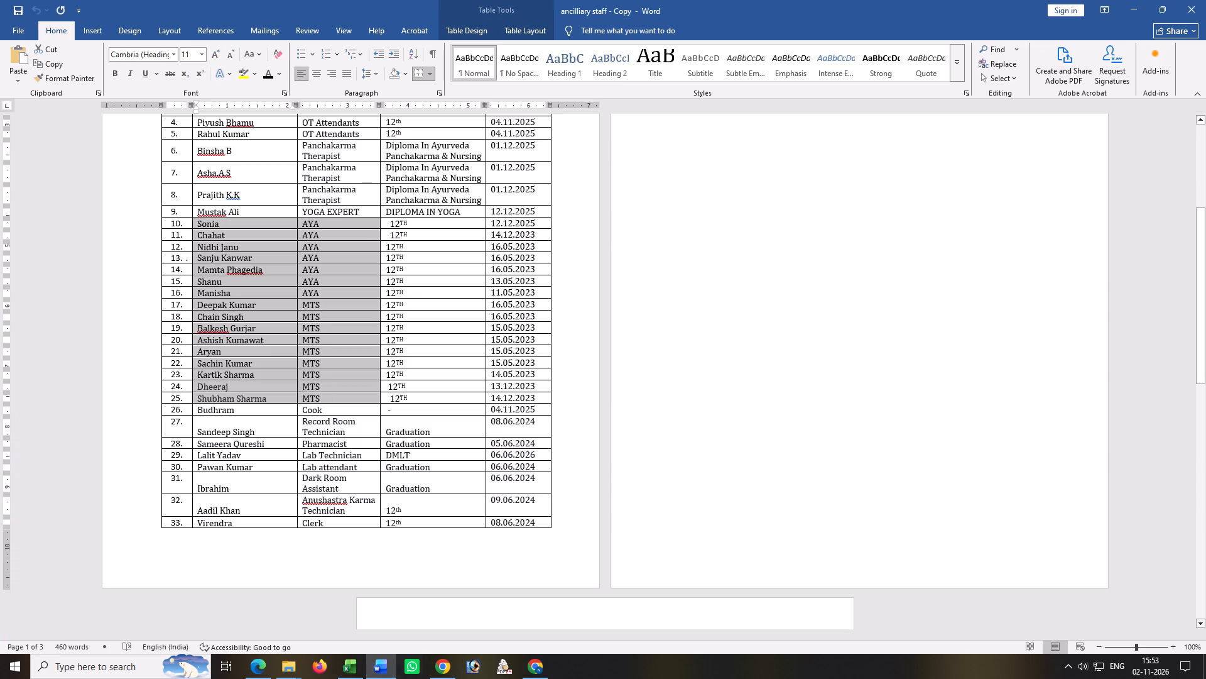
left_click_drag(490, 222, 493, 227)
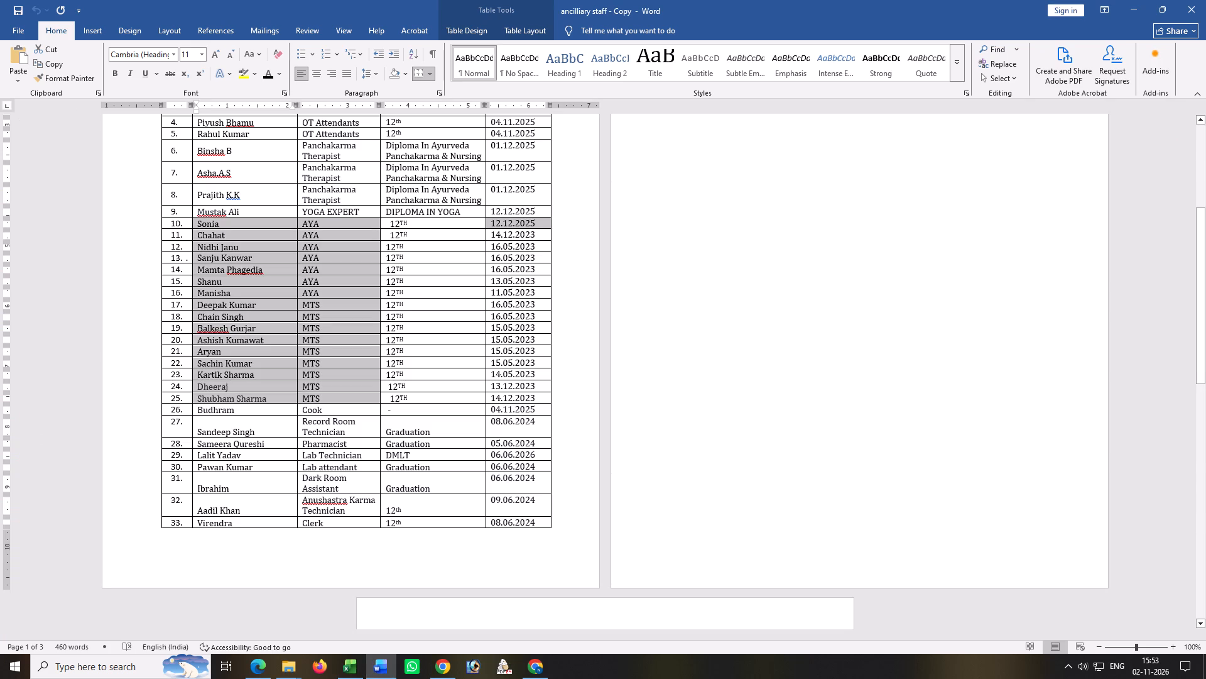
left_click_drag(493, 227, 514, 392)
key("ctrl+c")
left_click(340, 669)
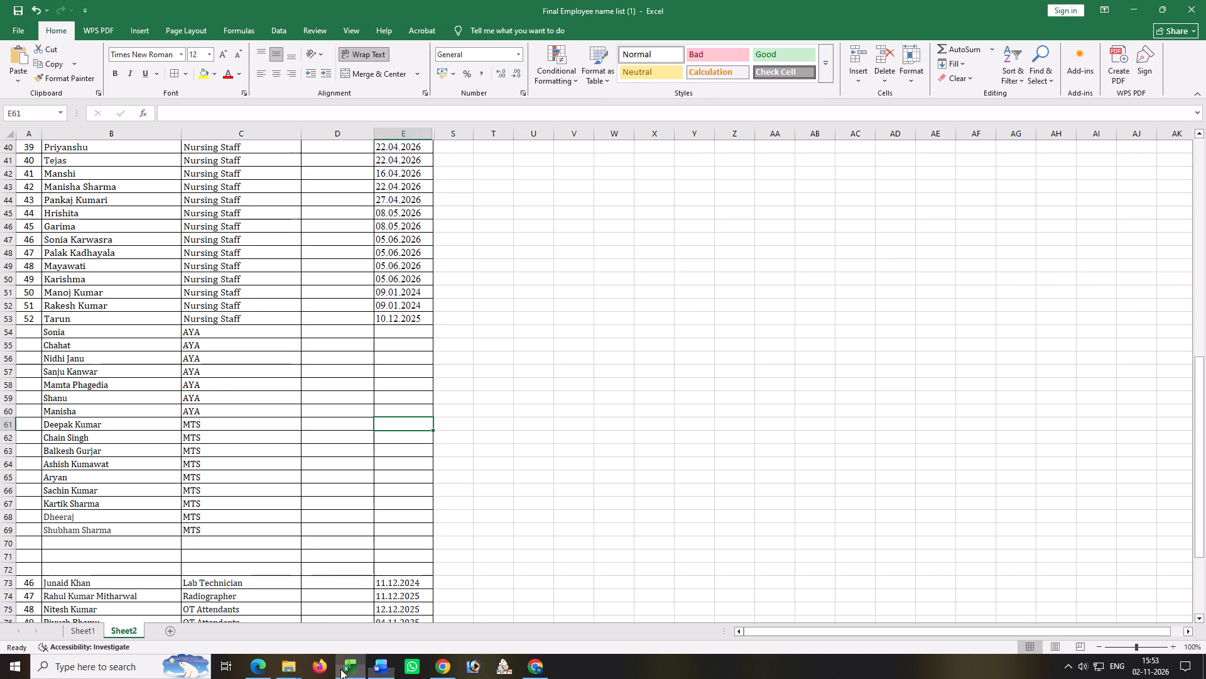
left_click(398, 333)
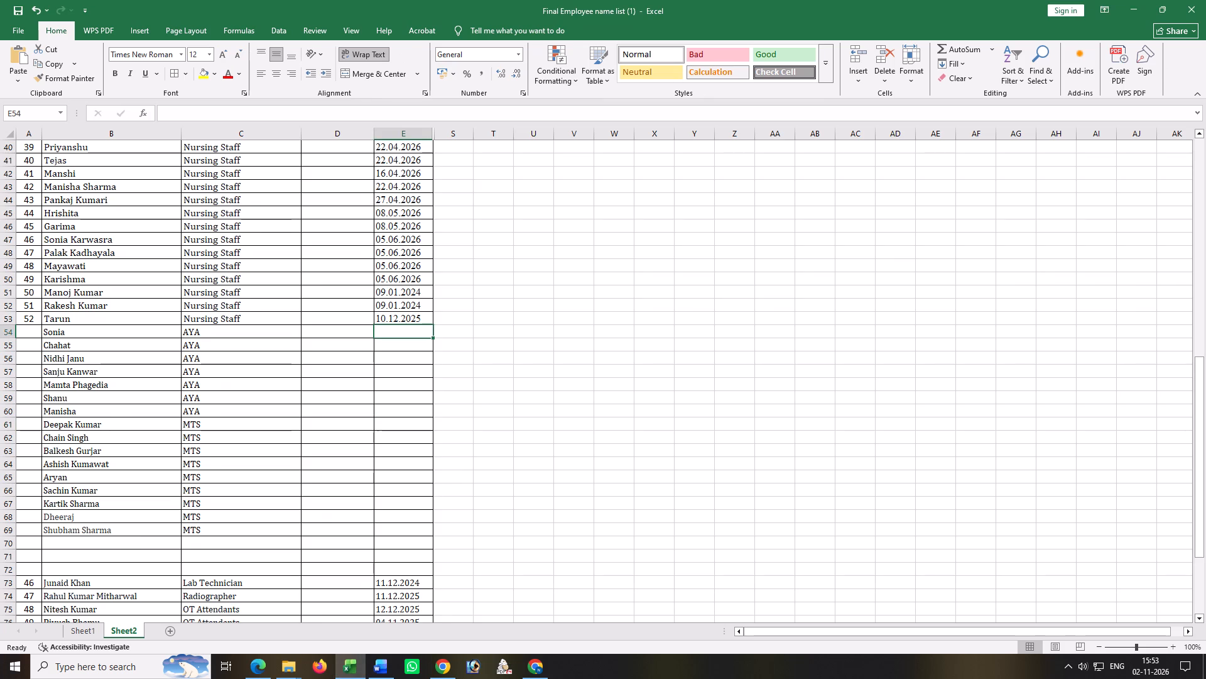
key("ctrl+v")
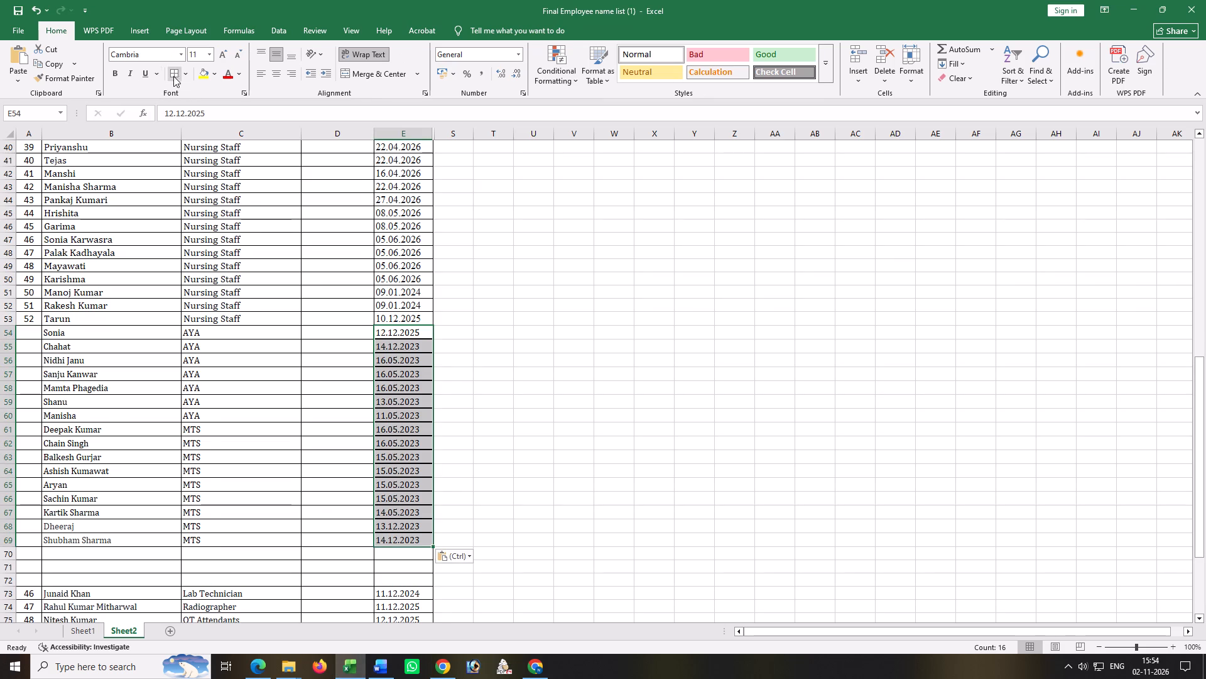
left_click(170, 70)
left_click(293, 405)
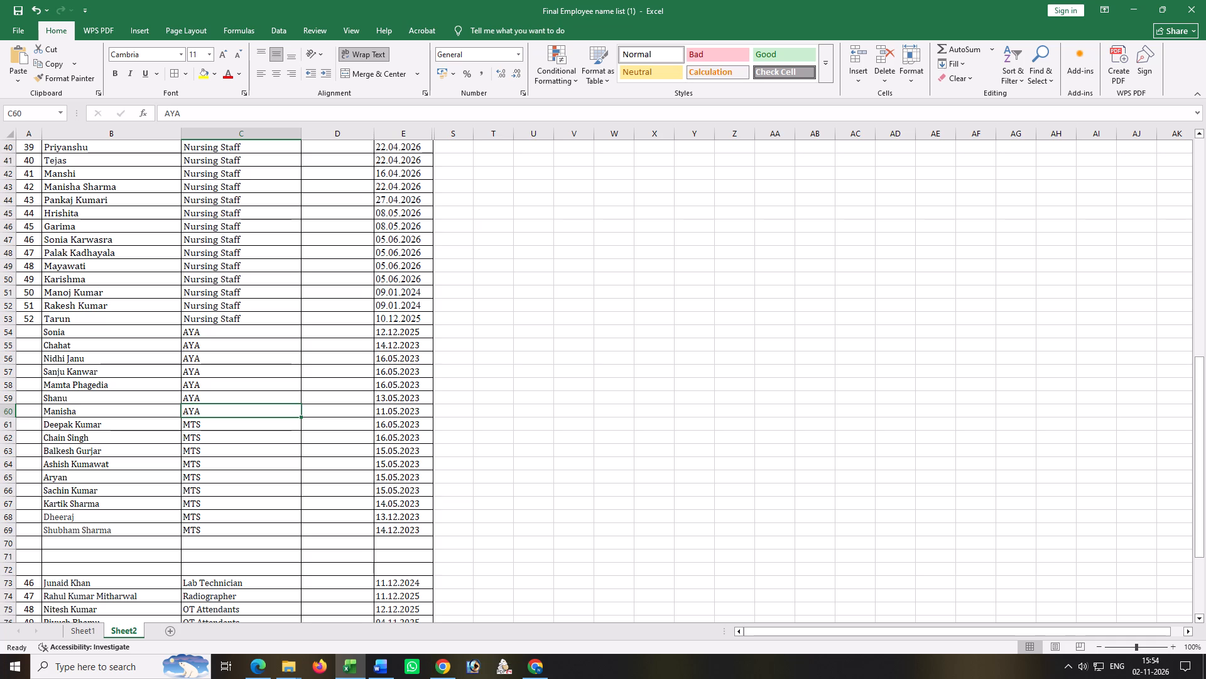
Copy the formatting of the last nursing staff date in E53 onto the AYA and MTS dates in E54:E69 with Format Painter.
left_click(404, 338)
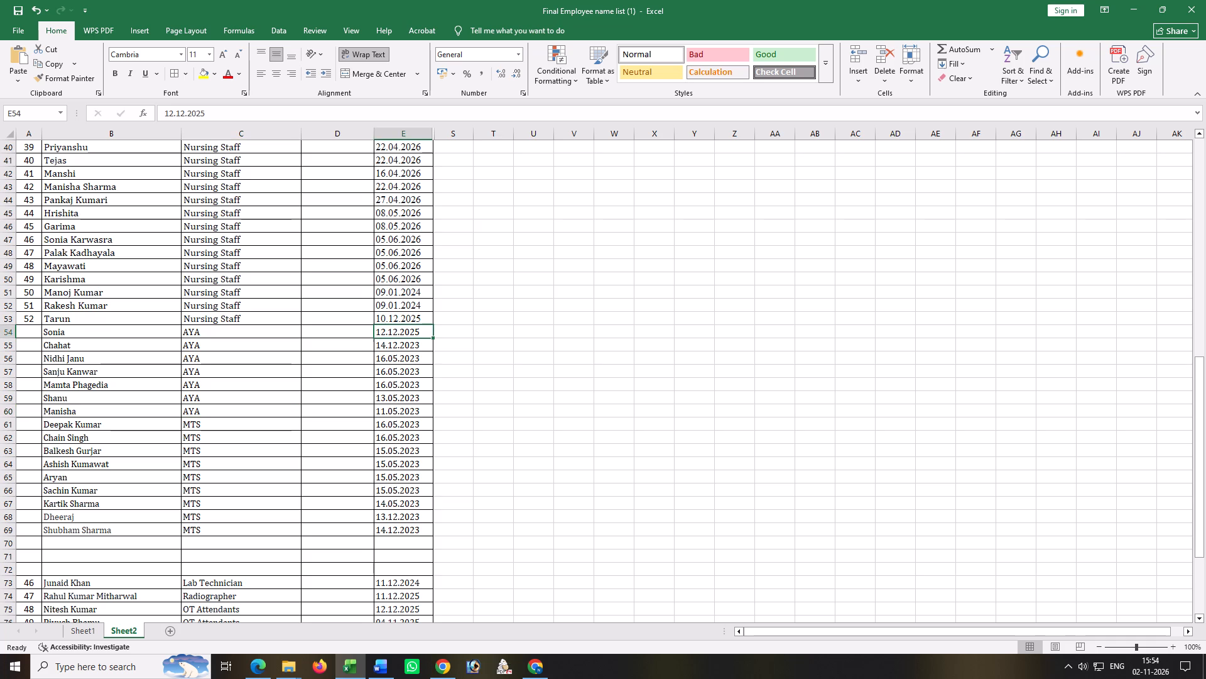
left_click(408, 315)
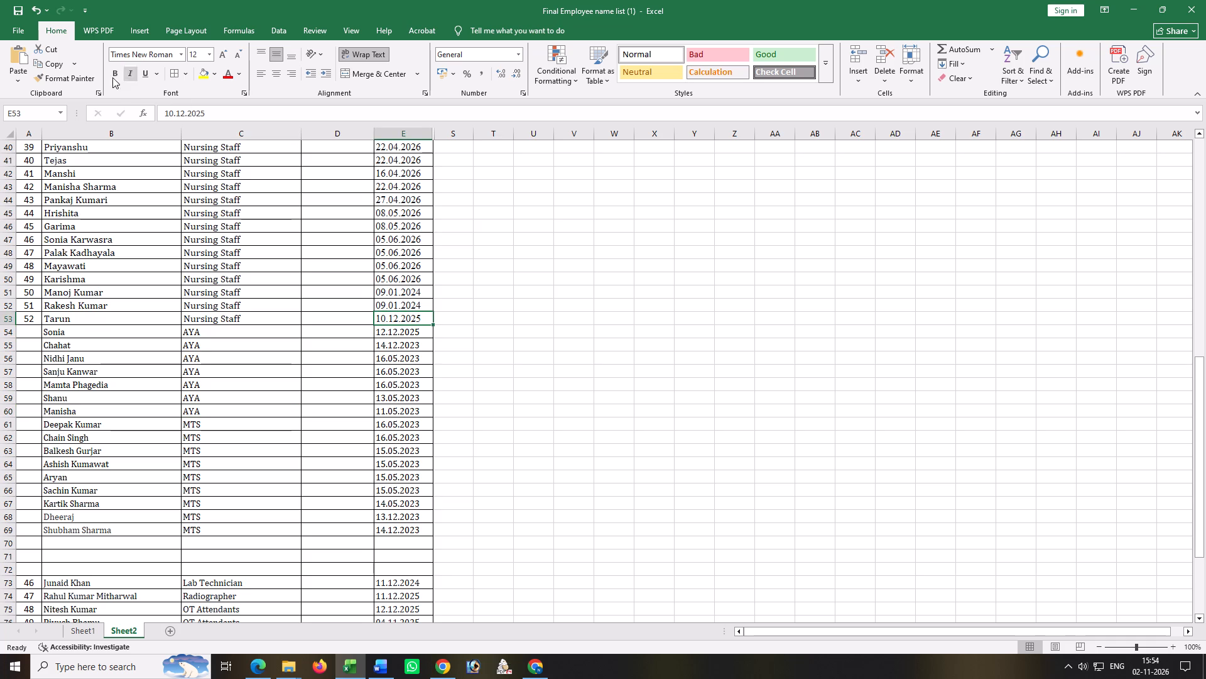
left_click(76, 73)
left_click_drag(404, 328, 420, 512)
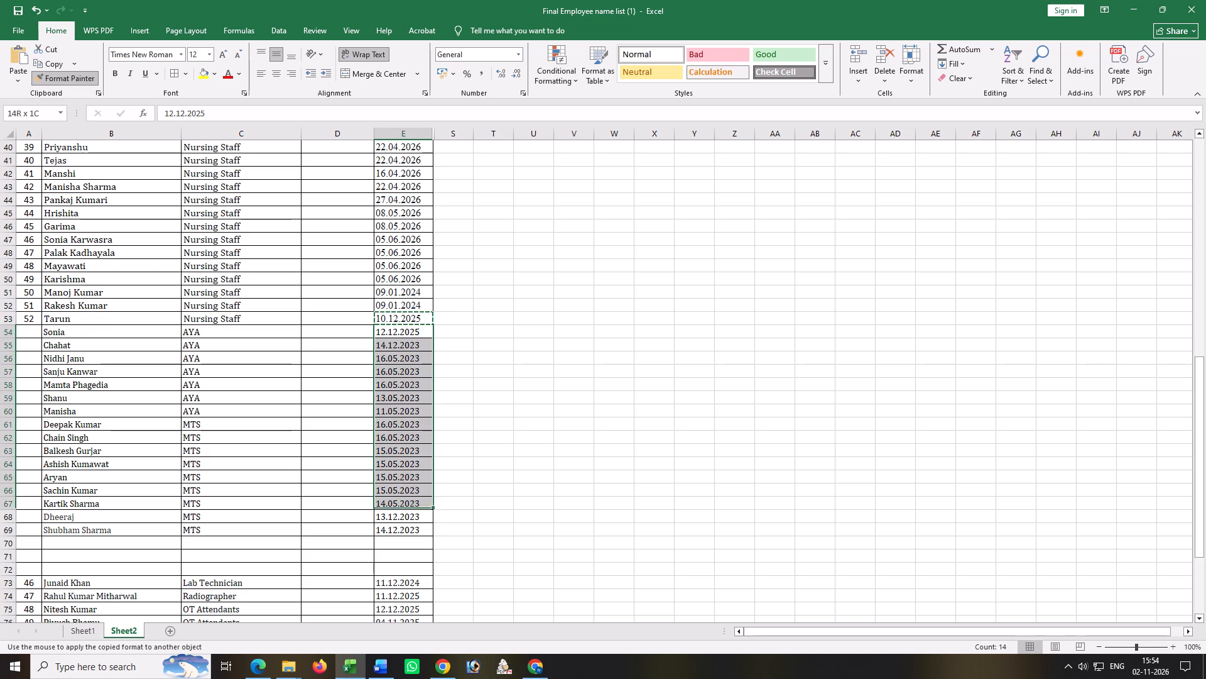
left_click_drag(420, 512, 422, 530)
left_click(549, 515)
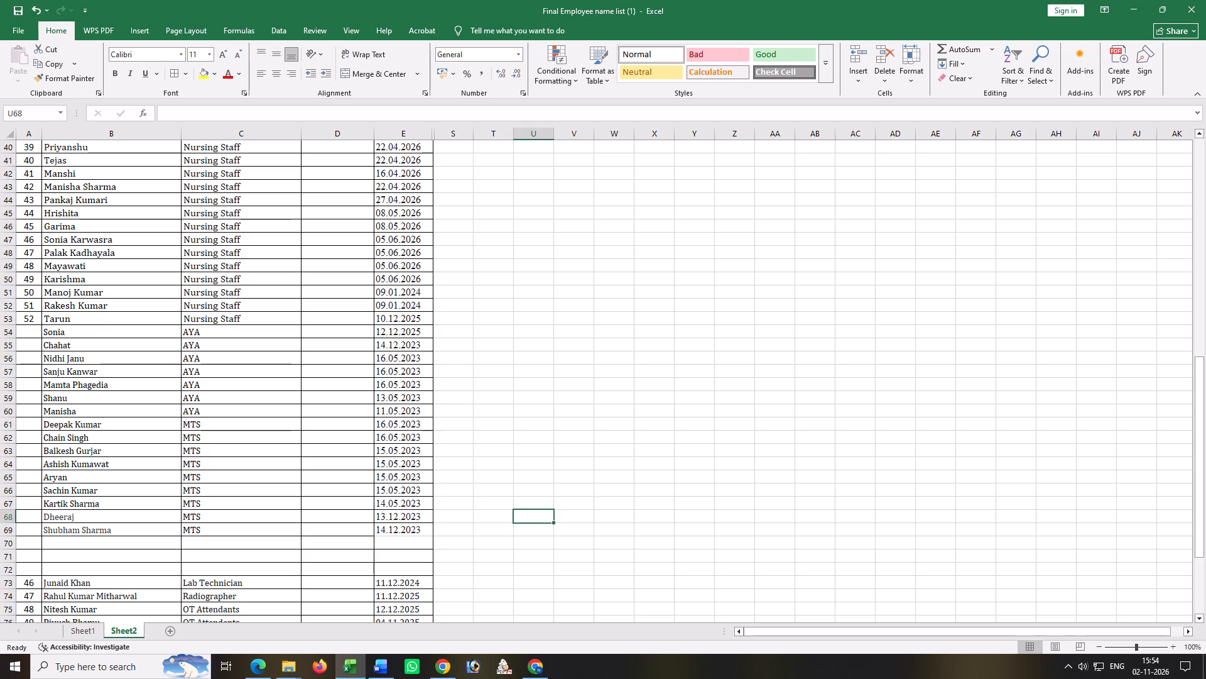
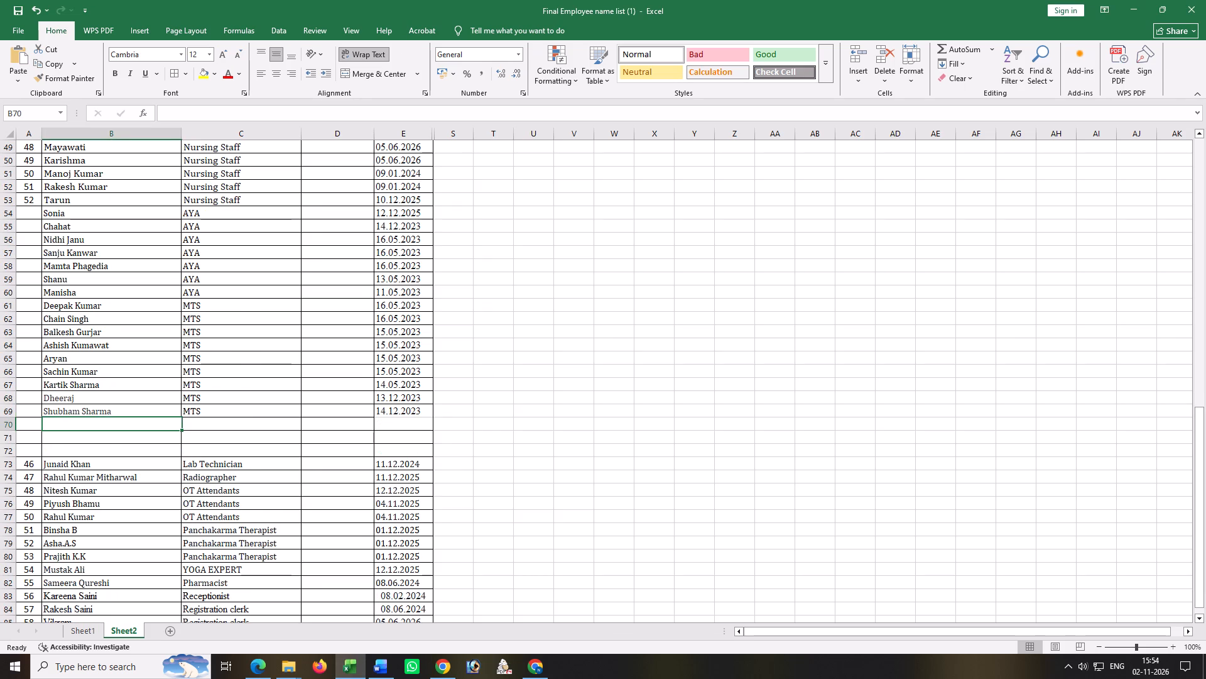
Paste the copied names and designations of MTS entries 37 to 40 temporarily at W64, and insert four rows above row 70.
key("ctrl+v")
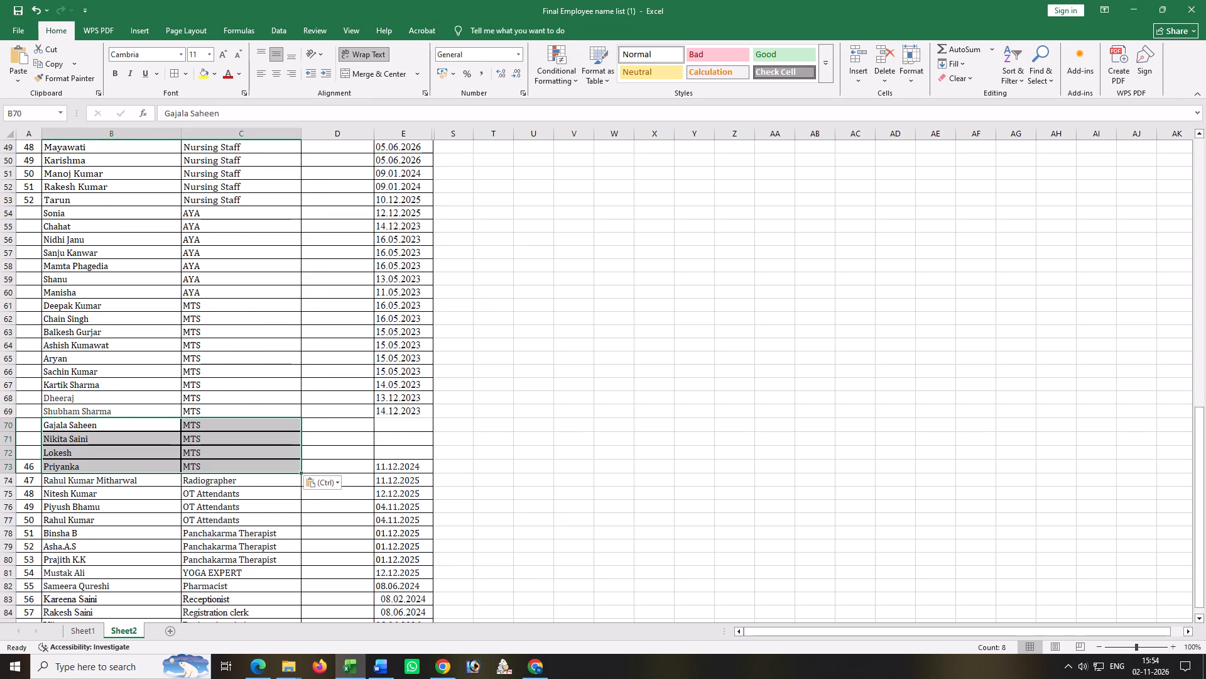
key("ctrl+z")
left_click(608, 339)
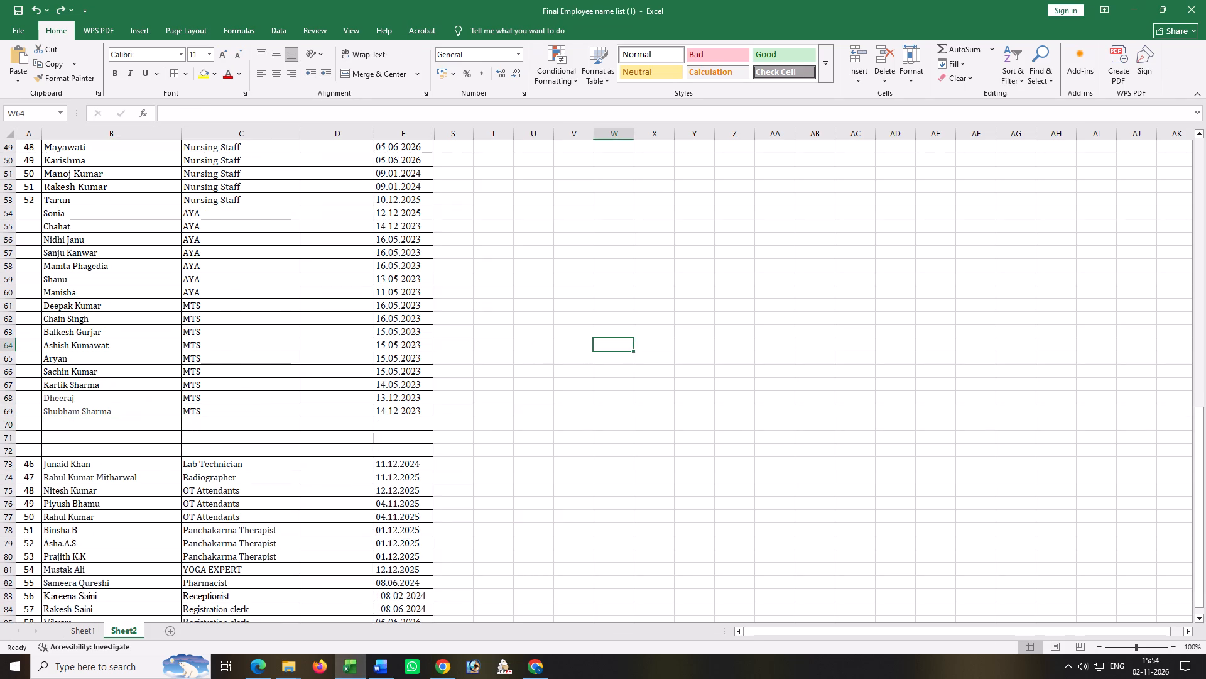
key("ctrl+v")
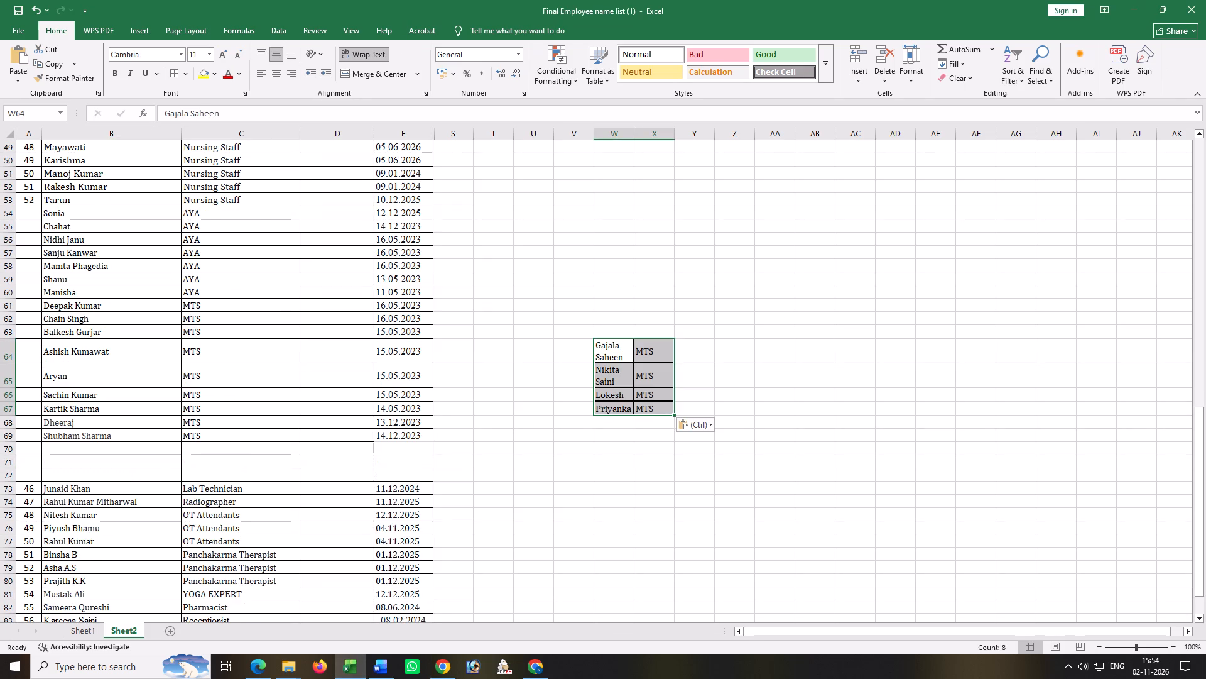
left_click_drag(3, 451, 0, 485)
right_click(0, 485)
left_click(40, 386)
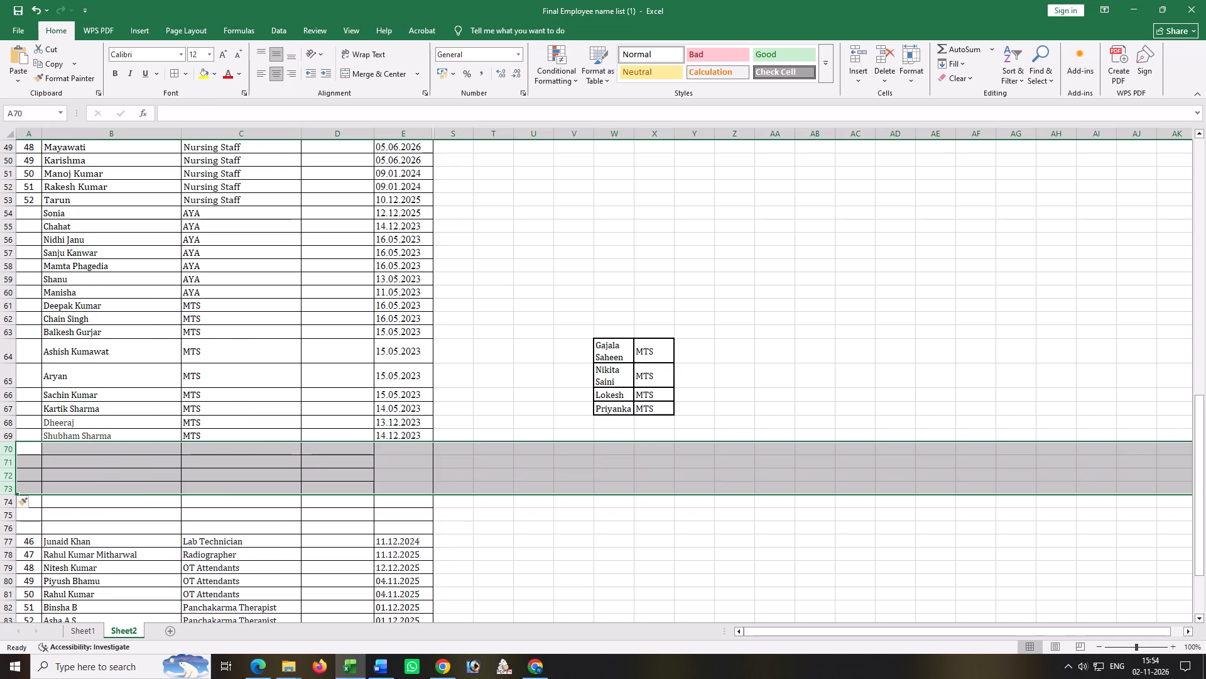
Move the temporarily placed MTS names and designations from W64:X67 to B70 and give them thin borders.
left_click_drag(600, 347, 648, 402)
key("ctrl+x")
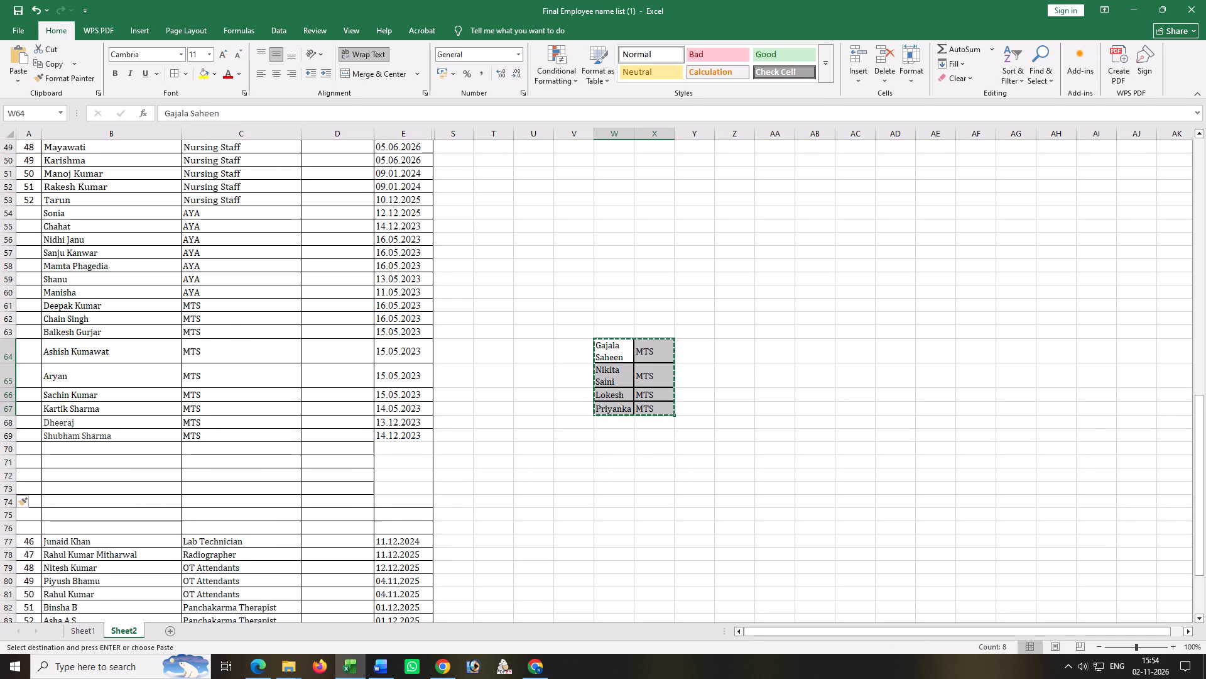
left_click(72, 449)
key("ctrl+v")
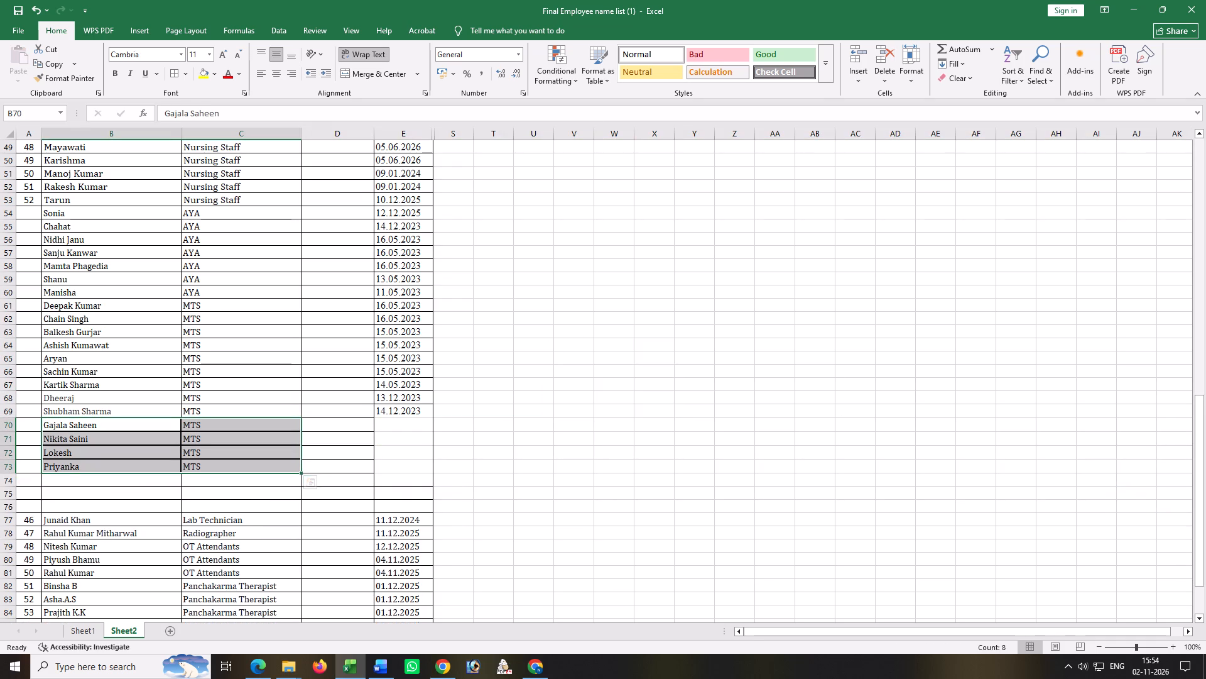
left_click(173, 75)
Copy the appointment dates of MTS entries 37 to 40 from the ancilliary staff - Copy document into Sheet2 at E70.
left_click(415, 448)
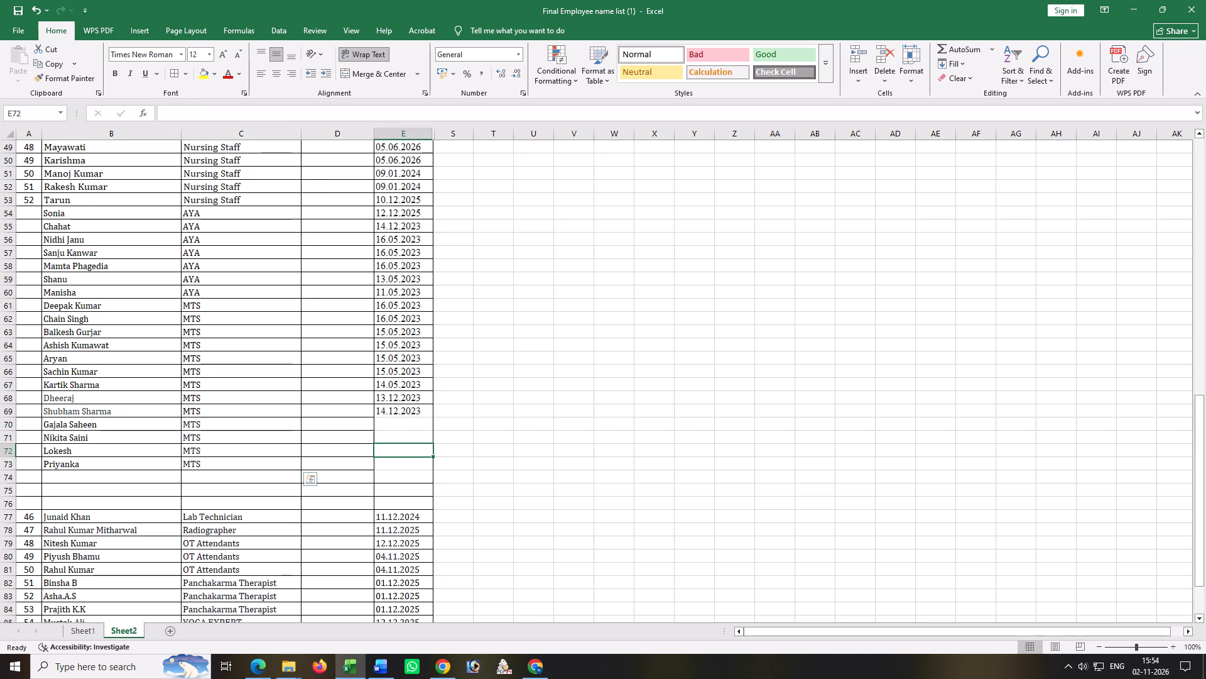
left_click(381, 667)
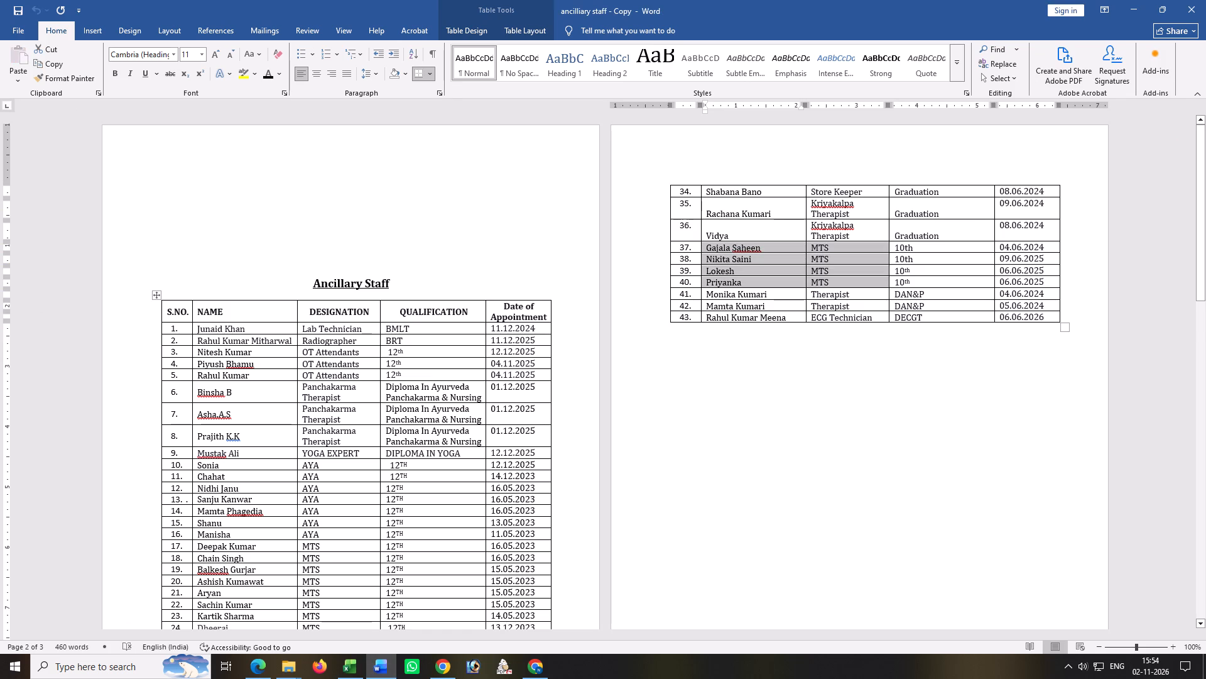
left_click_drag(1001, 247, 1022, 277)
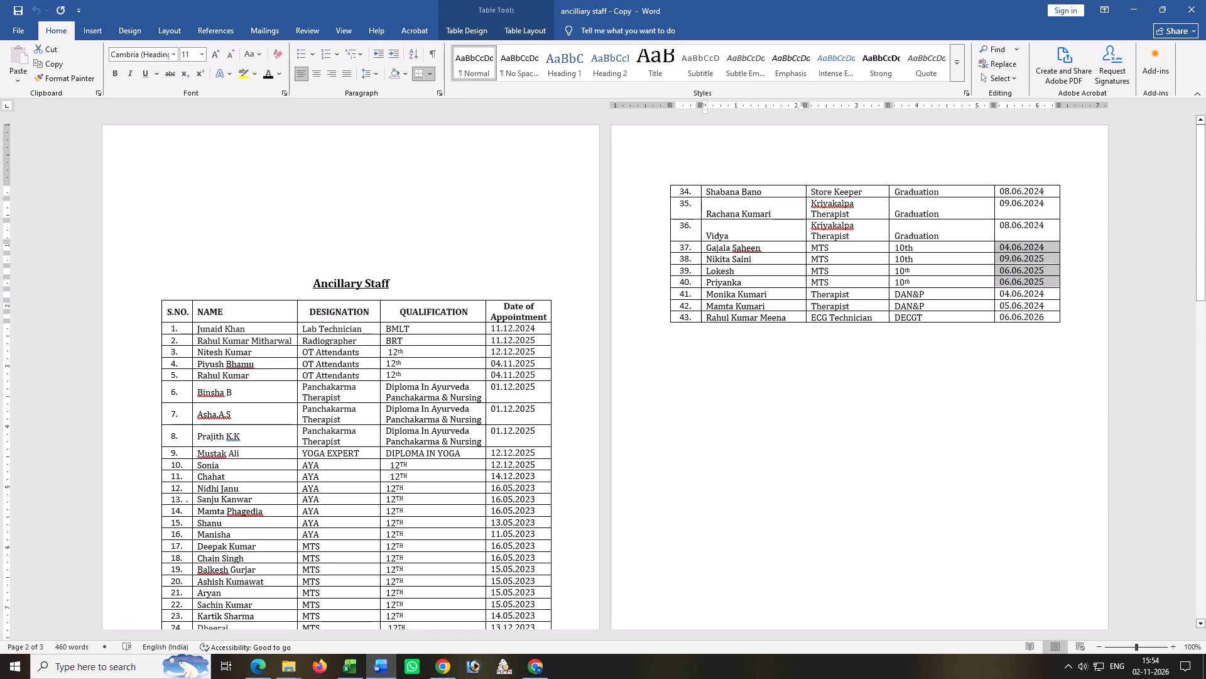
left_click_drag(1022, 277, 1021, 277)
key("ctrl+c")
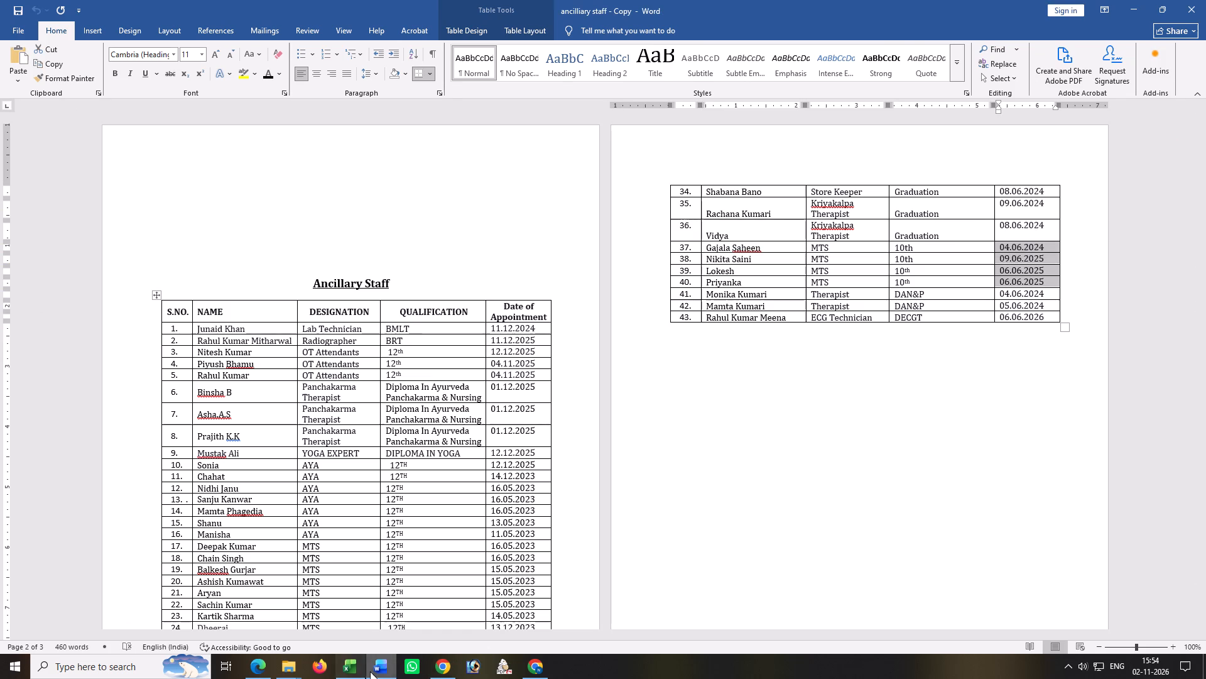
left_click(372, 671)
left_click(387, 421)
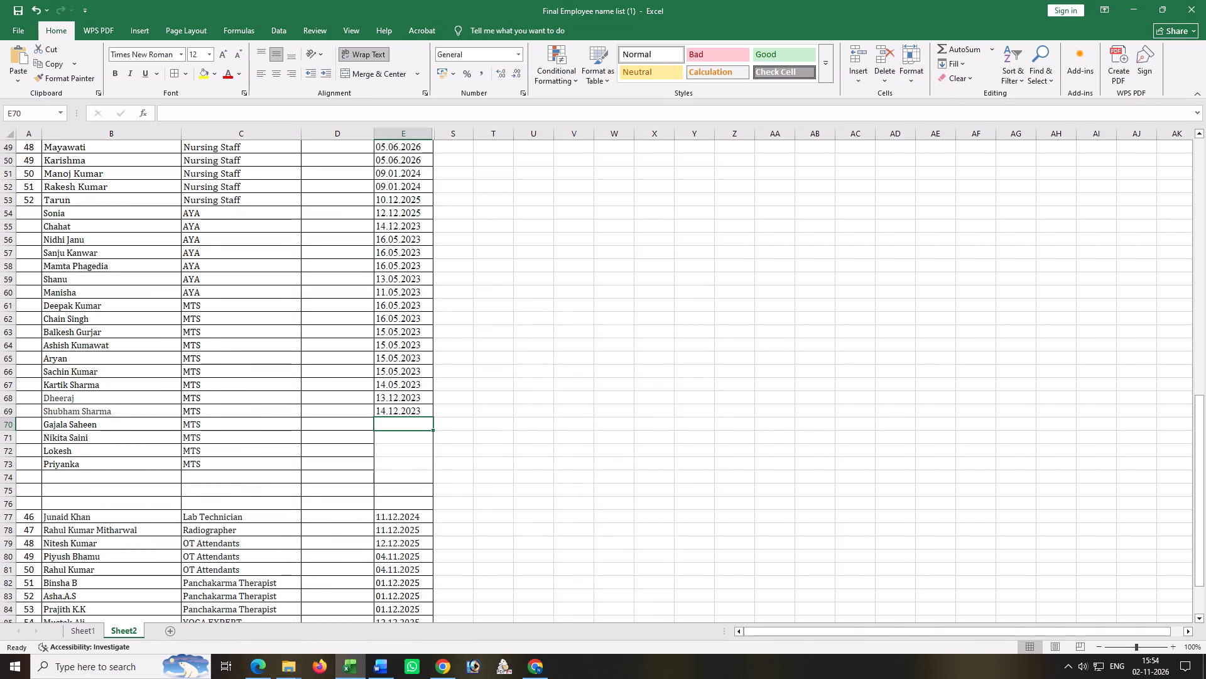
key("ctrl+v")
Insert seven blank rows in Sheet2 above row 85, between the last Panchakarma Therapist and the YOGA EXPERT.
scroll(182, 592, "down", 3)
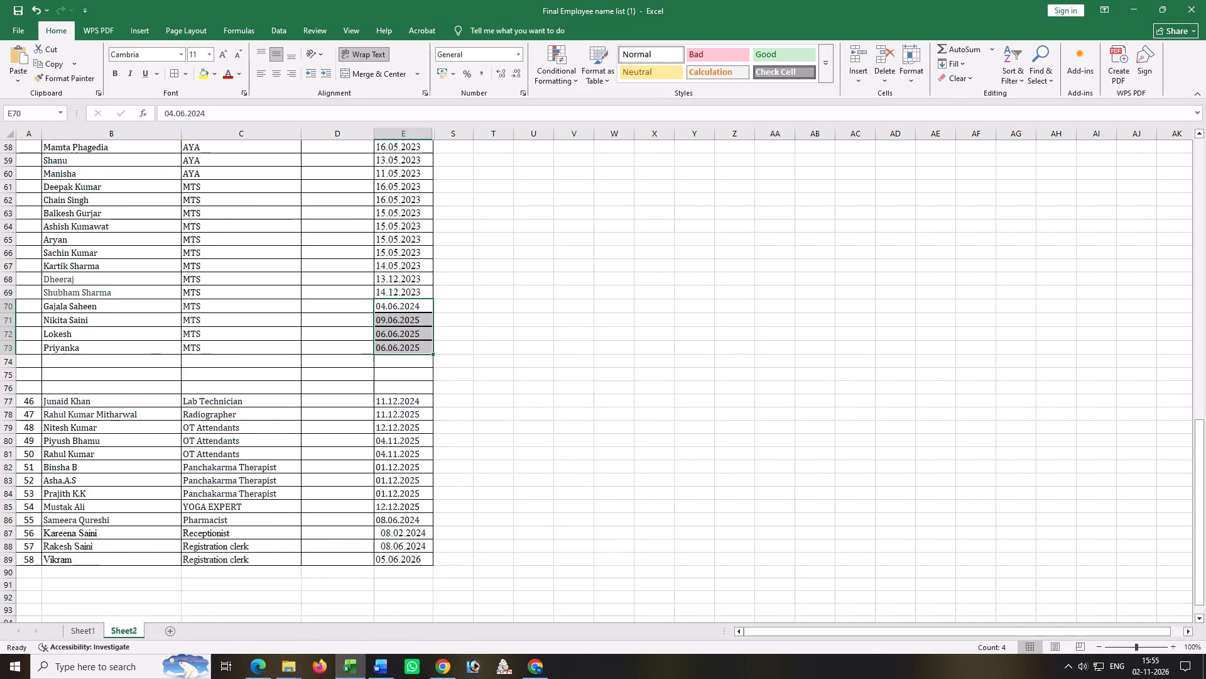
left_click_drag(1, 507, 0, 576)
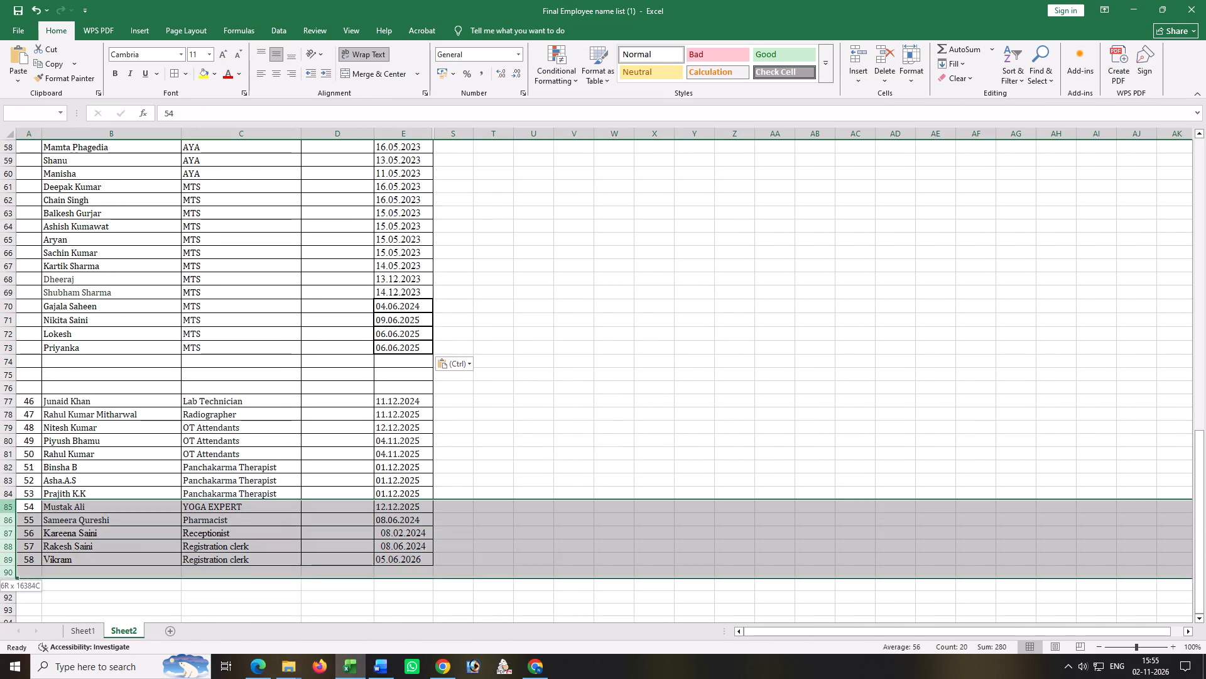
left_click_drag(0, 576, 0, 583)
right_click(0, 583)
left_click(36, 482)
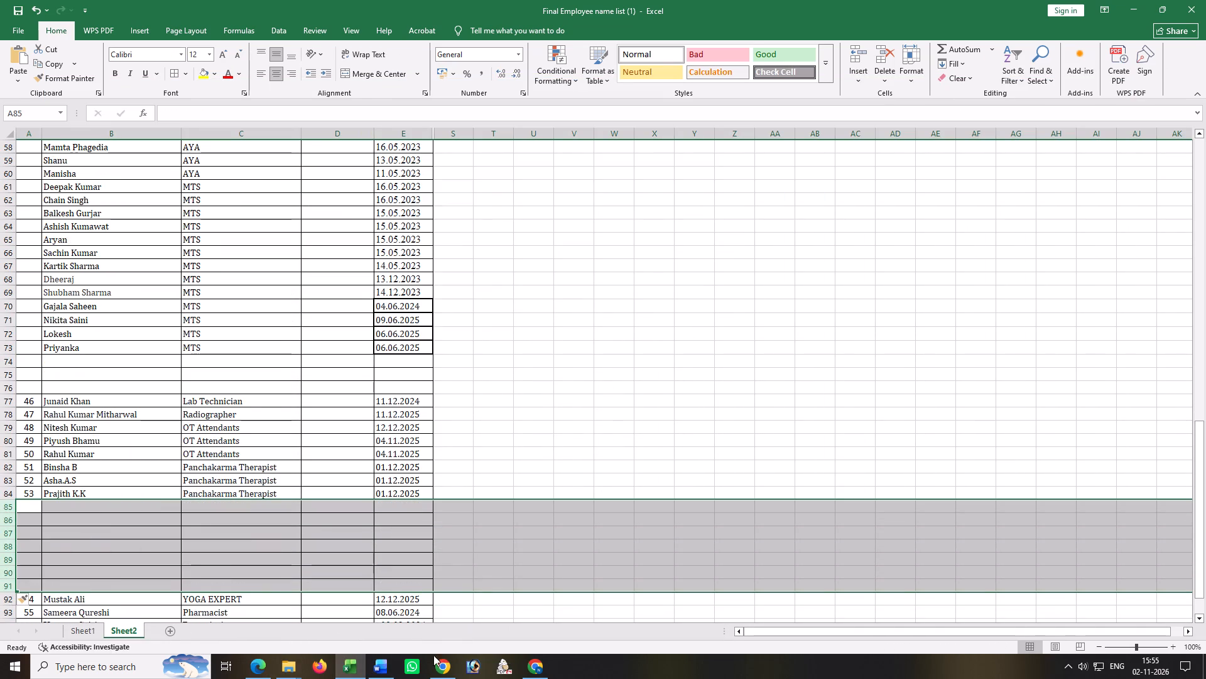
Copy the names and designations of Therapist entries 41 and 42 from the ancilliary staff document into Sheet2 at B85.
left_click(378, 667)
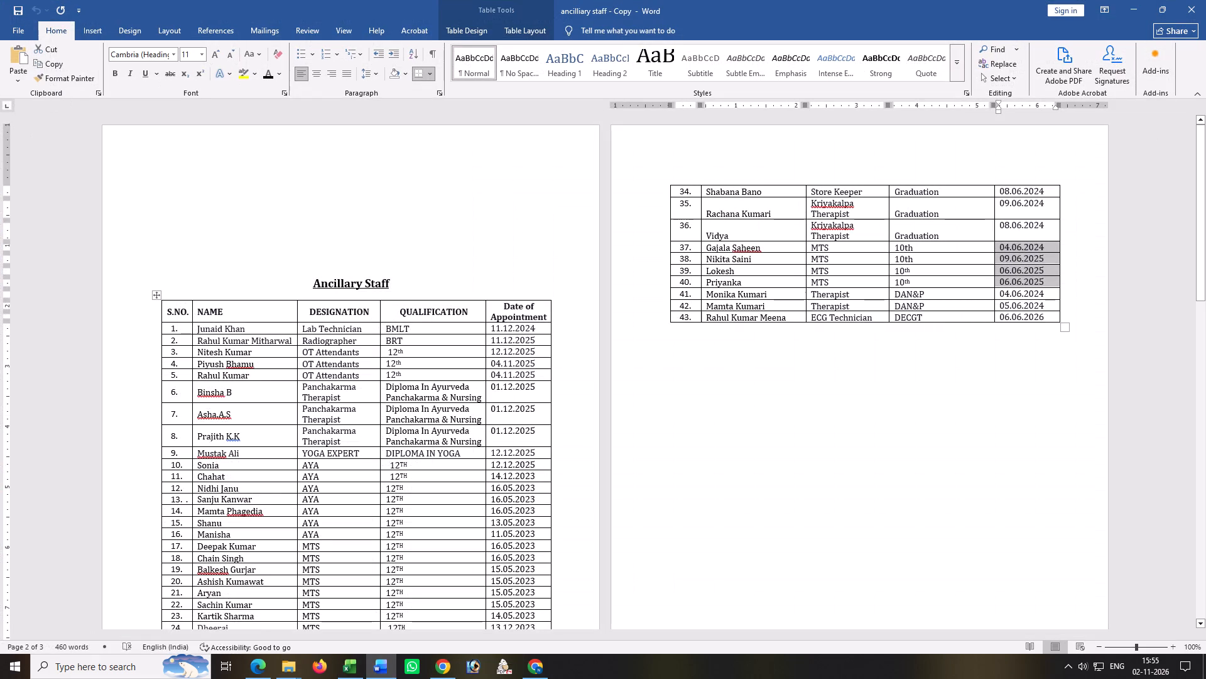
scroll(747, 315, "down", 3)
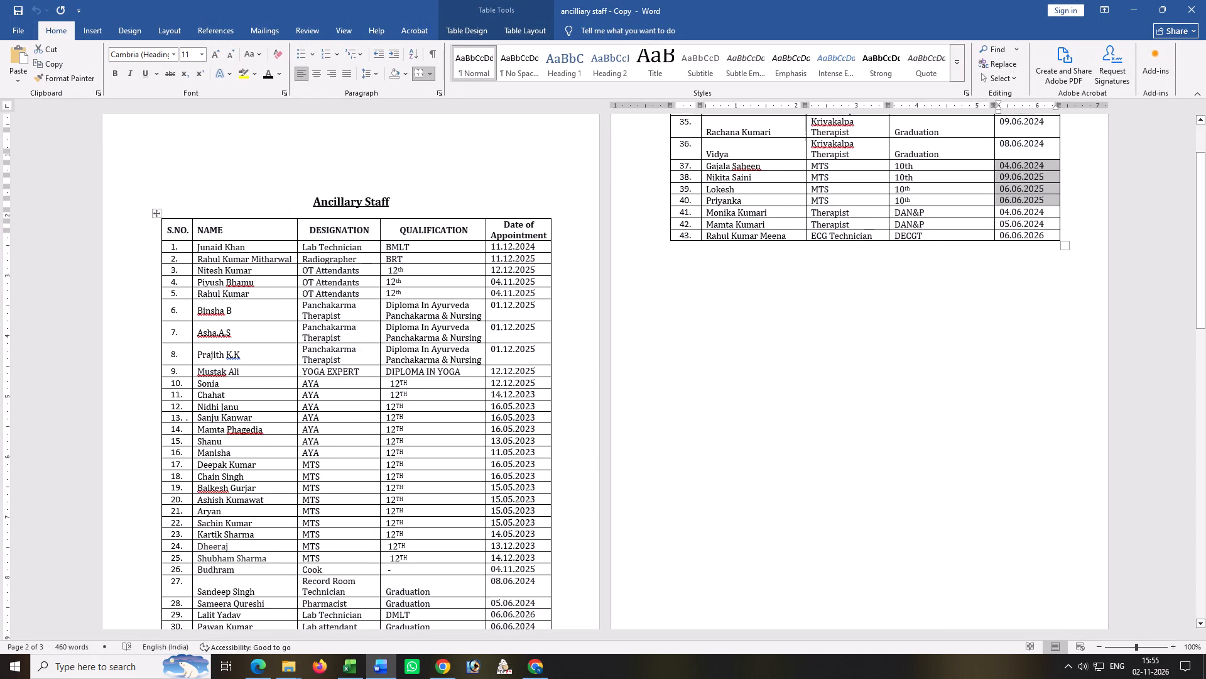
left_click_drag(712, 205, 834, 215)
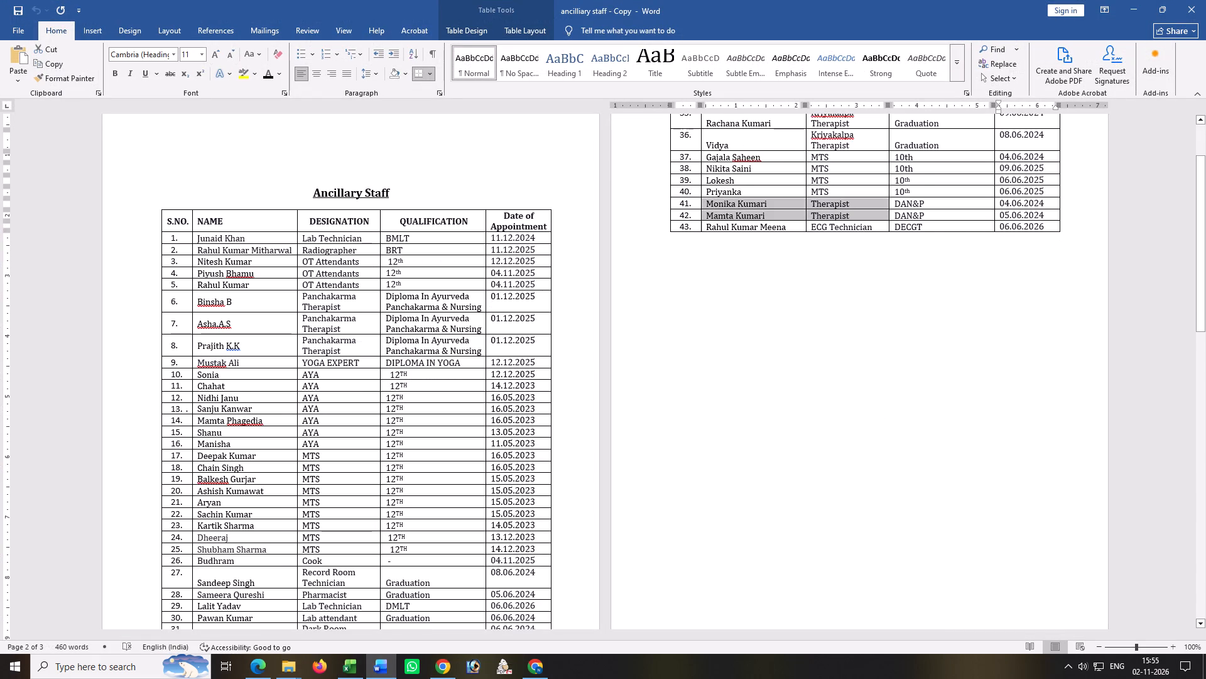
left_click_drag(834, 215, 862, 213)
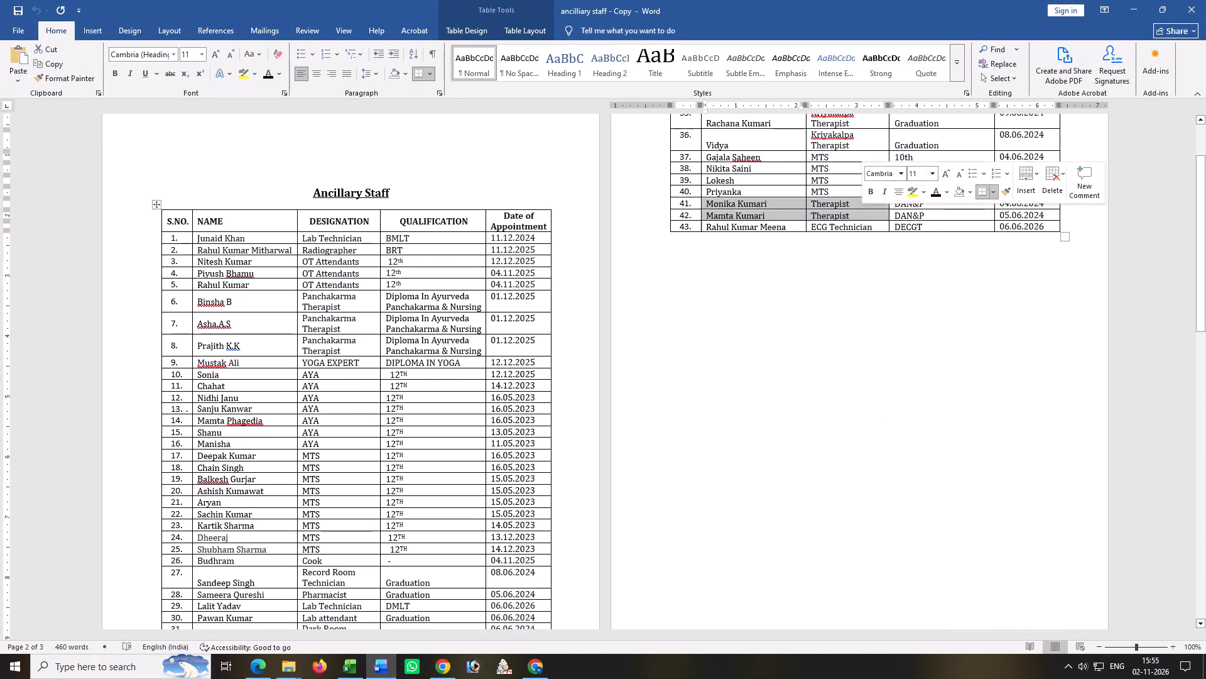
scroll(644, 326, "down", 3)
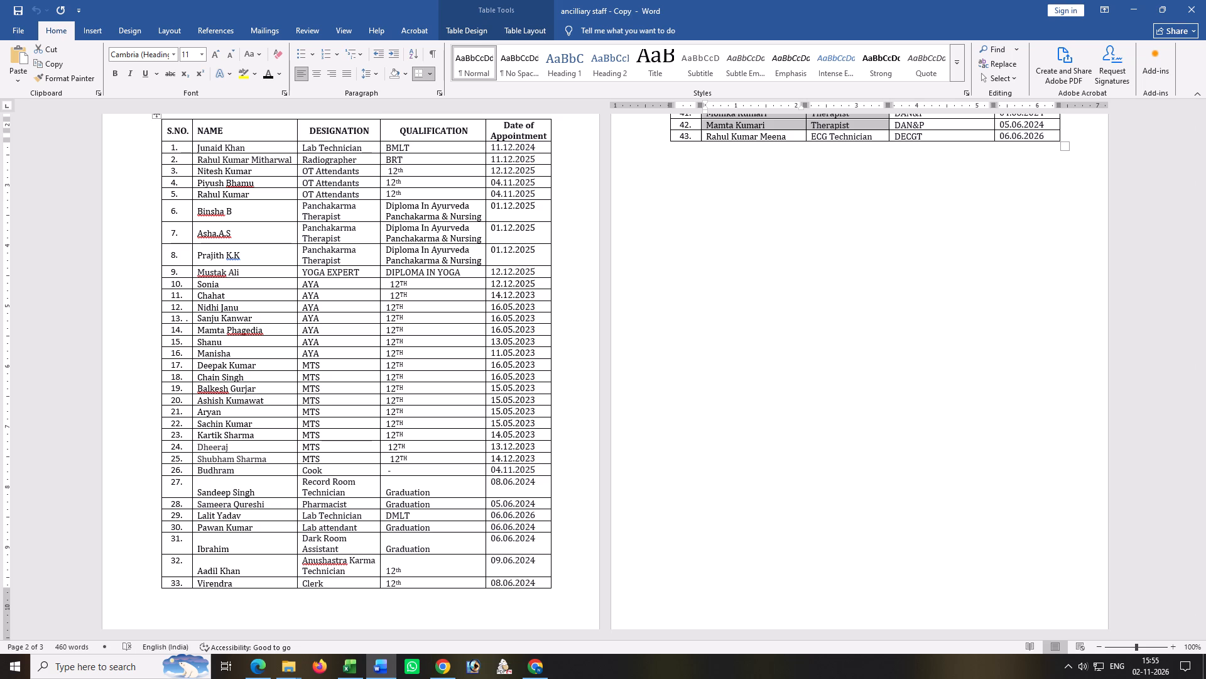
key("ctrl+c")
left_click(349, 671)
left_click(55, 500)
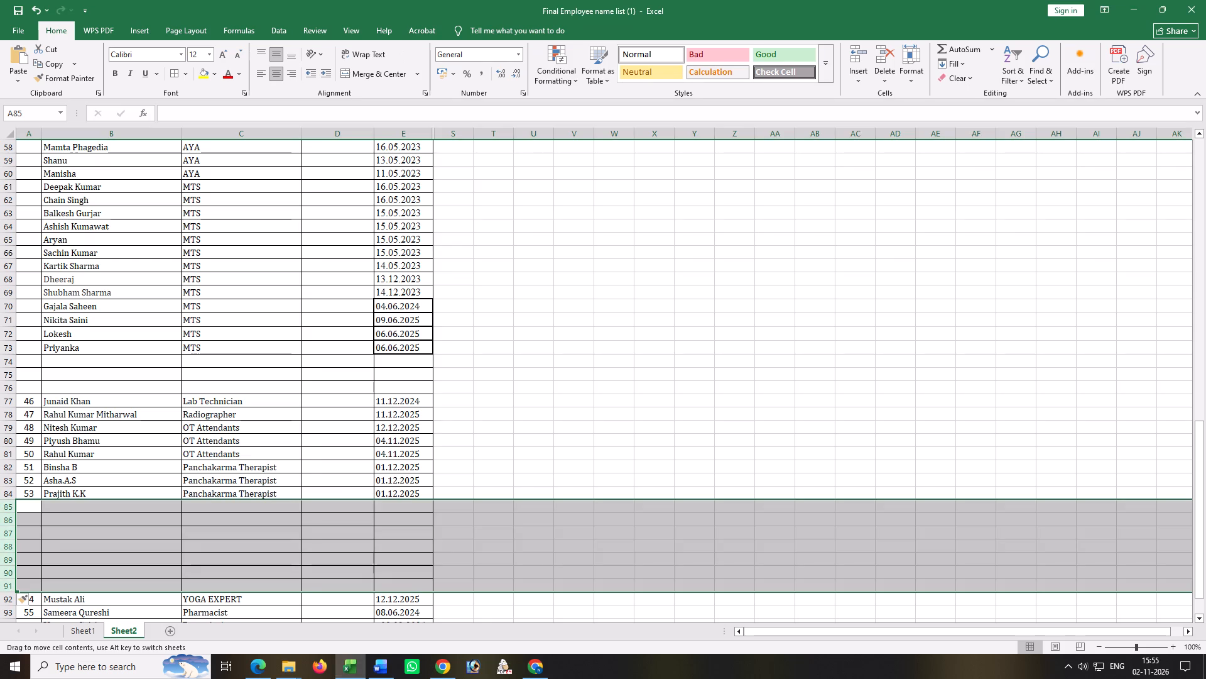
left_click(55, 508)
key("ctrl+v")
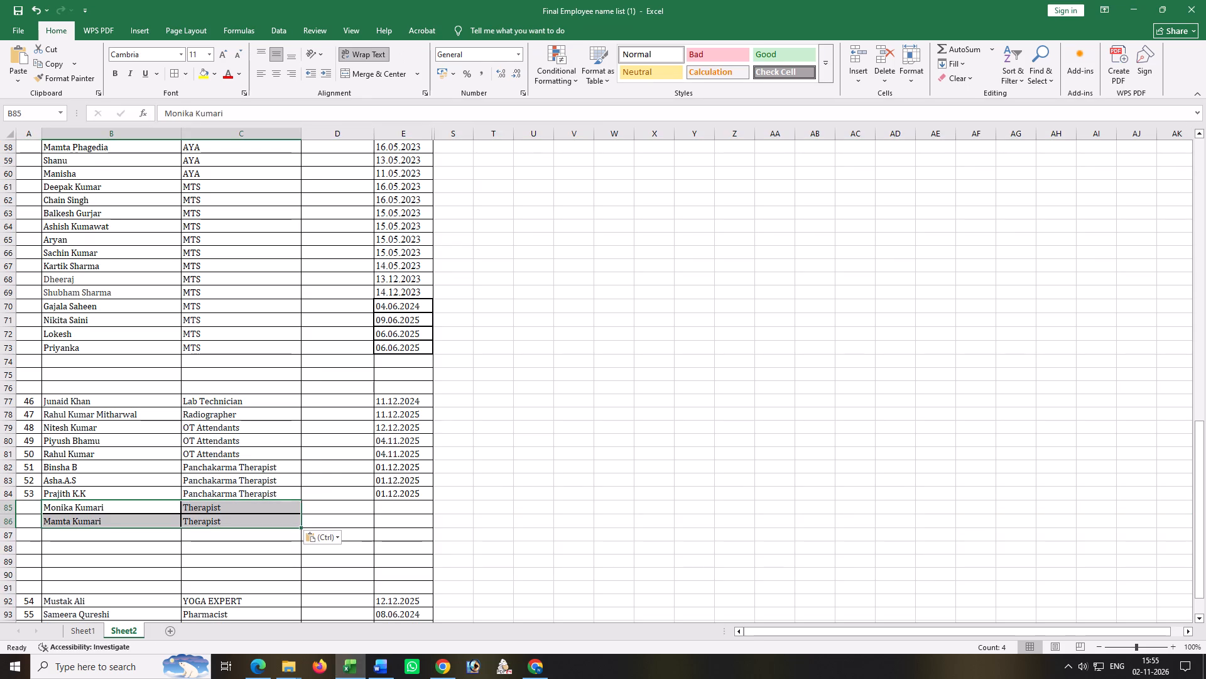
Copy the names and designations of Kriyakalpa Therapist entries 35 and 36 from the ancilliary staff document into Sheet2 at B87.
left_click(382, 668)
scroll(774, 338, "up", 6)
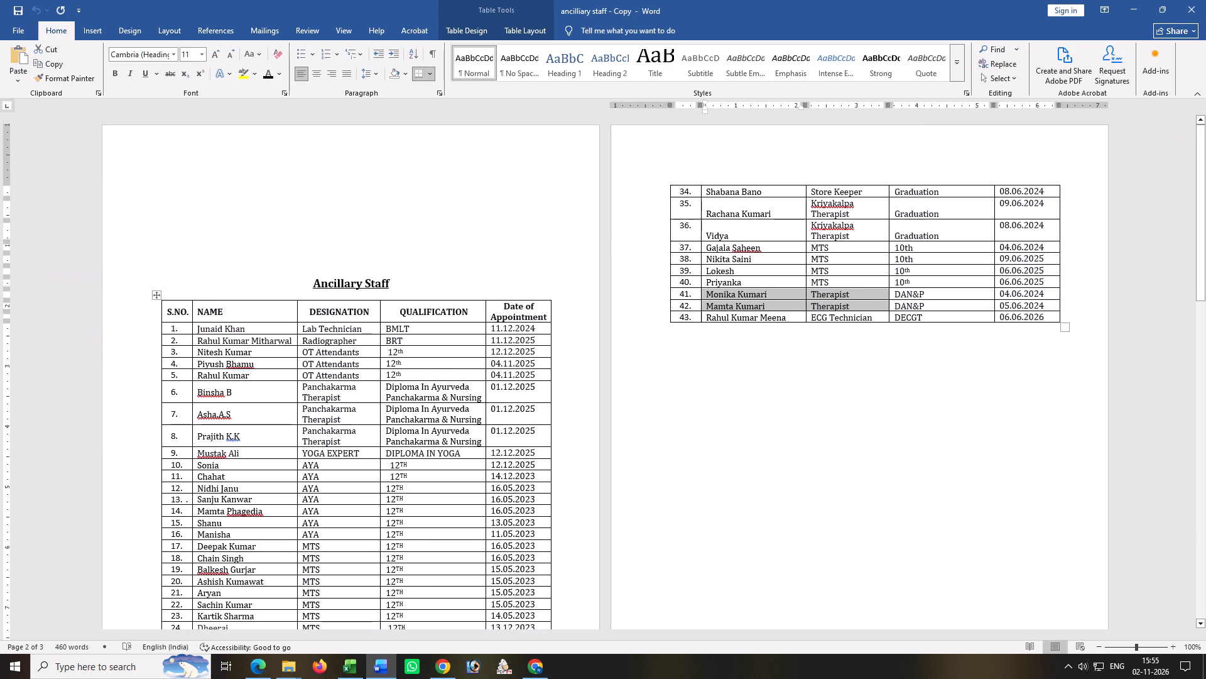
left_click_drag(711, 206, 831, 229)
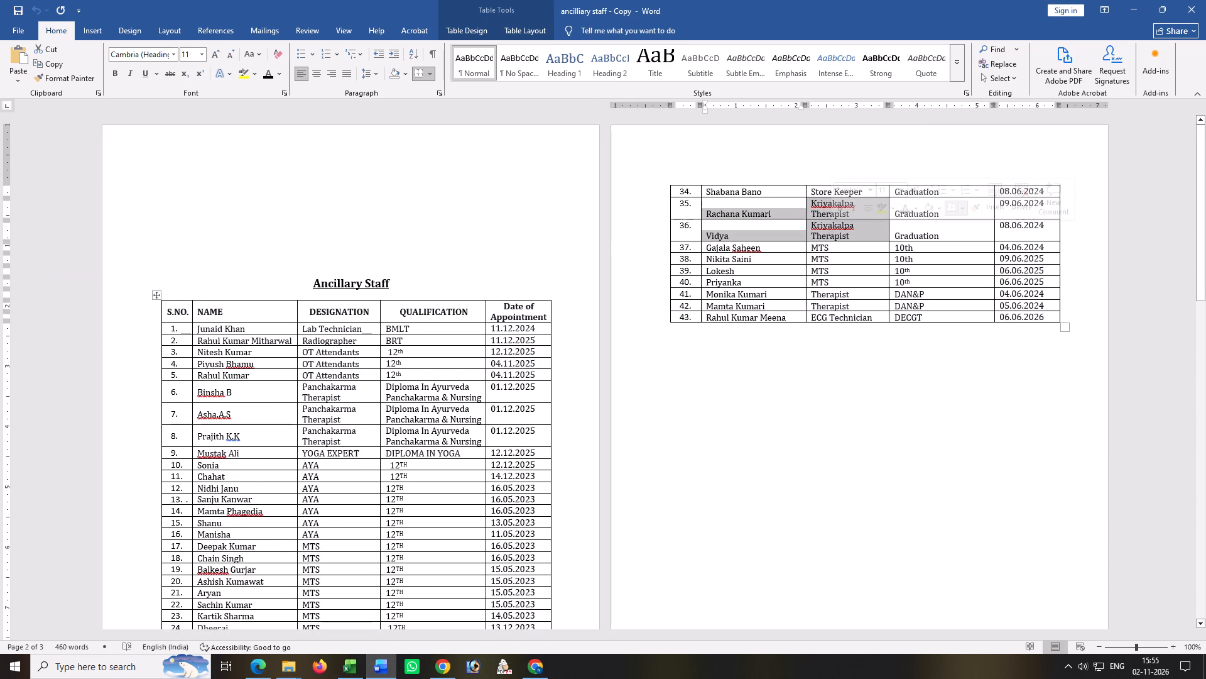
key("ctrl+c")
left_click(345, 672)
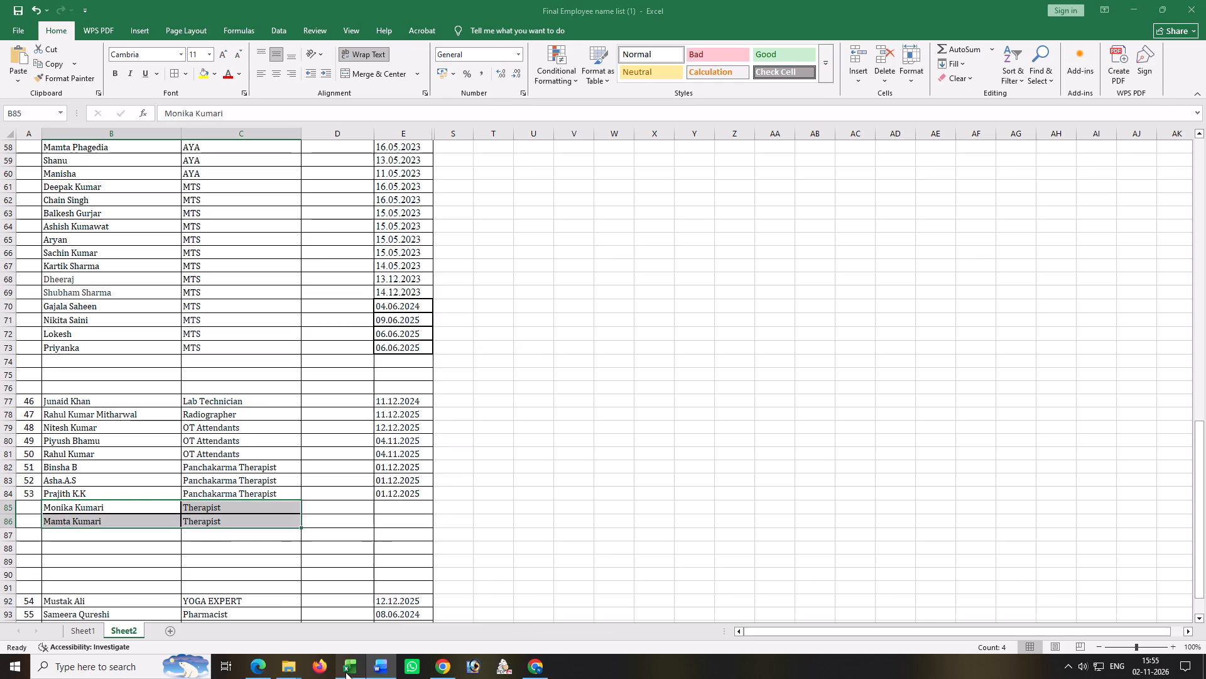
left_click(63, 532)
key("ctrl+v")
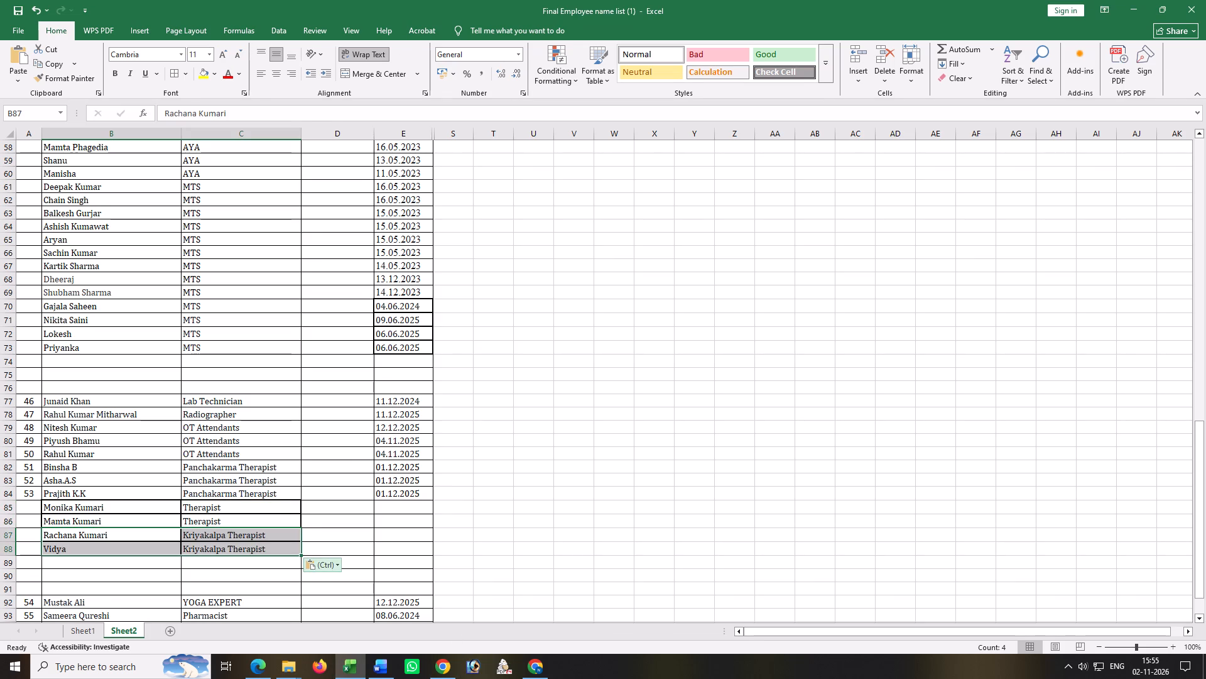
Apply uniform thin borders to the pasted therapist names and designations in B85:C88.
left_click_drag(68, 510, 239, 553)
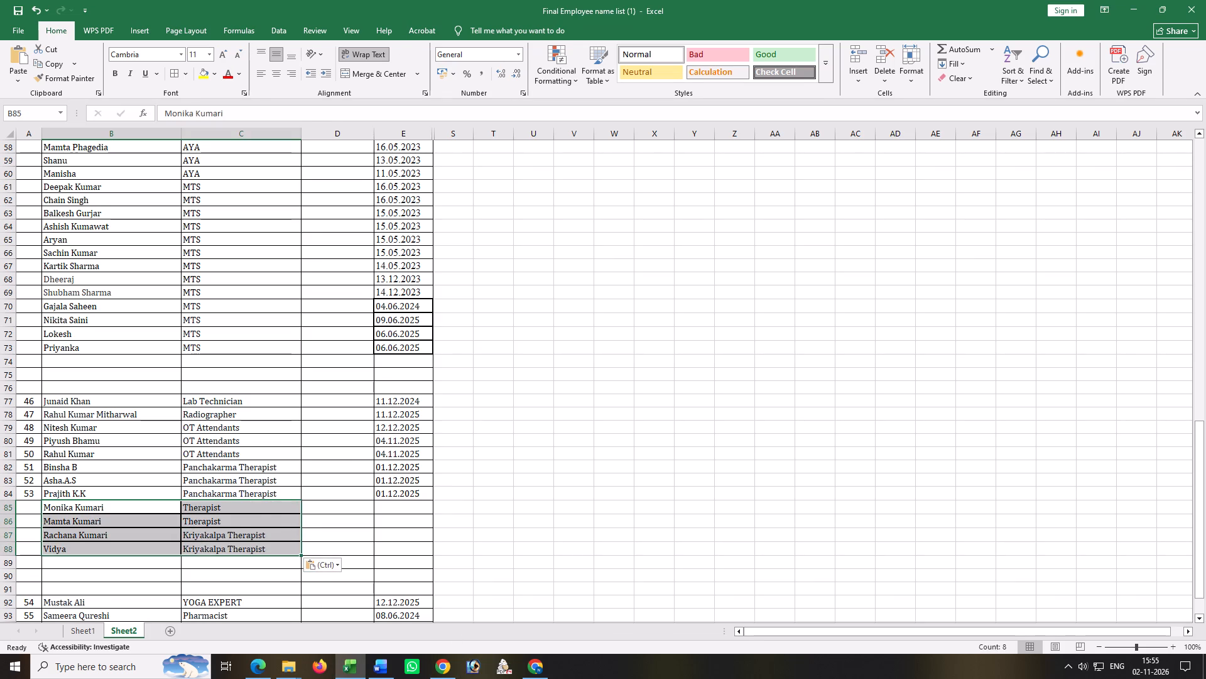
left_click(176, 74)
left_click(403, 537)
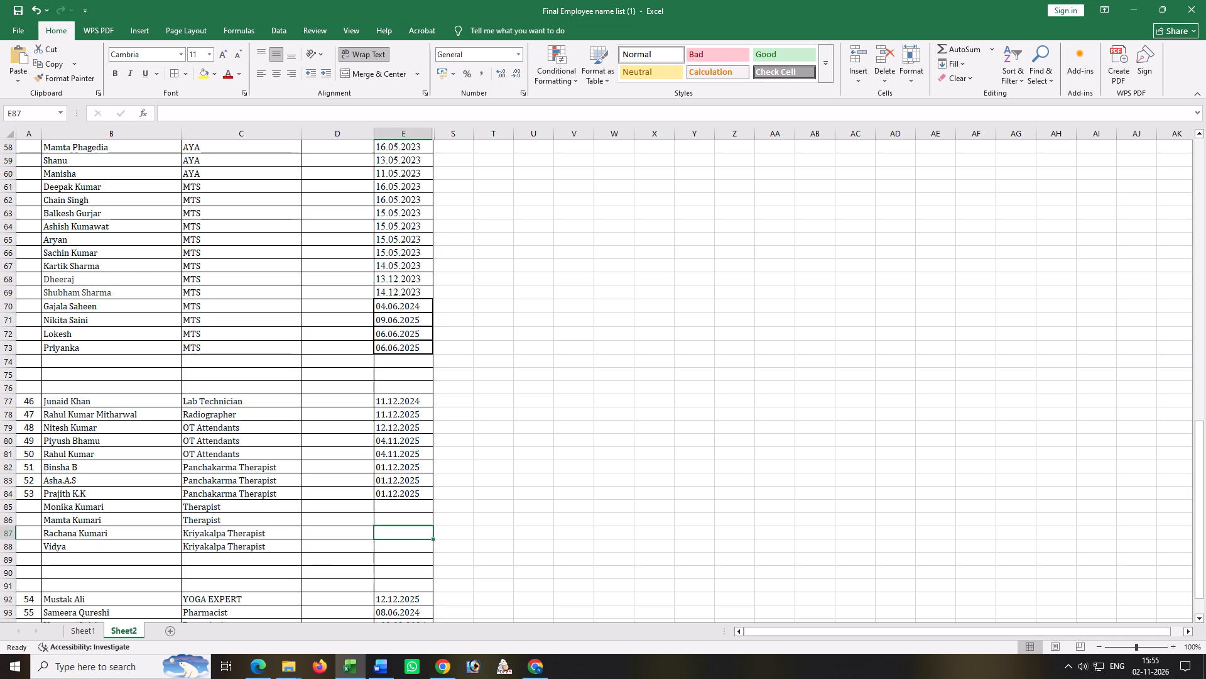
Colour the text of the four added therapist entries in B85:C88 red.
left_click_drag(48, 511, 89, 515)
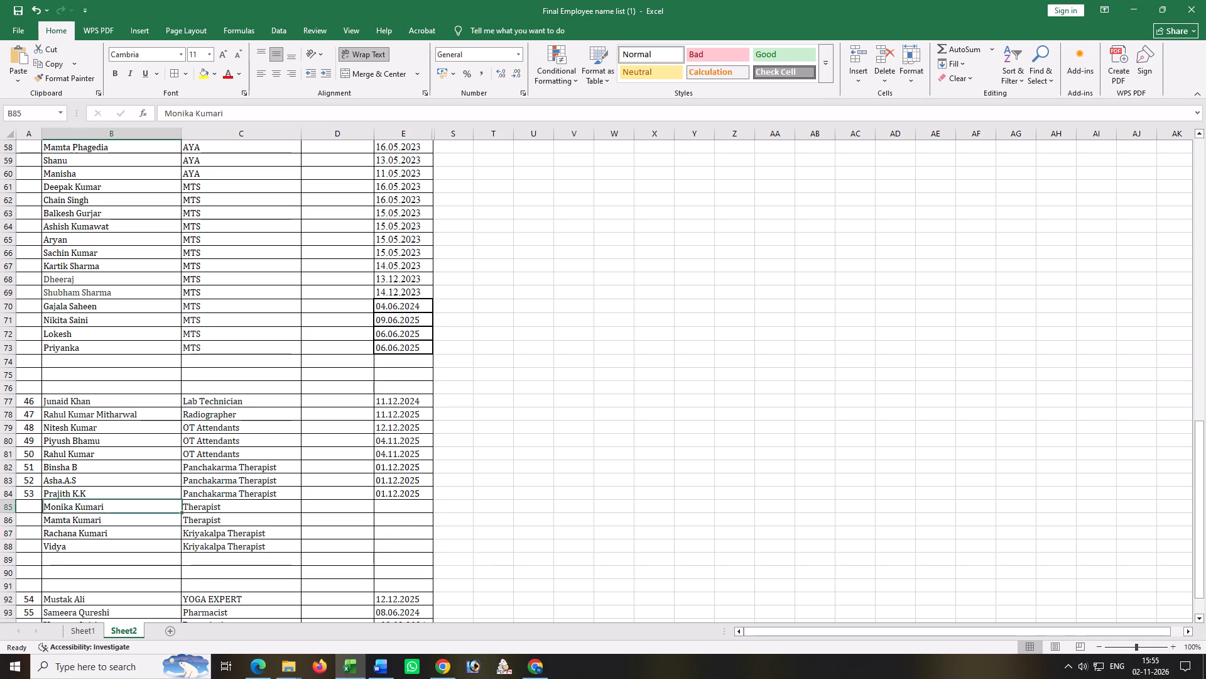
left_click_drag(89, 515, 202, 548)
left_click(226, 72)
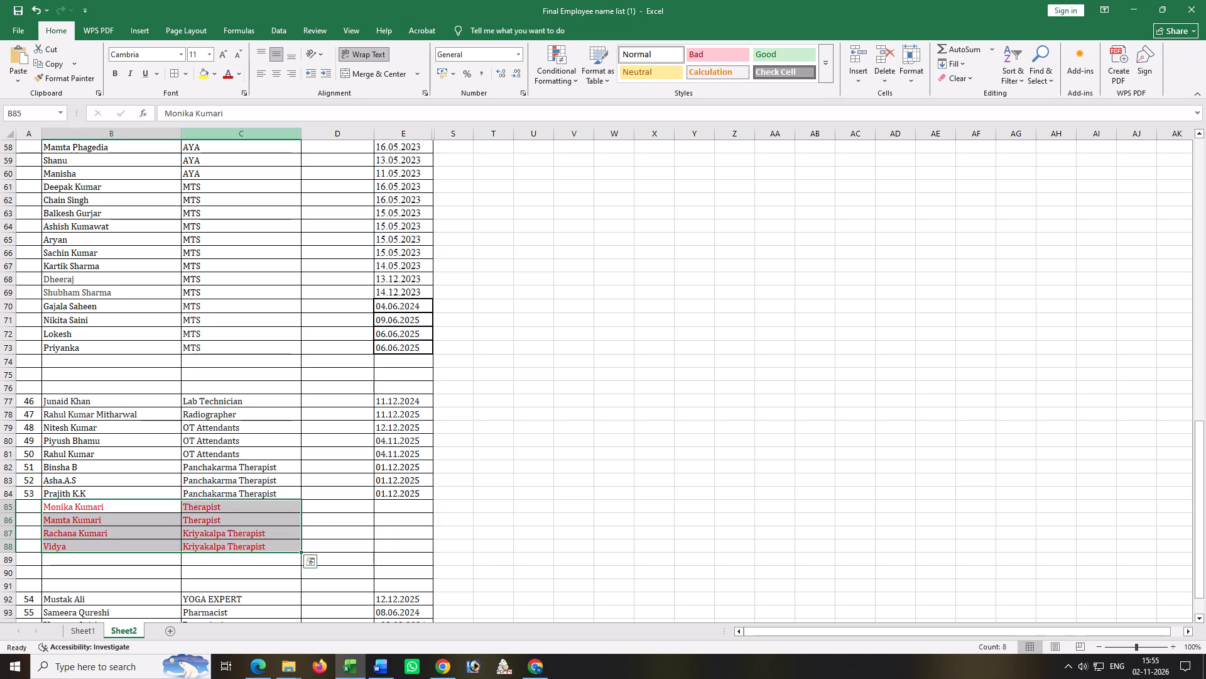
left_click(401, 506)
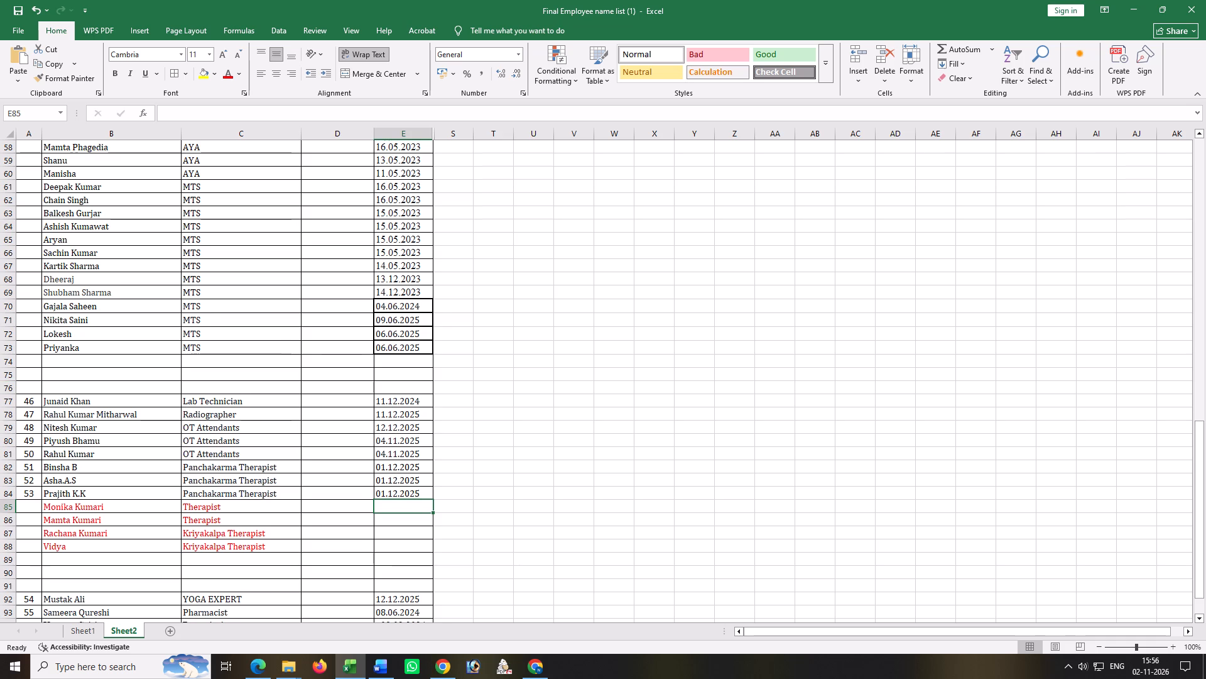
Save the employee name list workbook.
scroll(84, 363, "up", 2)
scroll(84, 363, "down", 3)
key("ctrl+s")
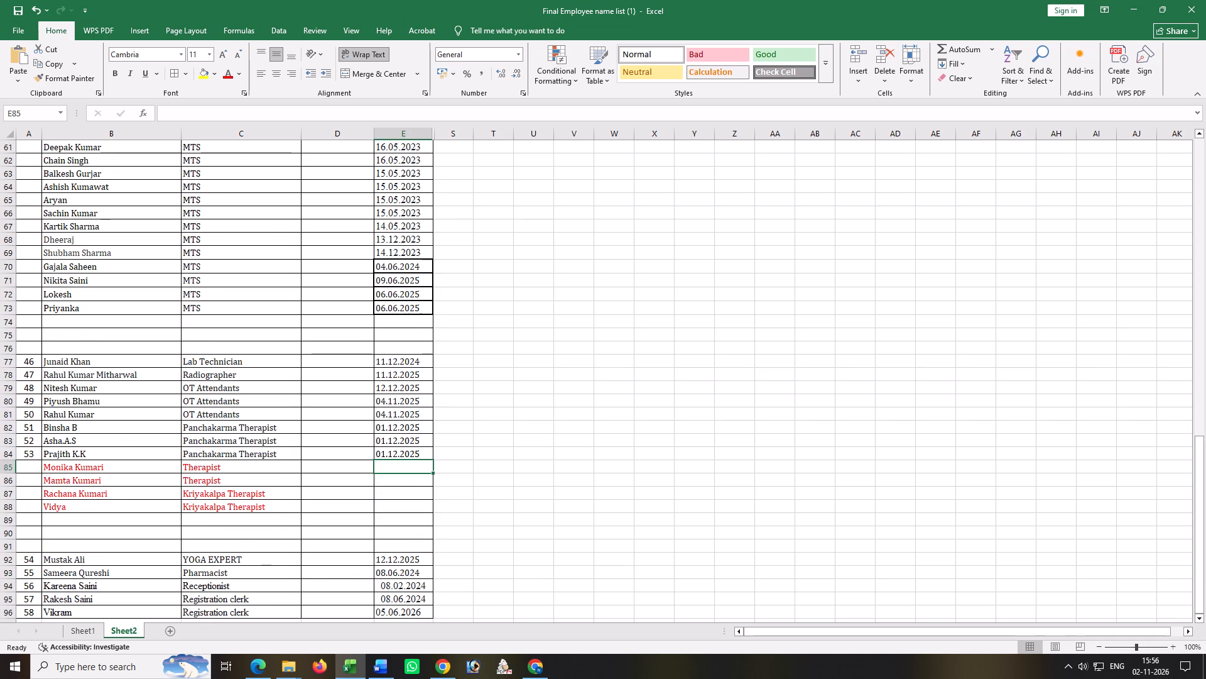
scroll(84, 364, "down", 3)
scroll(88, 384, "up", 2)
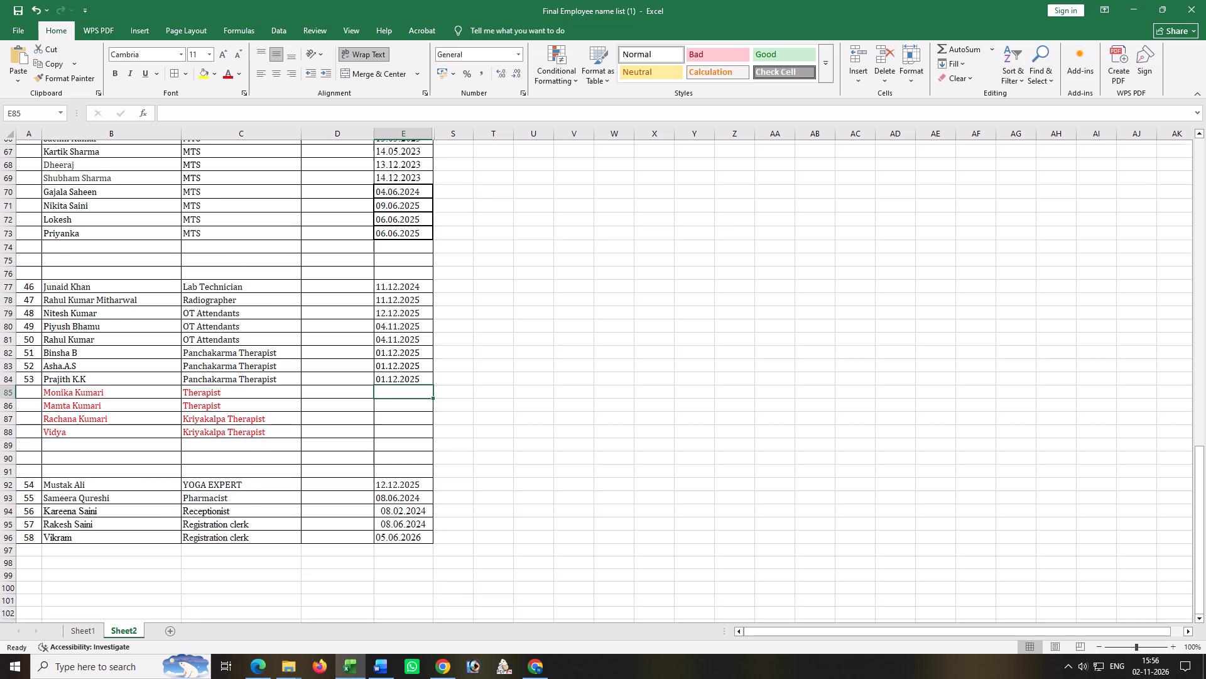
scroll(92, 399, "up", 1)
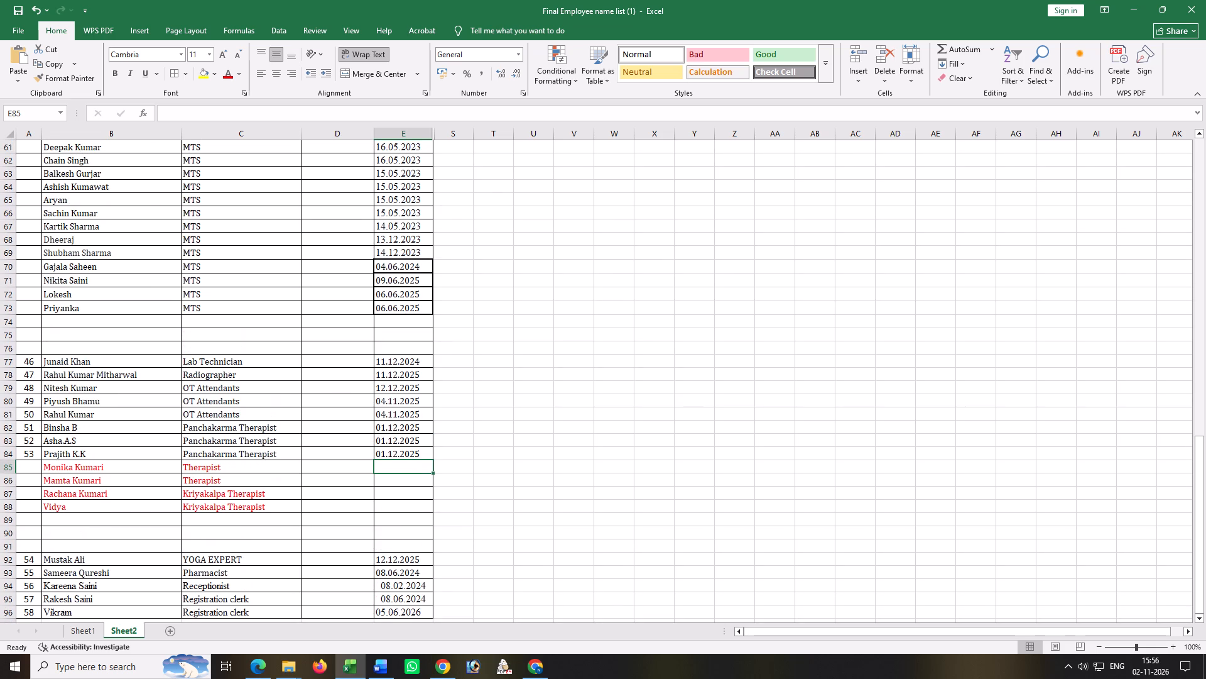
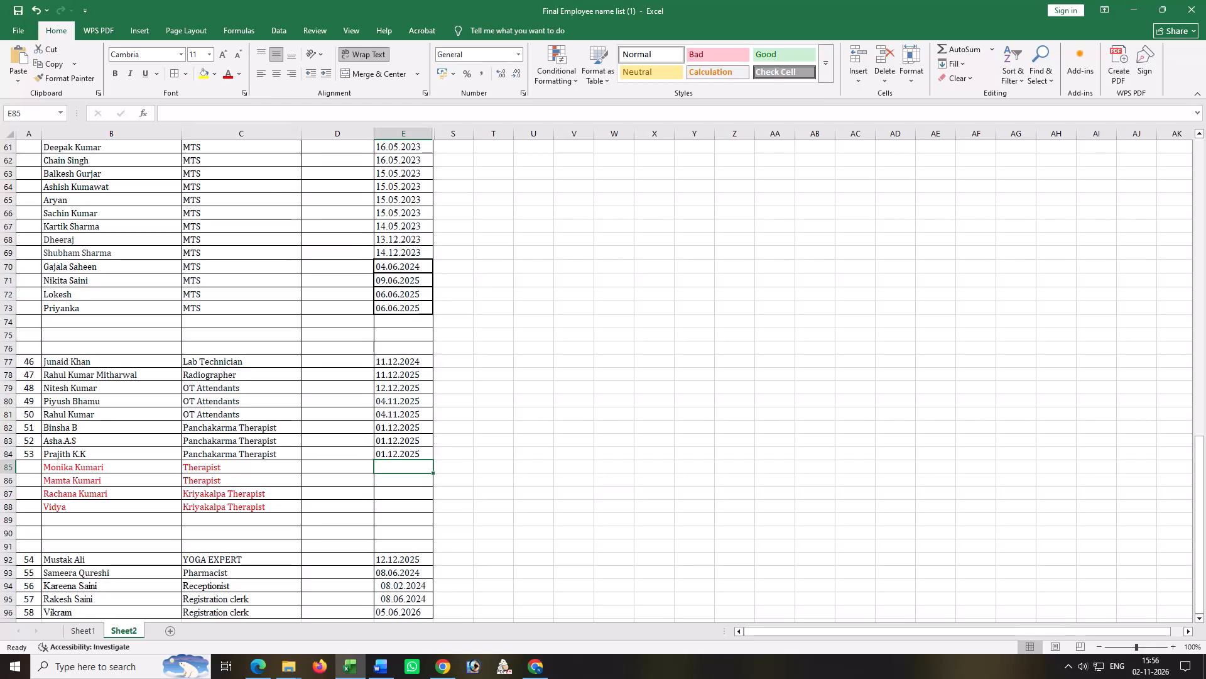
Examine the Ancillary Staff table in the Word document for staff and designations still missing from Sheet2.
scroll(444, 509, "down", 1)
left_click(375, 668)
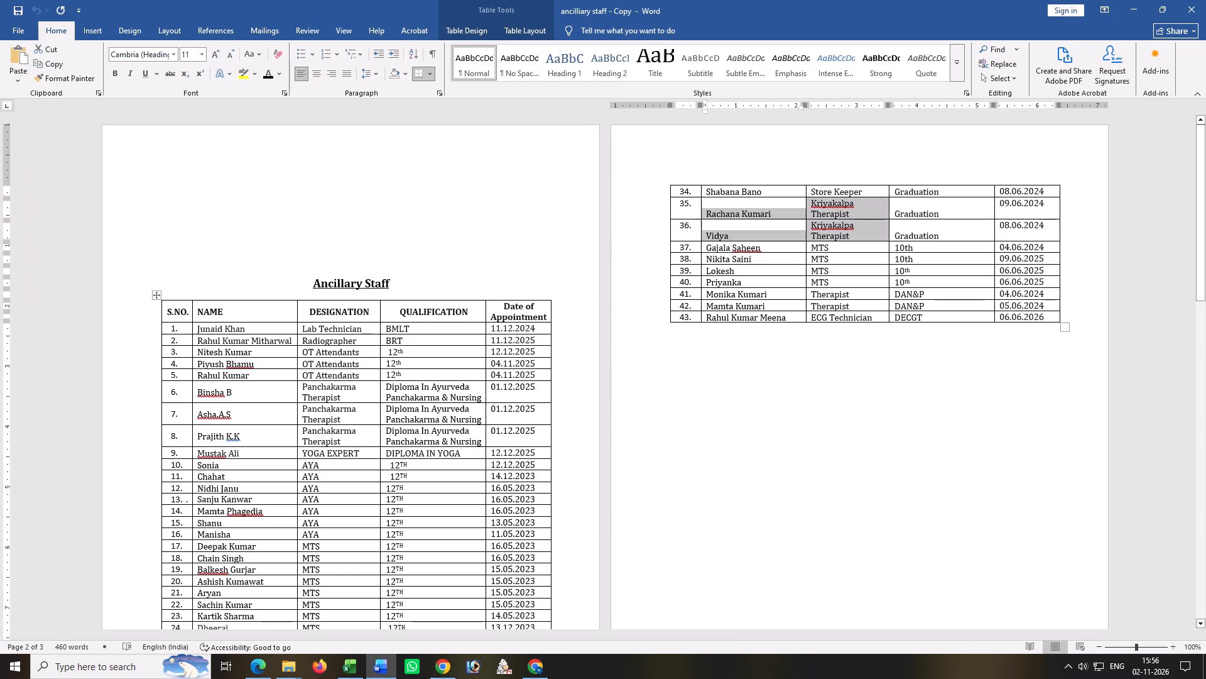
left_click(774, 436)
scroll(591, 492, "down", 4)
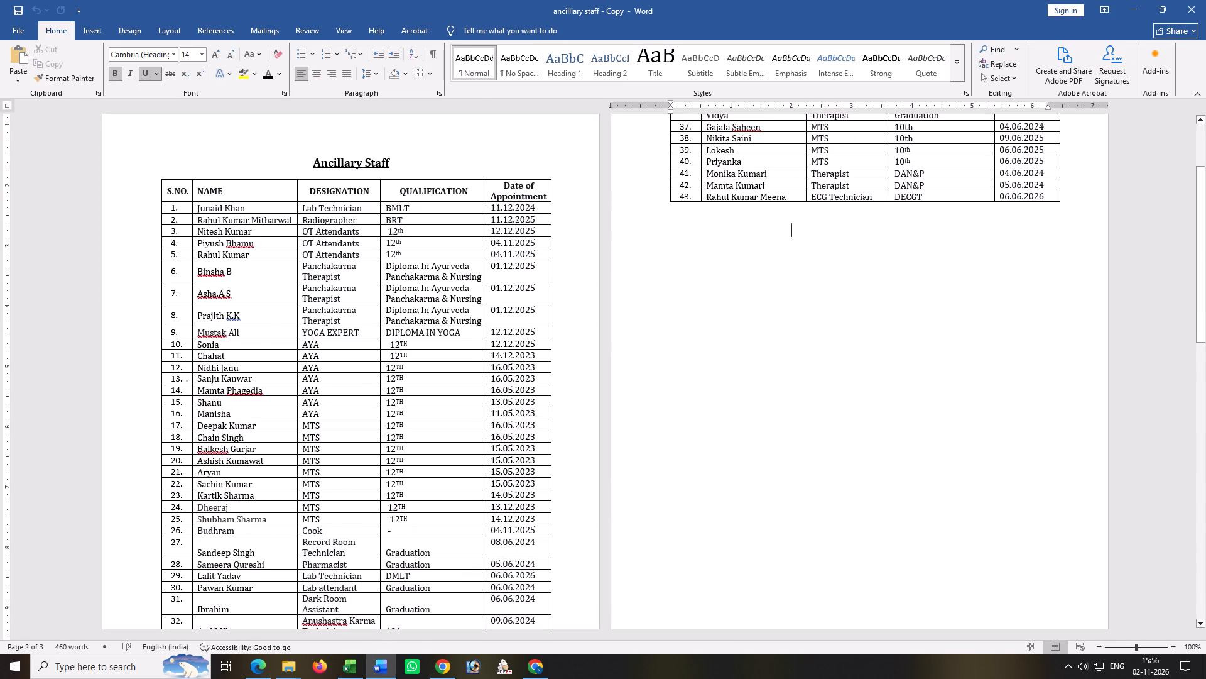
scroll(567, 500, "down", 3)
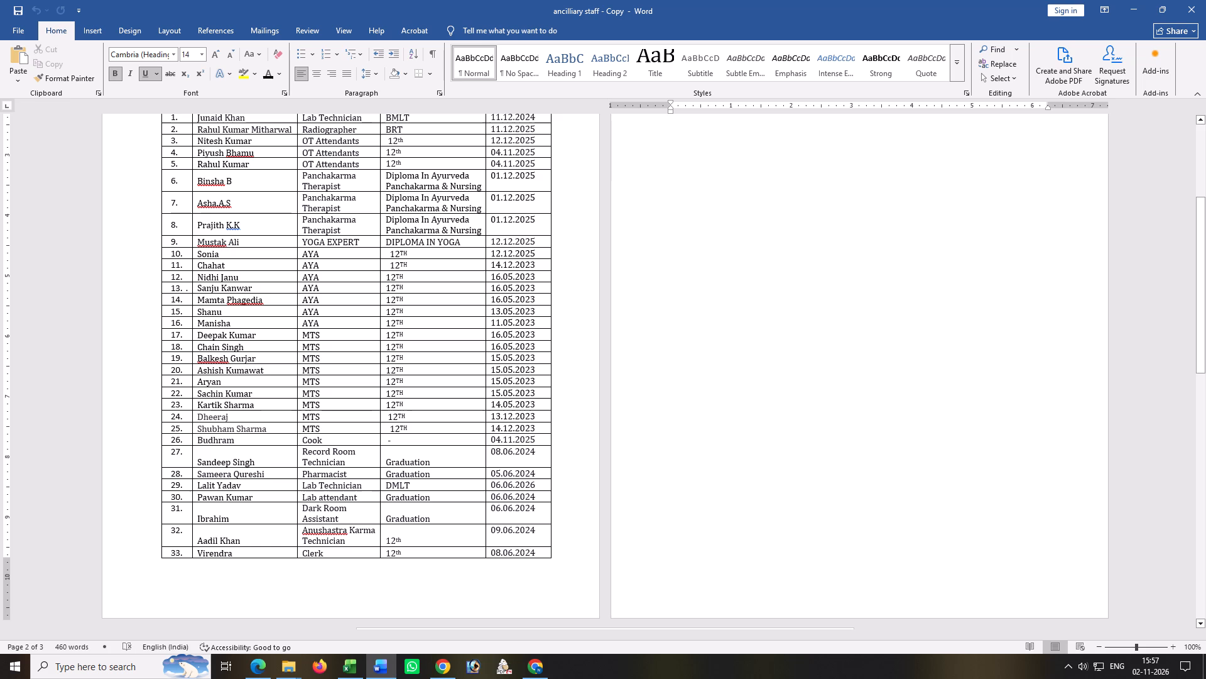
scroll(886, 477, "up", 2)
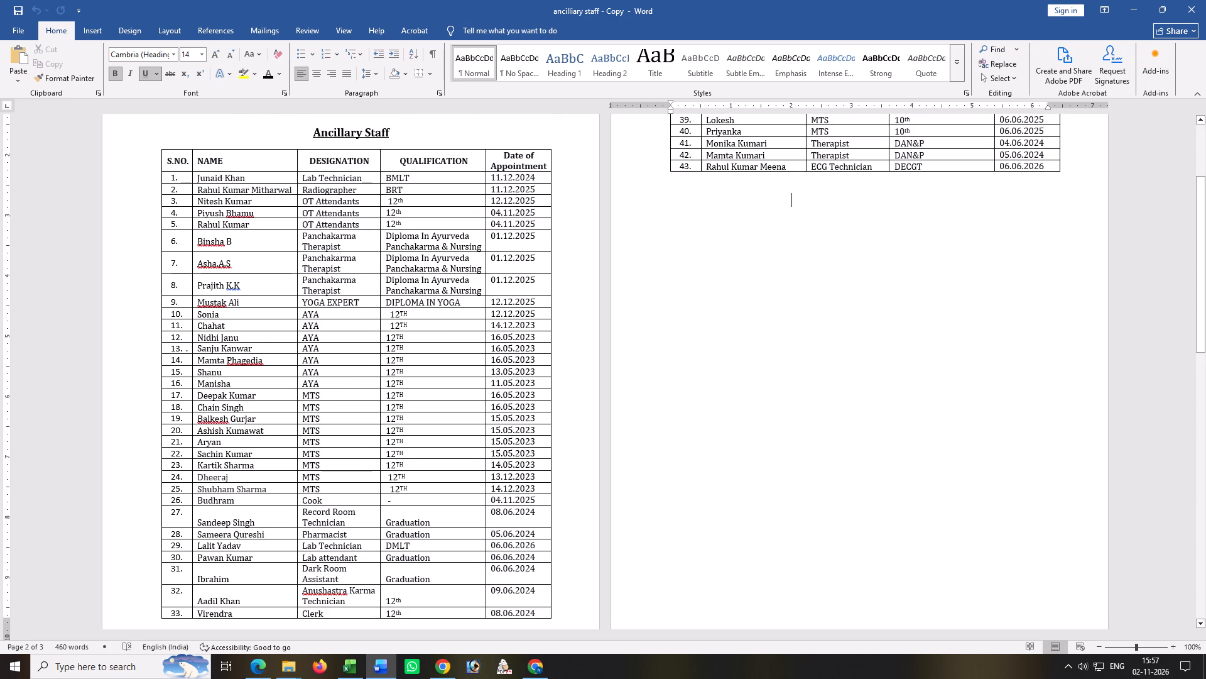
scroll(882, 482, "up", 3)
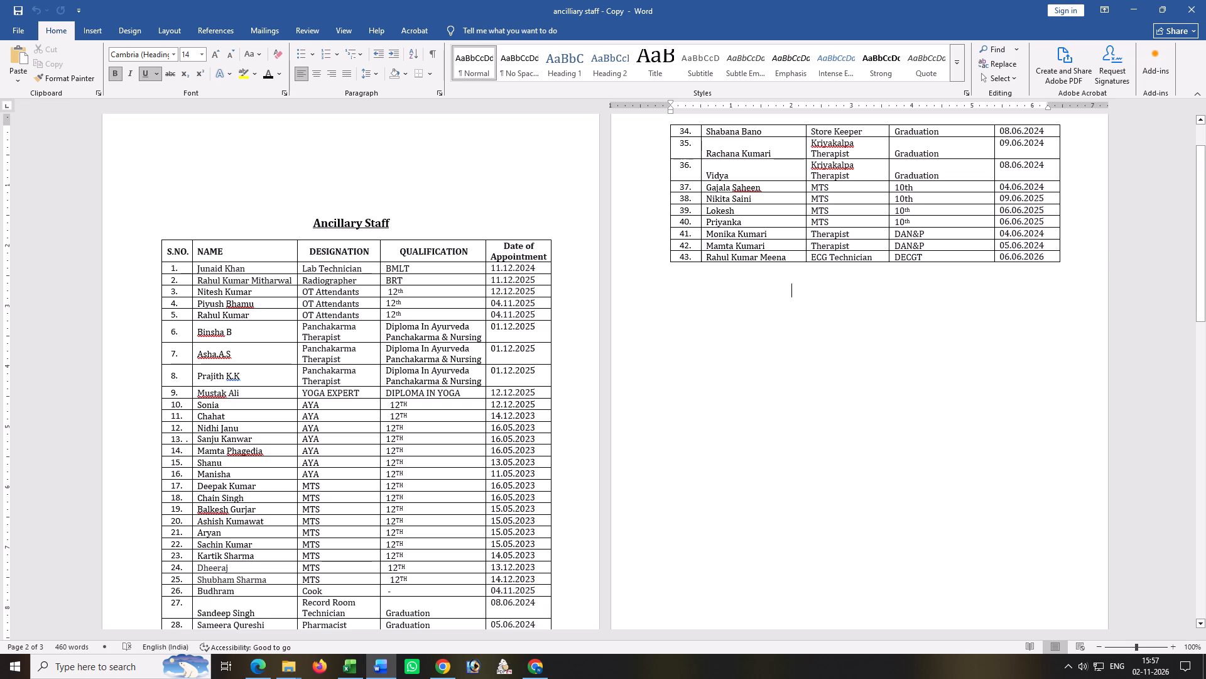
scroll(530, 470, "down", 2)
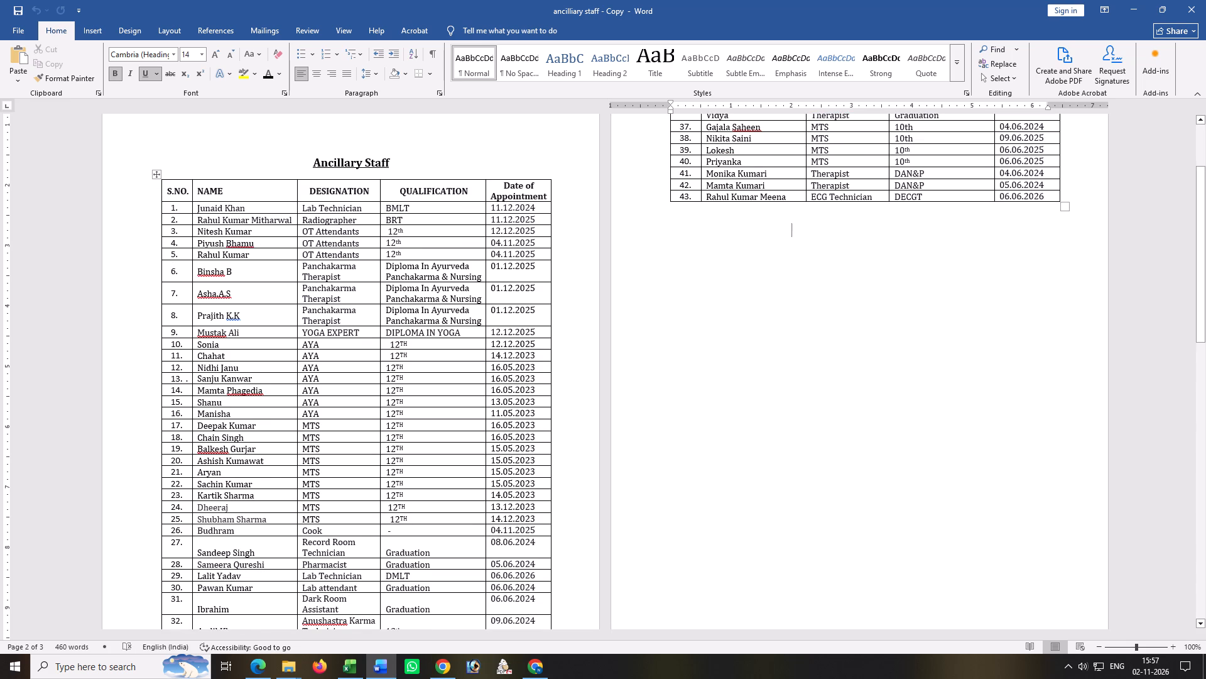
scroll(785, 516, "down", 1)
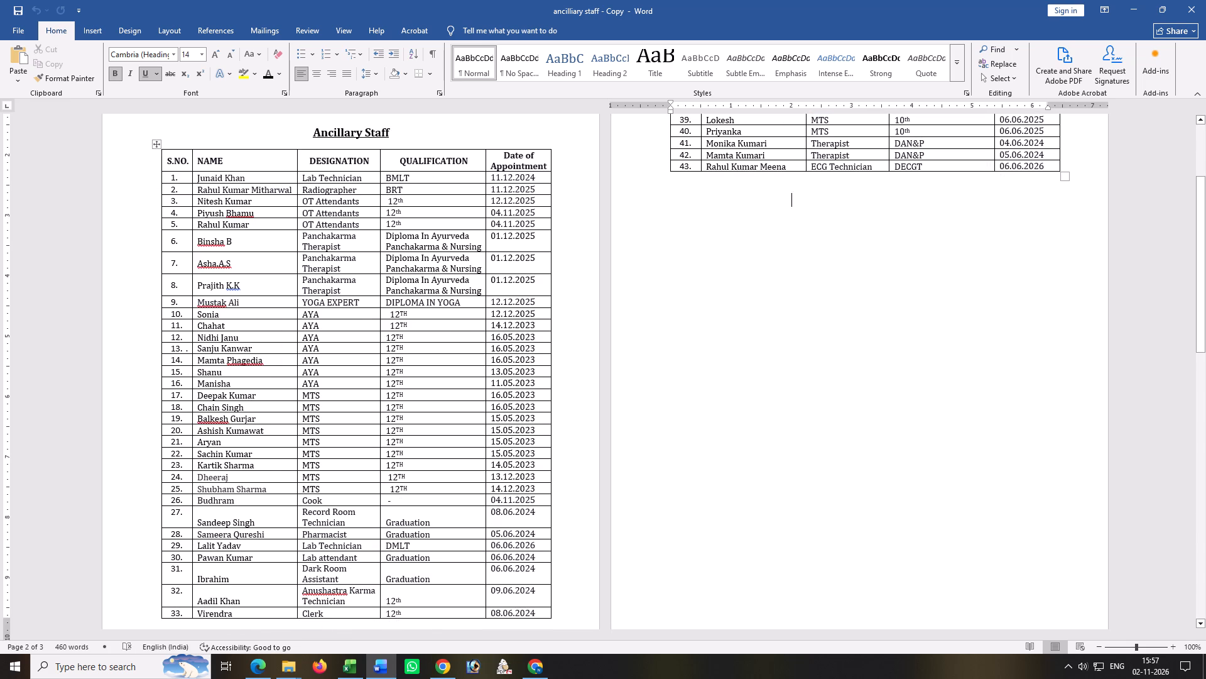
Copy the names and designations of MTS entries 19 to 21 from the Hospital Administrative Staff table into Sheet2 at B74, with thin borders.
scroll(785, 515, "down", 19)
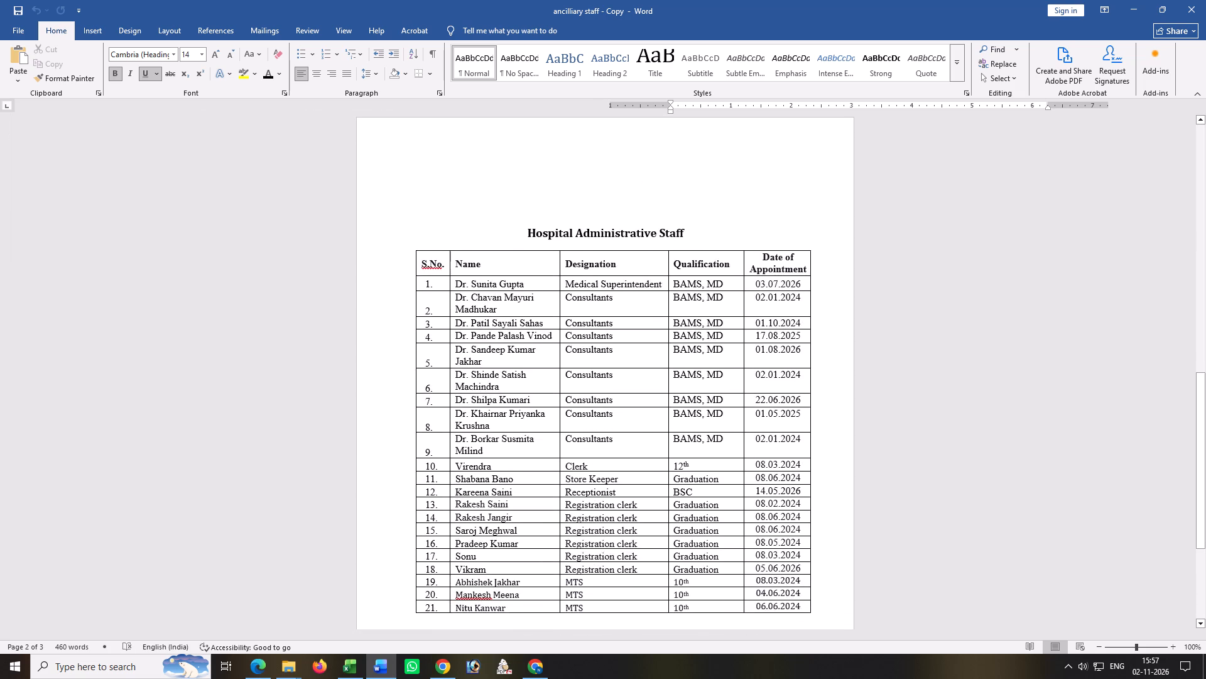
scroll(792, 516, "down", 5)
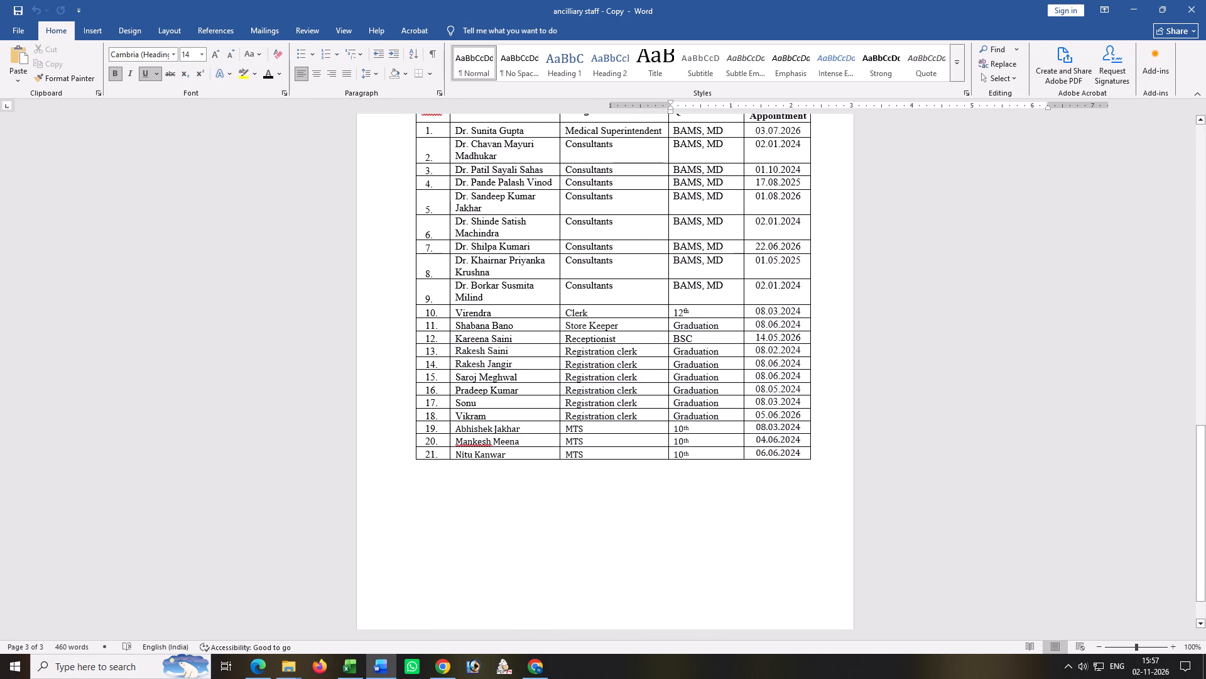
left_click_drag(462, 431, 581, 451)
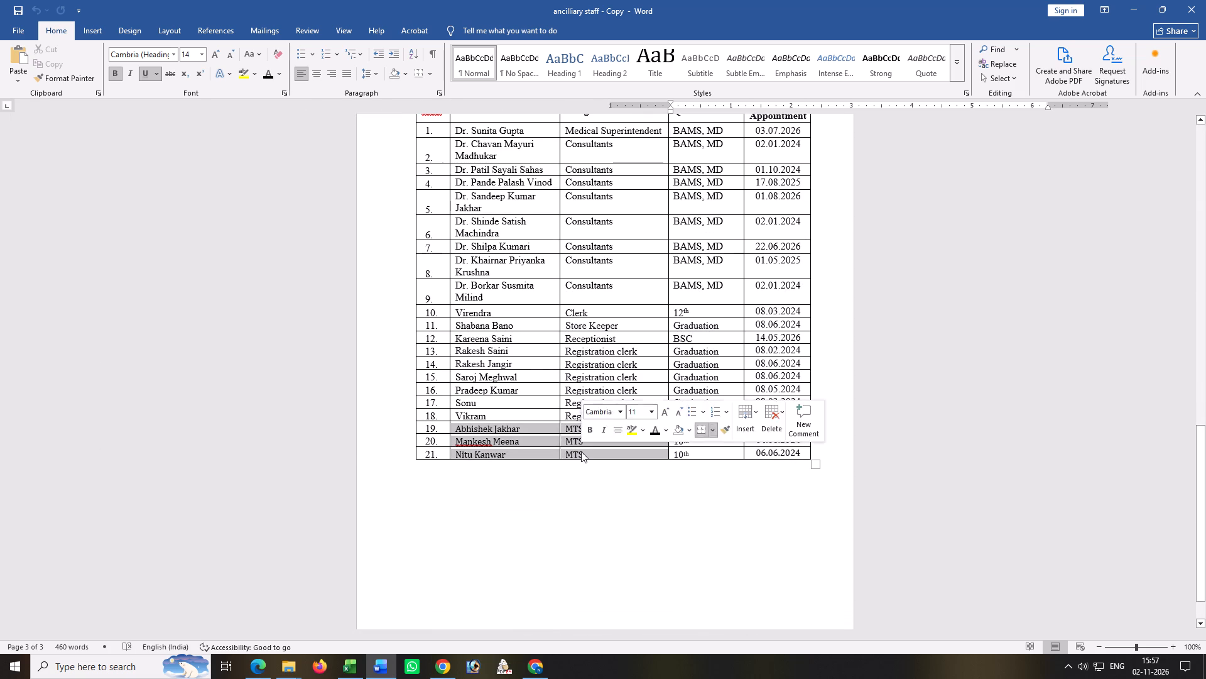
key("ctrl+c")
left_click(381, 670)
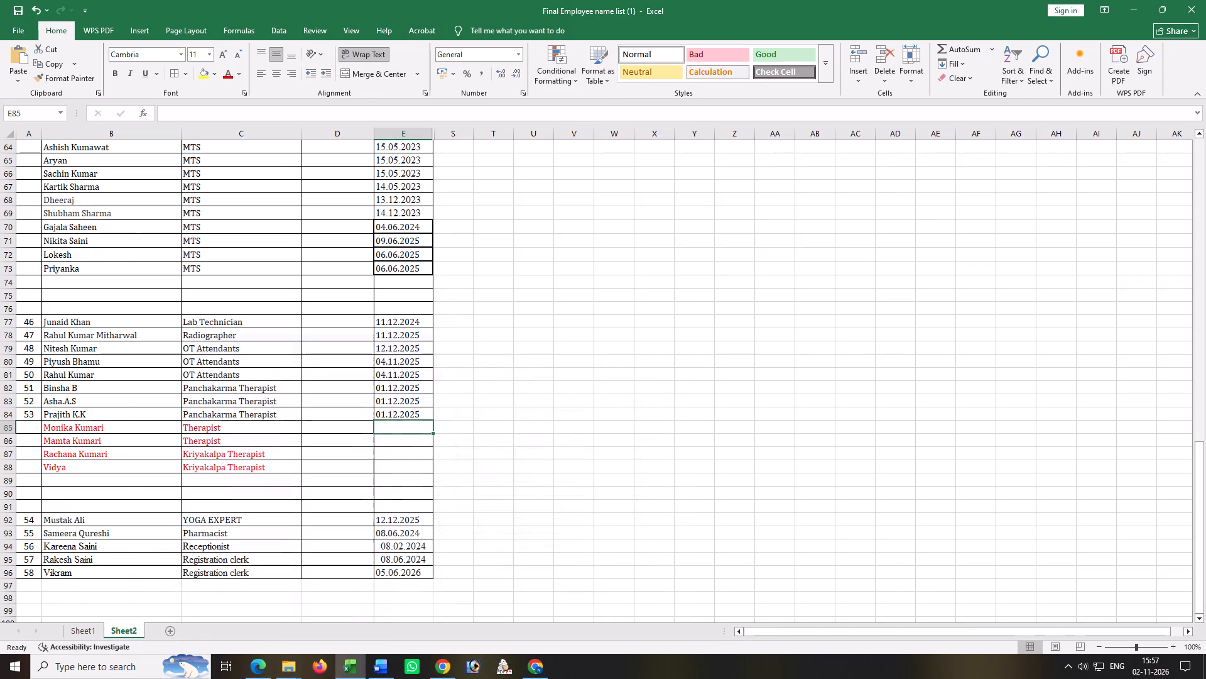
left_click(55, 279)
key("ctrl+v")
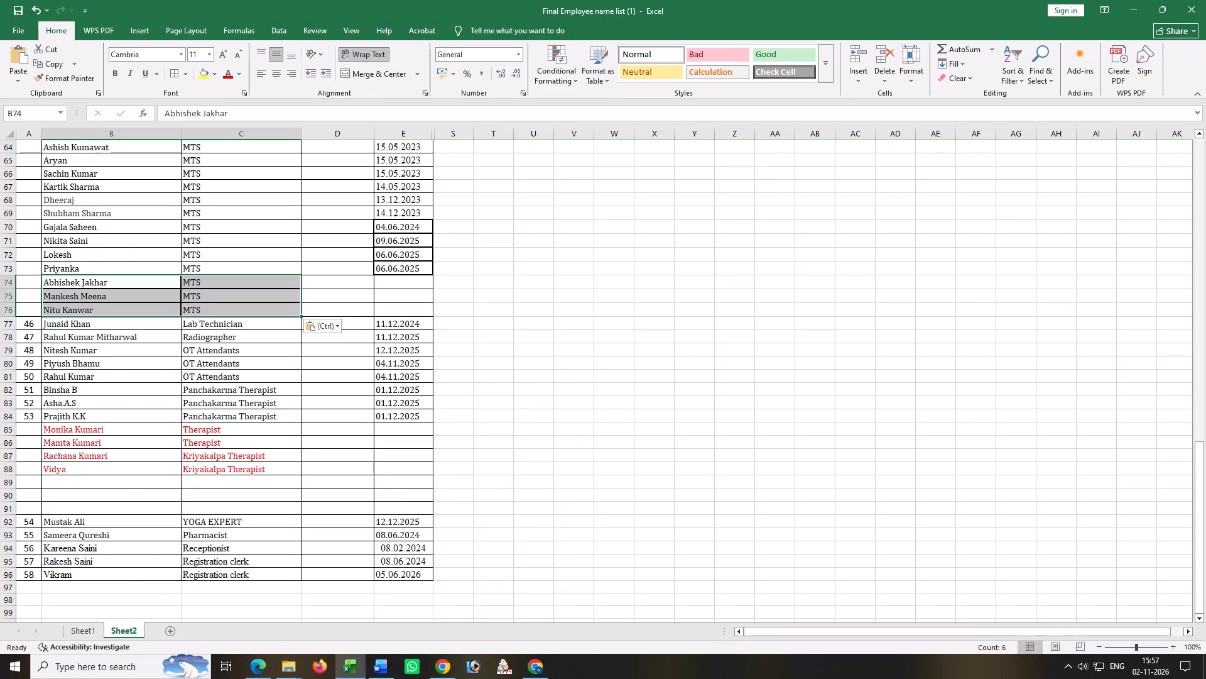
left_click(171, 72)
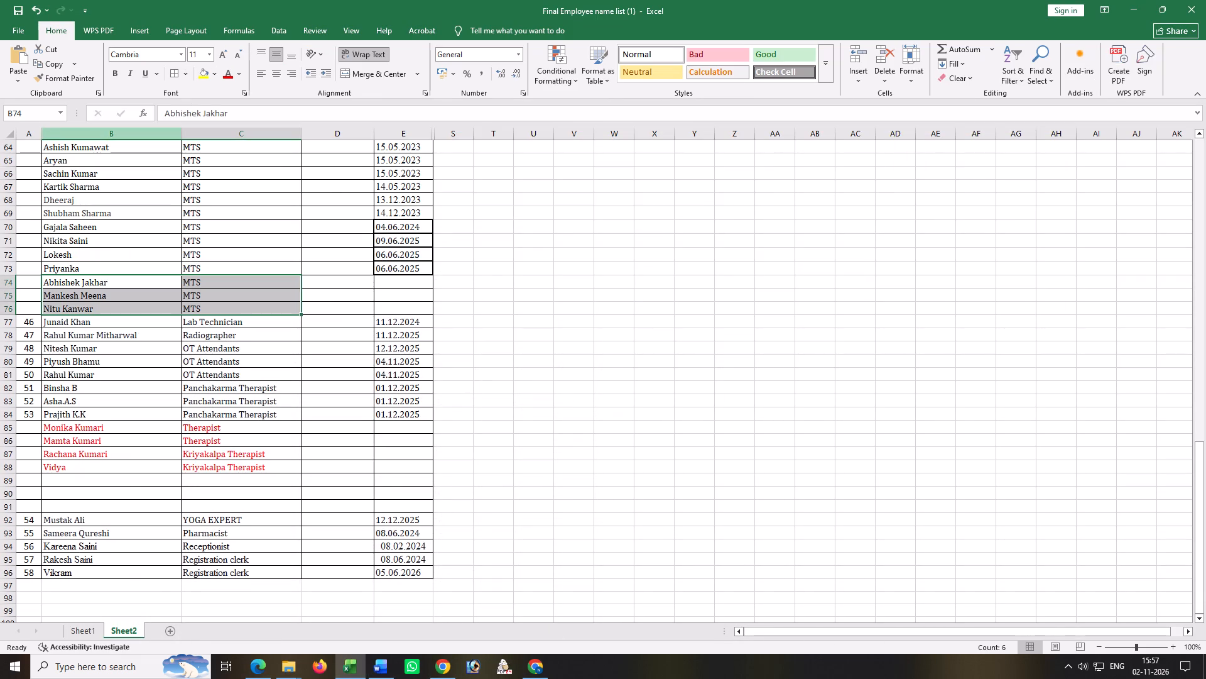
Copy the appointment dates of administrative MTS entries 19 to 21 from the Word document into Sheet2 at E74.
left_click(375, 669)
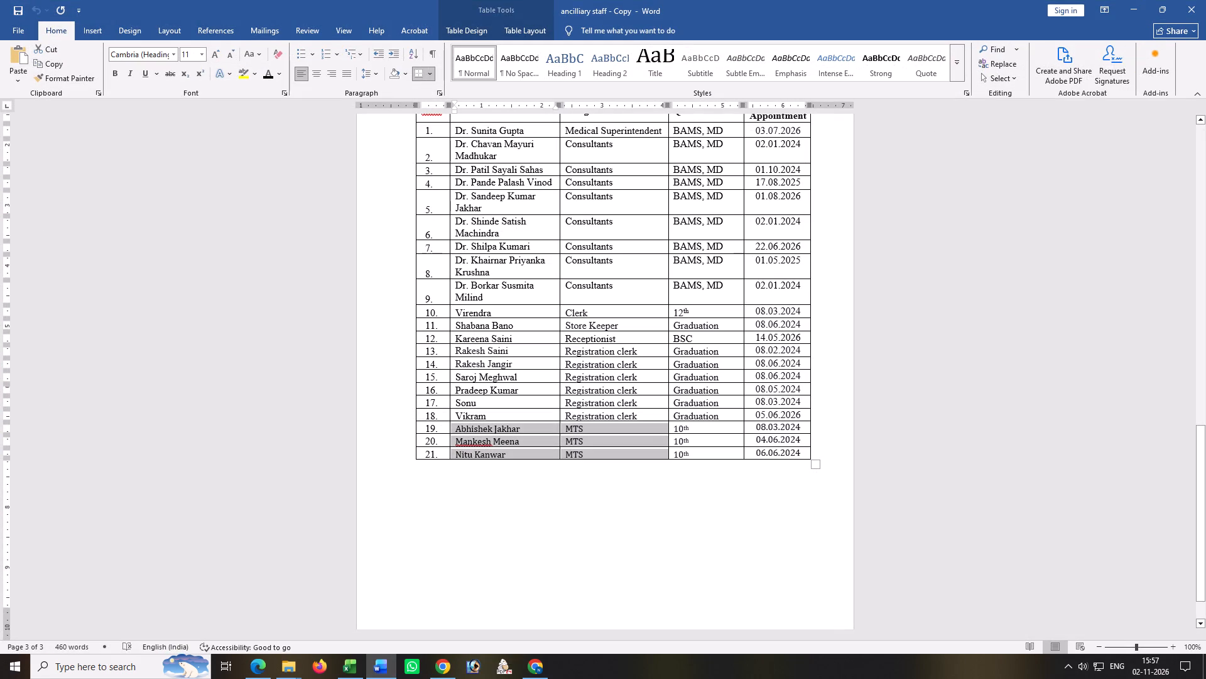
left_click_drag(764, 426, 773, 450)
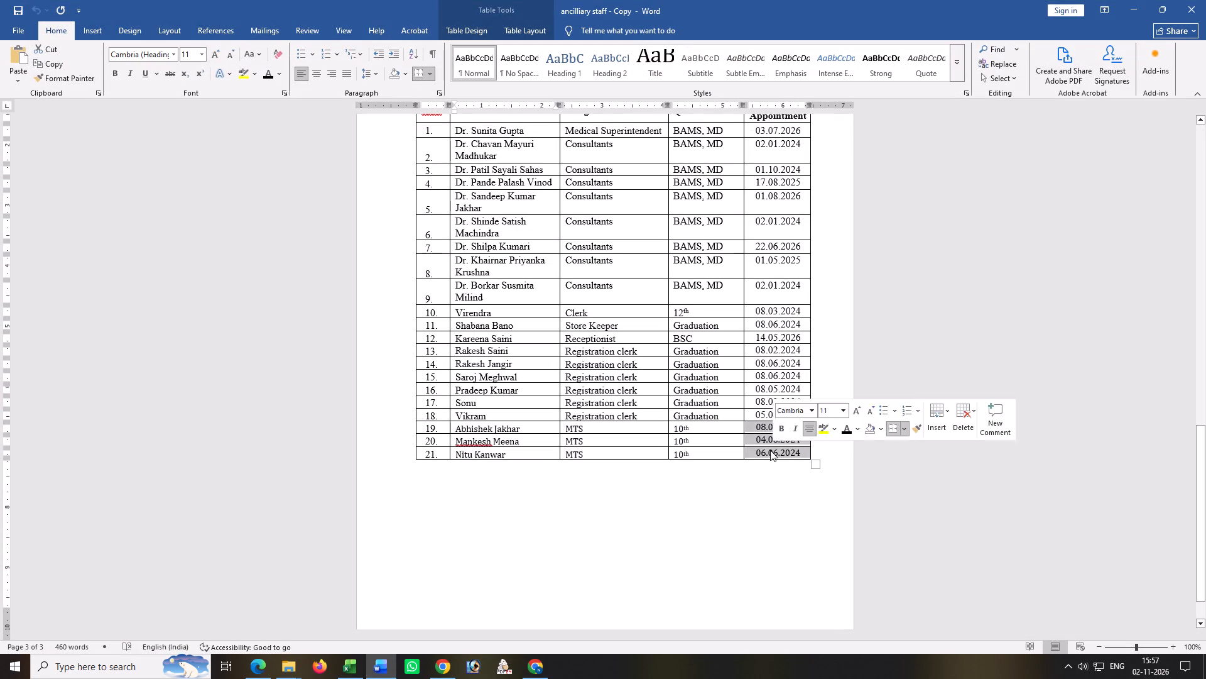
key("ctrl+c")
left_click(357, 668)
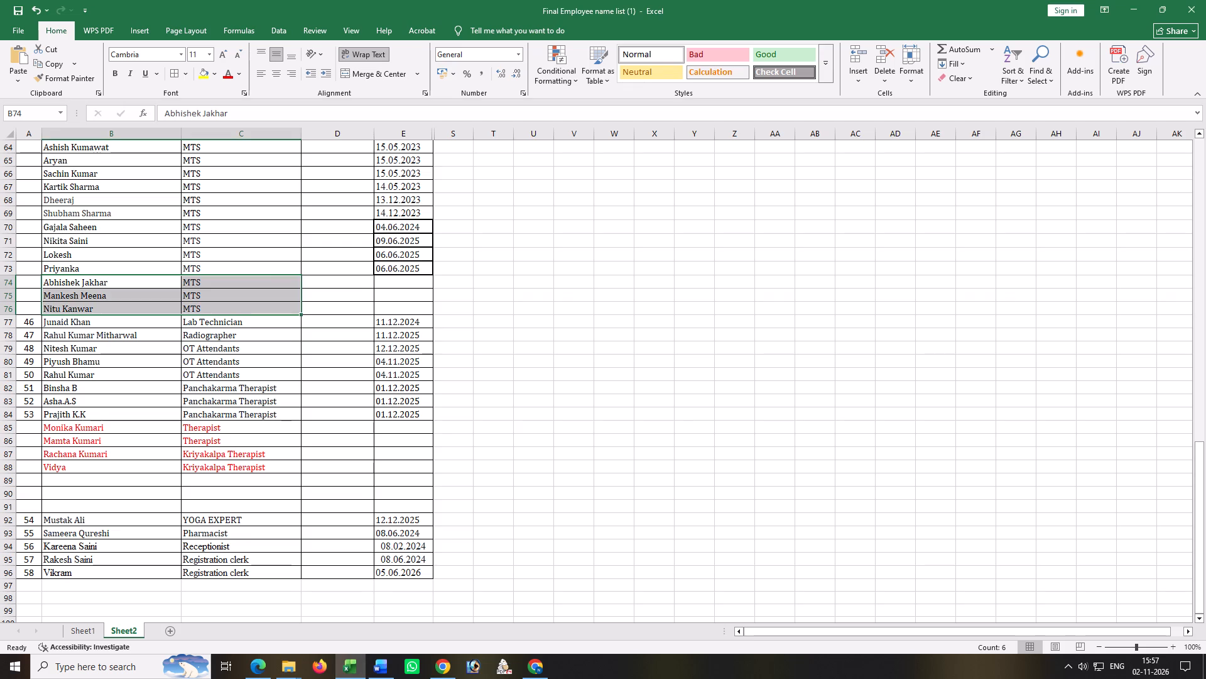
left_click(398, 285)
key("ctrl+v")
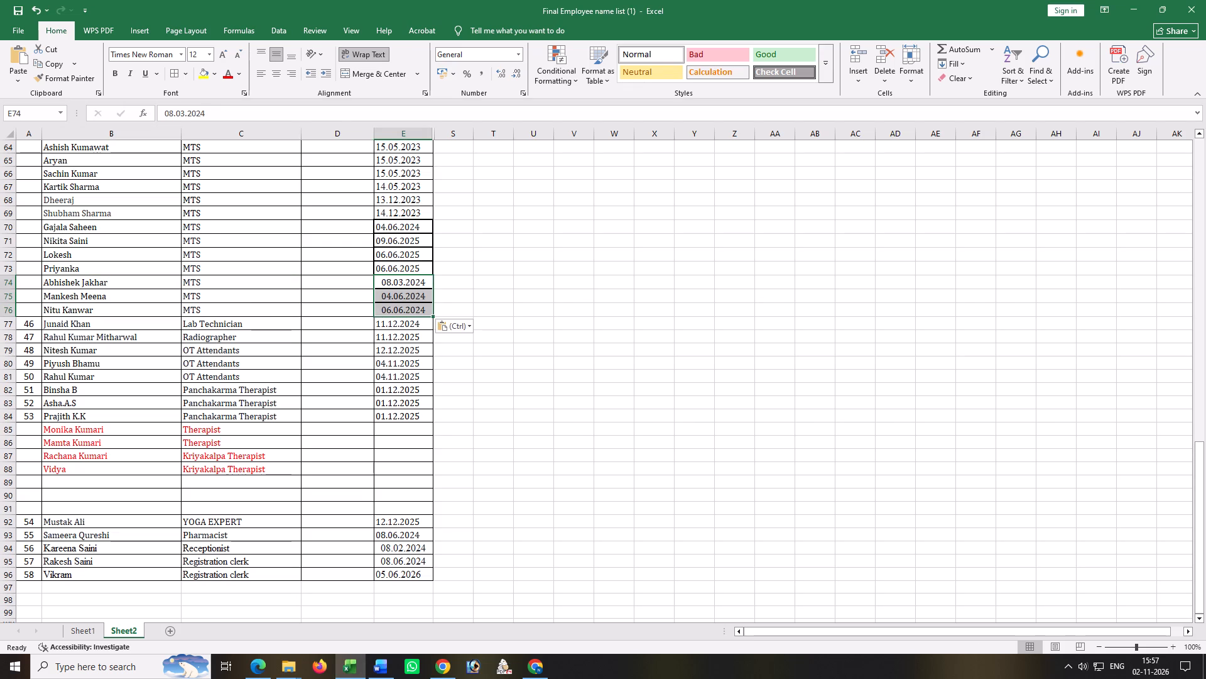
Apply uniform thin borders to the appointment dates in E70:E77.
left_click_drag(97, 224, 122, 224)
left_click_drag(389, 224, 392, 317)
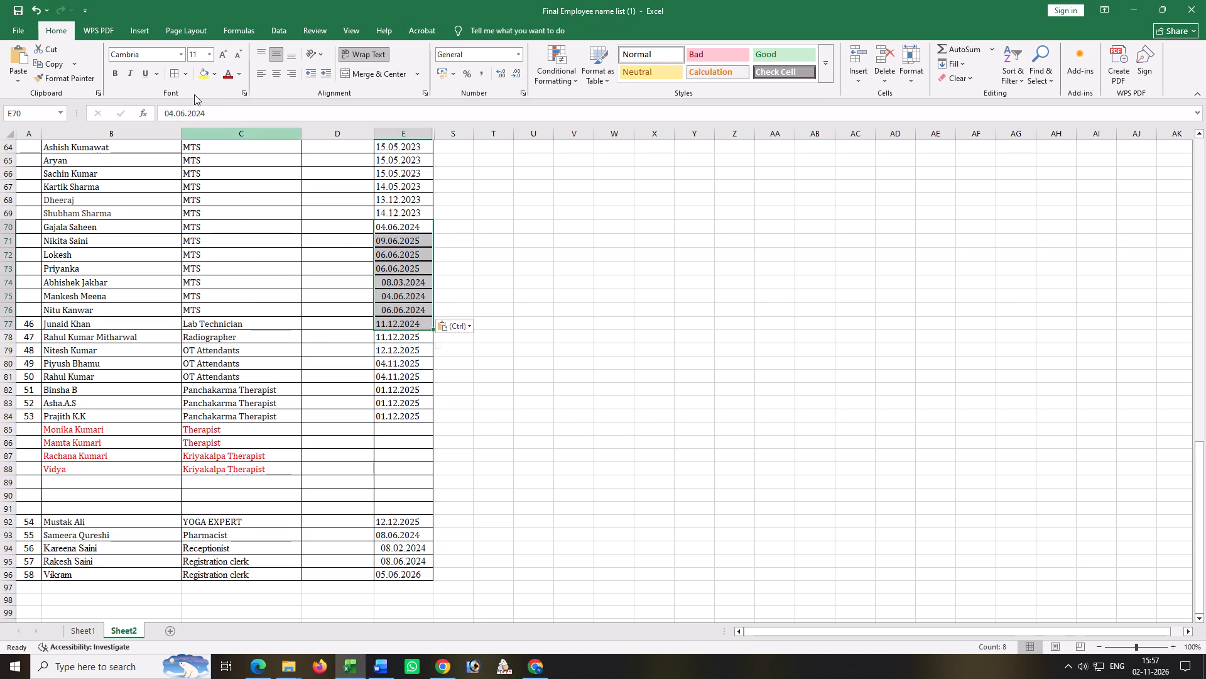
left_click(174, 71)
left_click(555, 373)
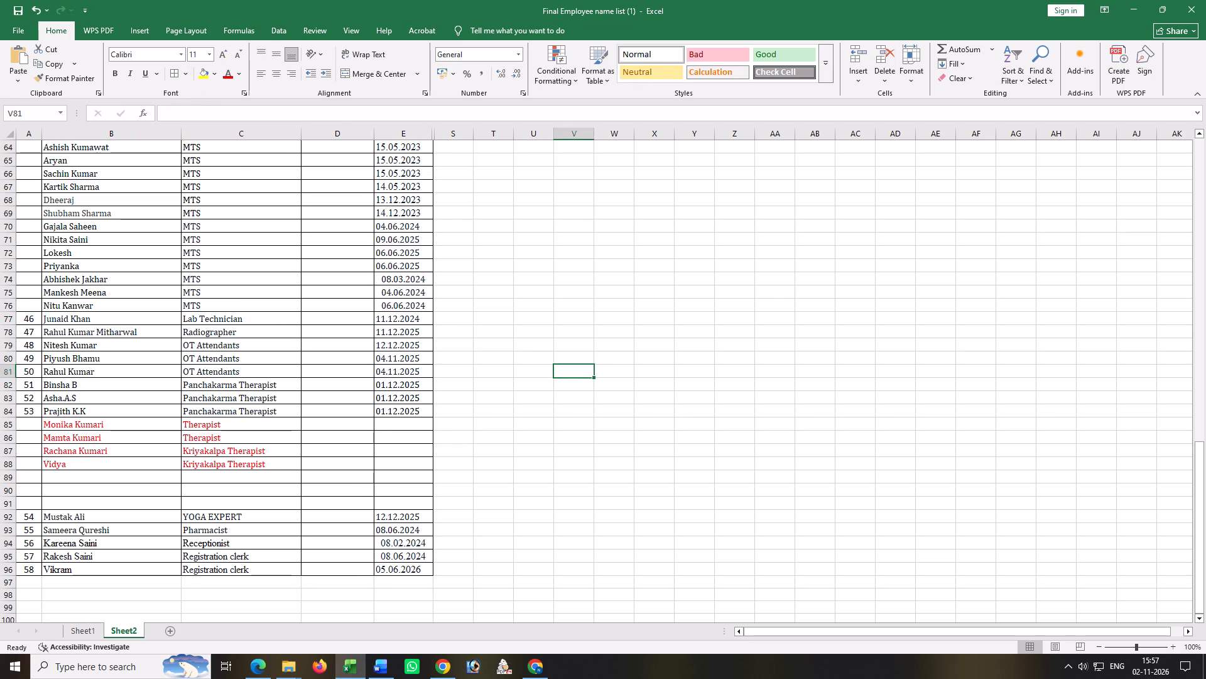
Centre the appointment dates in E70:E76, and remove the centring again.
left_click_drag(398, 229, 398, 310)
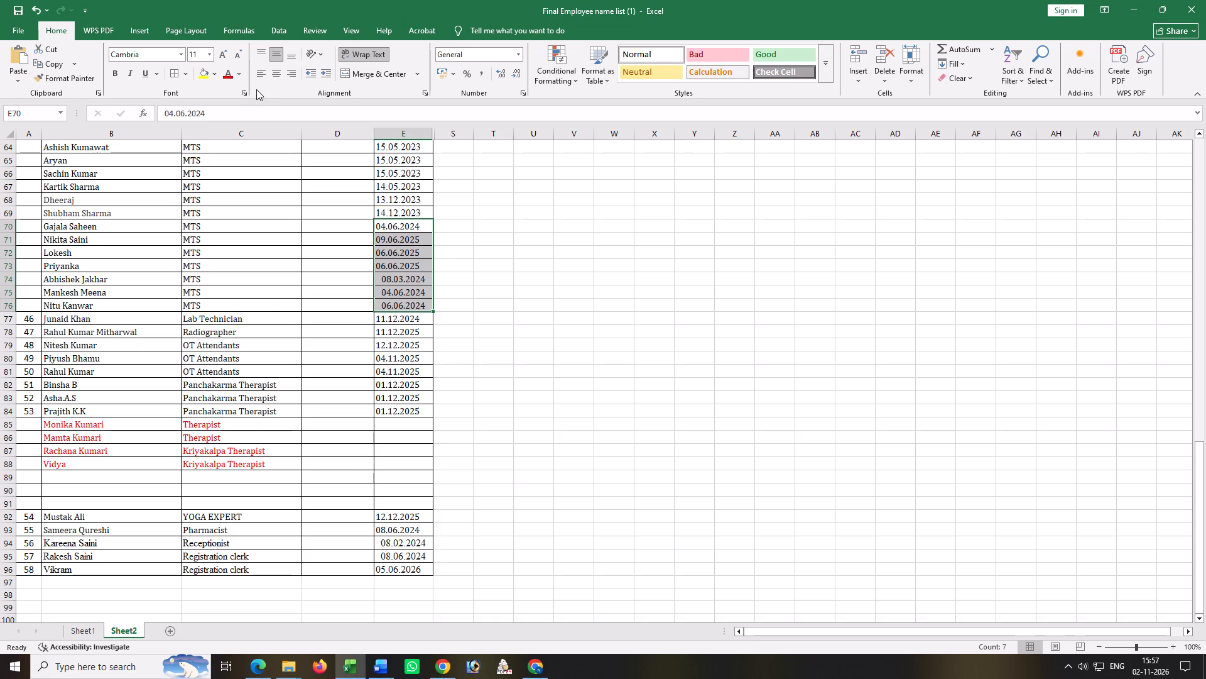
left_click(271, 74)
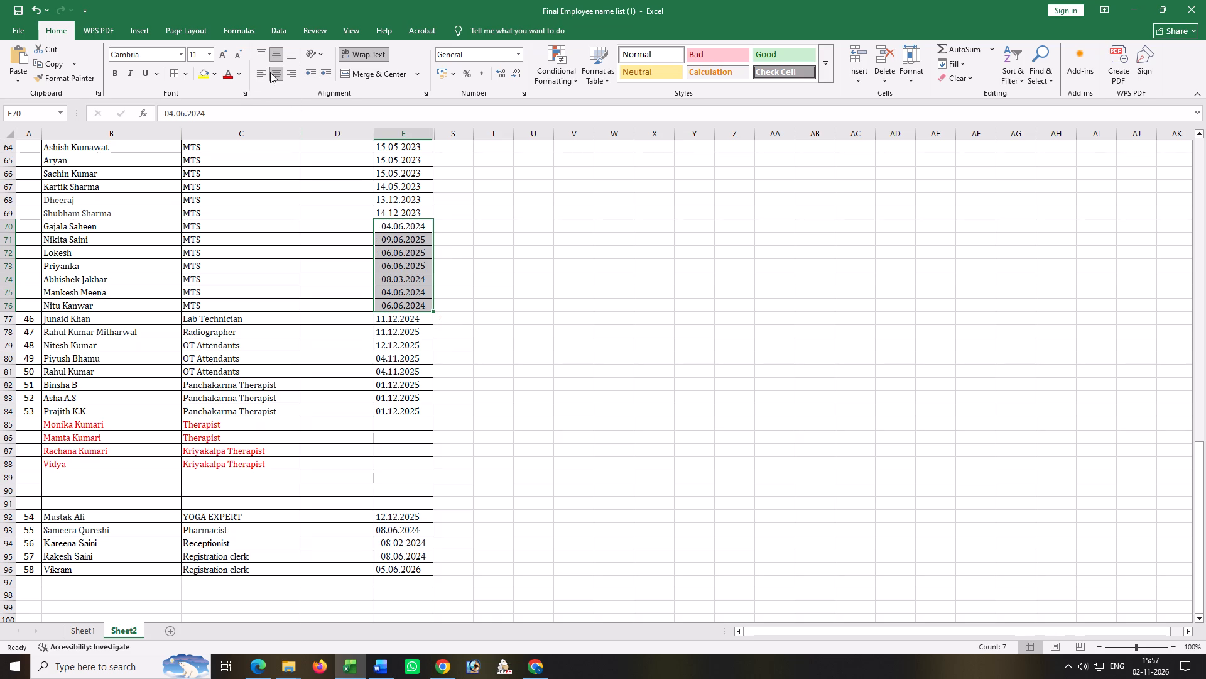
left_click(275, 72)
Copy the cell format of the date in E68 onto the appointment dates in E70:E84.
left_click(404, 203)
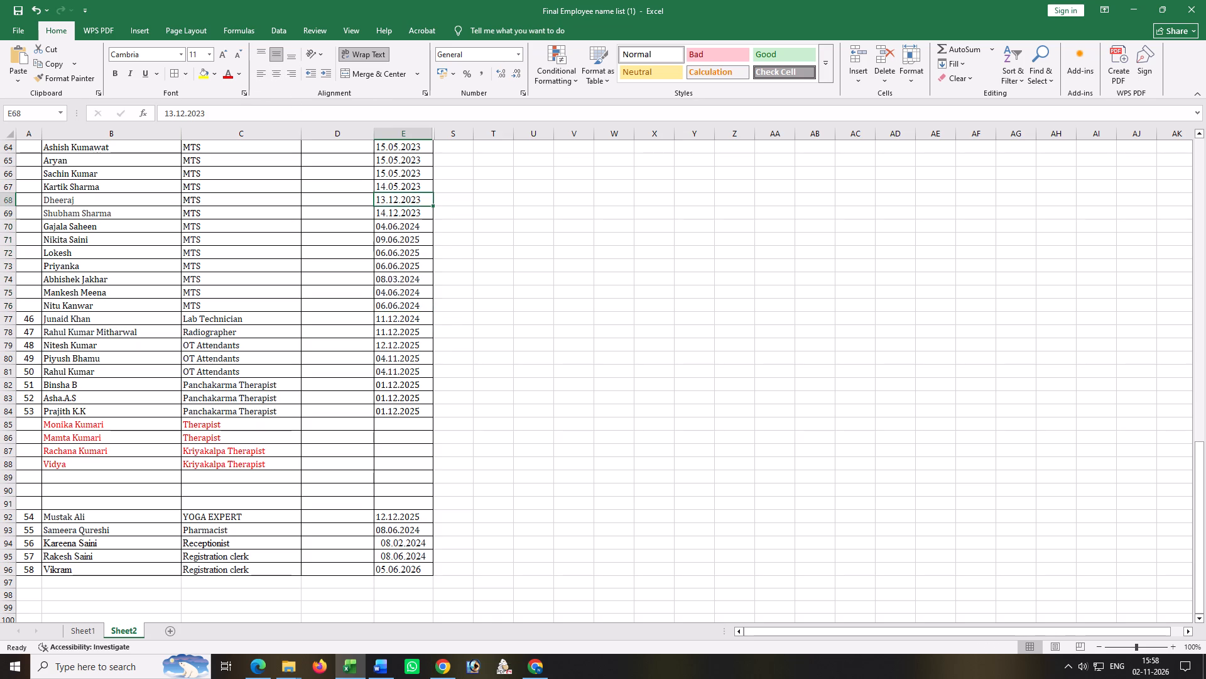
left_click(79, 72)
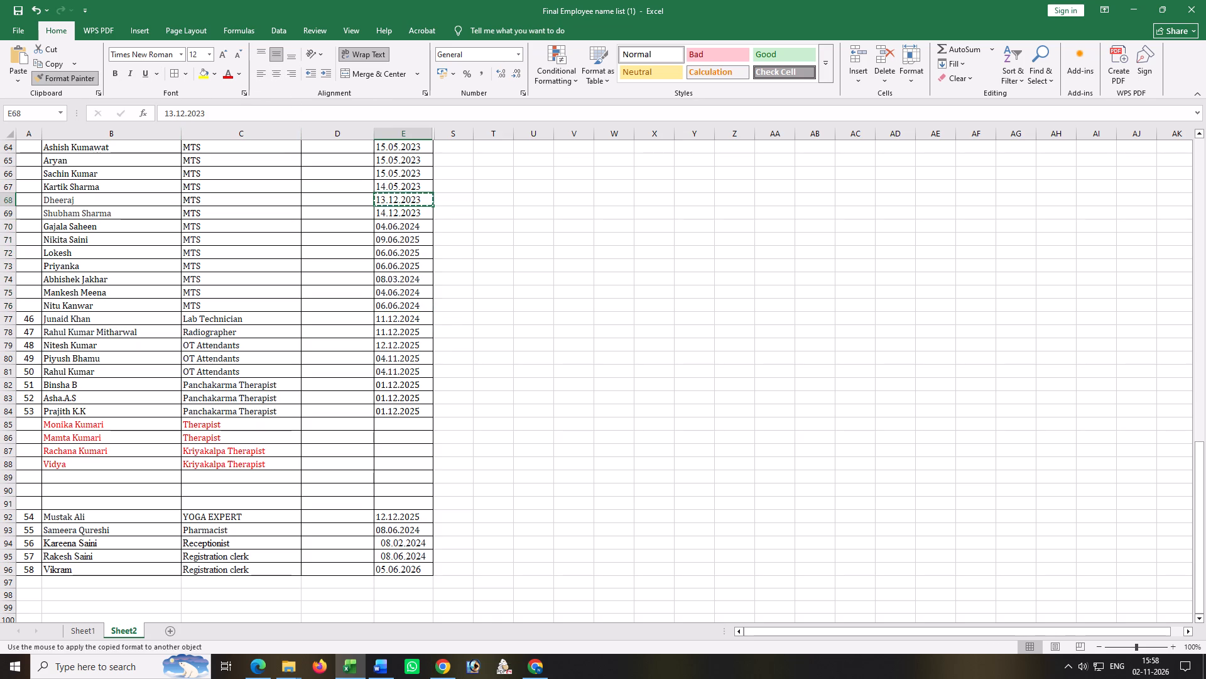
left_click_drag(399, 222, 396, 271)
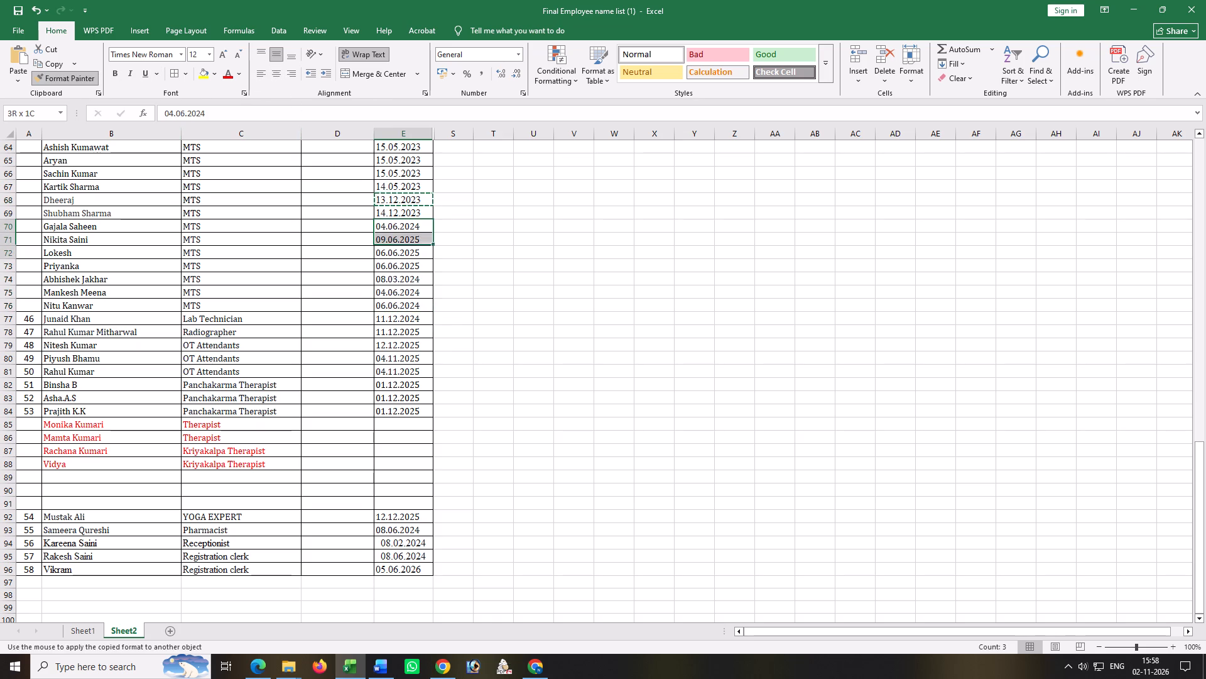
left_click_drag(396, 271, 398, 411)
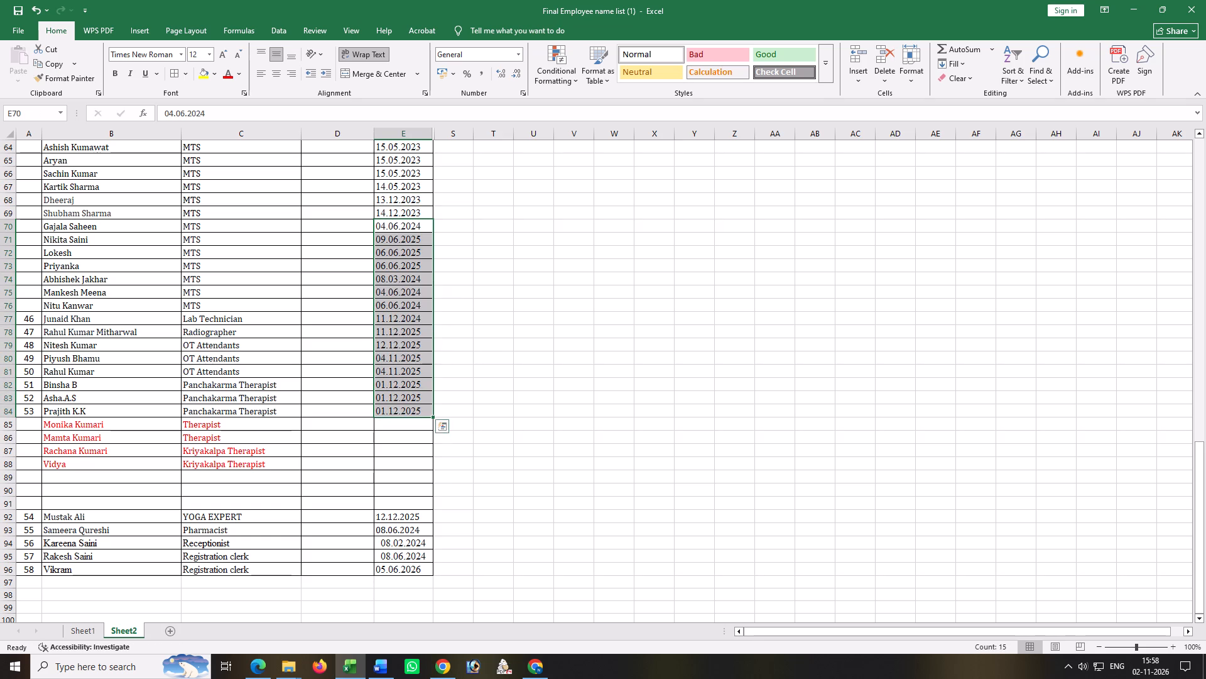
Save the employee name list workbook.
left_click(408, 462)
key("ctrl+s")
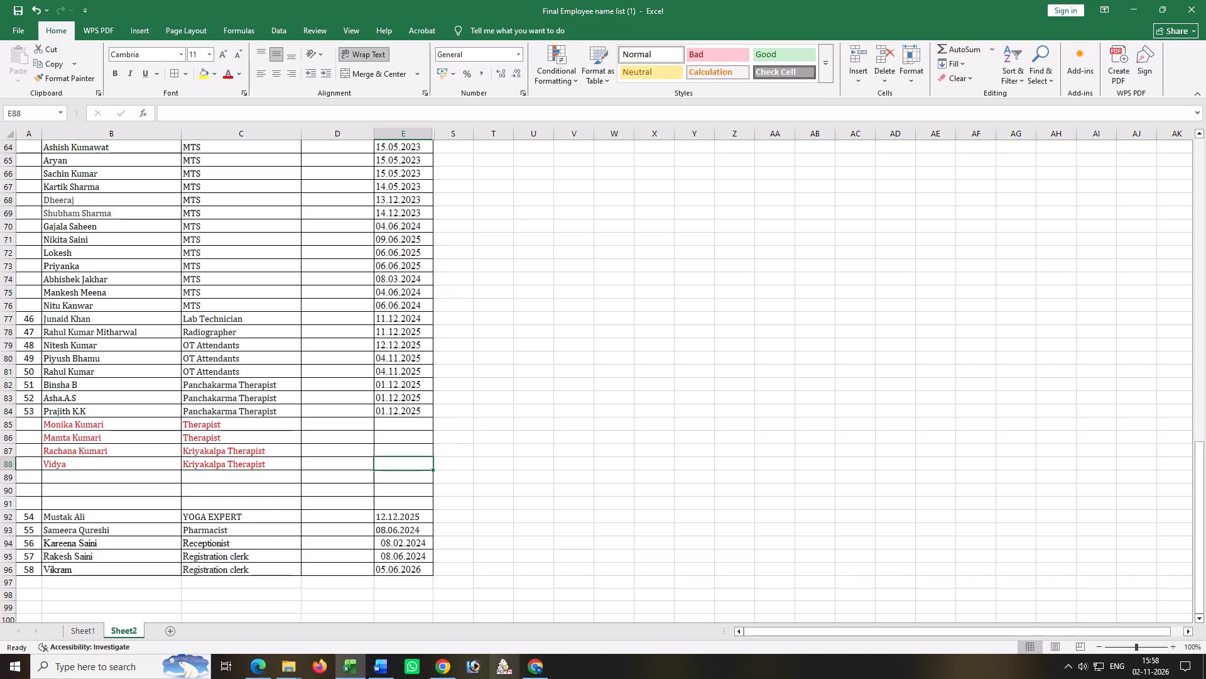
Copy the appointment dates of Therapist entries 41 and 42 from the Ancillary Staff table into Sheet2 at E85.
left_click(376, 673)
scroll(629, 519, "up", 5)
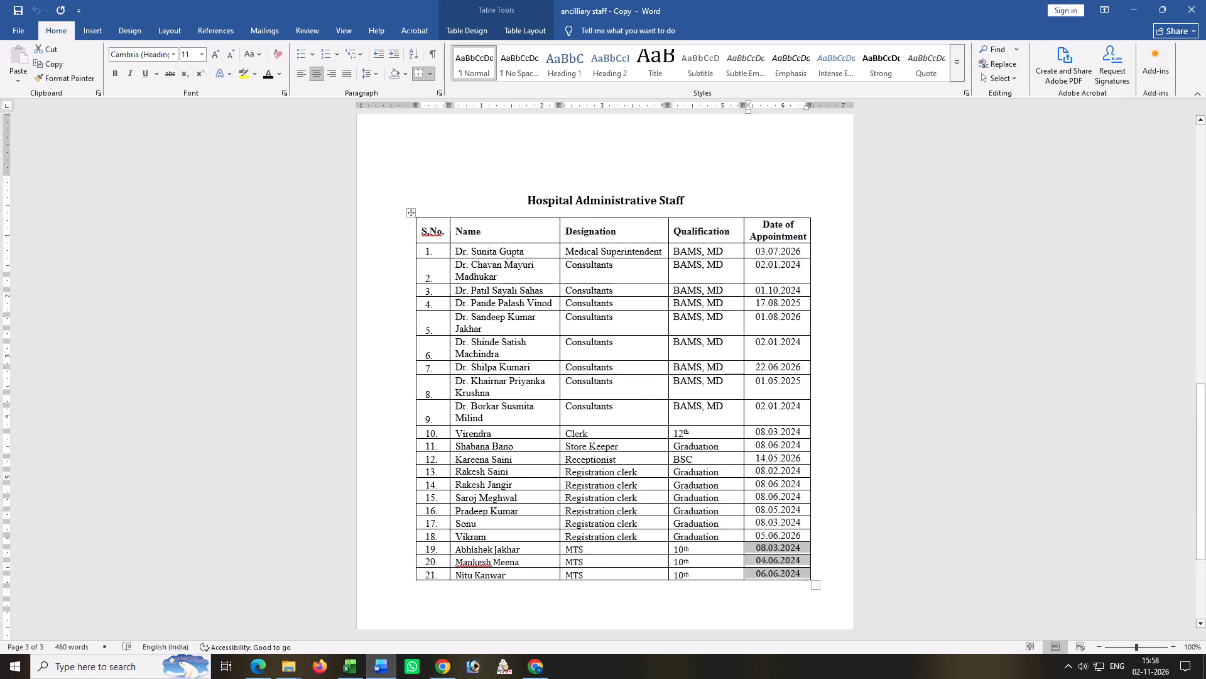
scroll(628, 517, "up", 20)
scroll(628, 517, "up", 7)
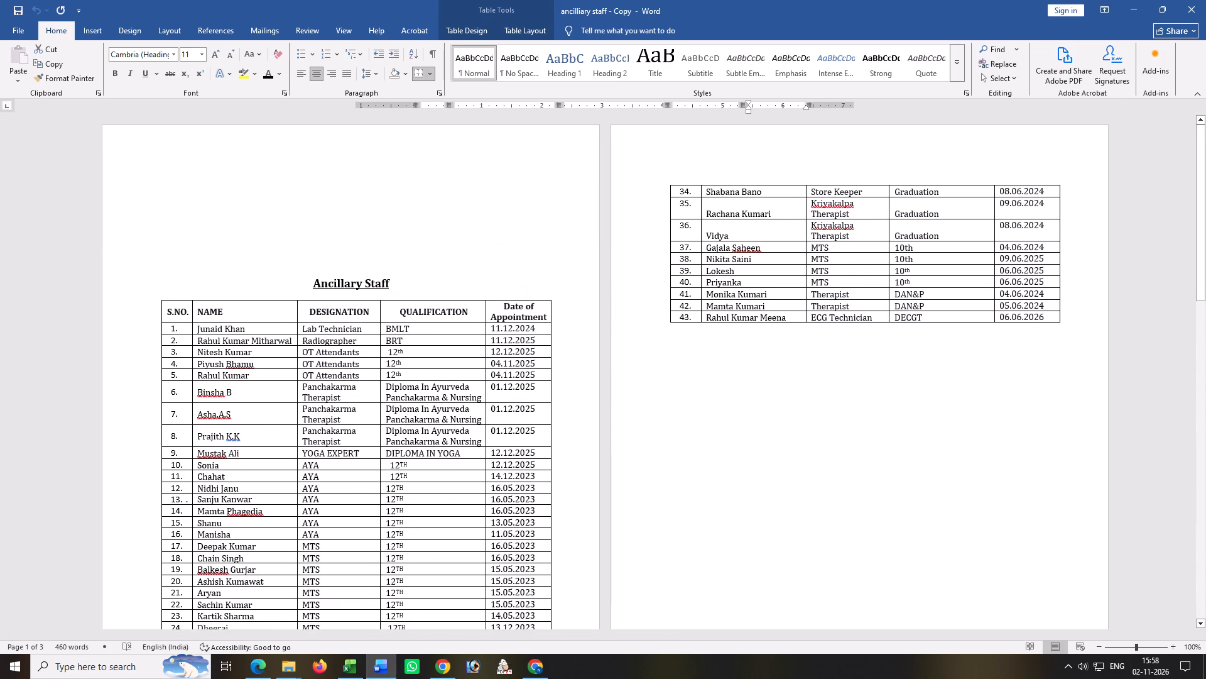
left_click_drag(1002, 295, 1019, 302)
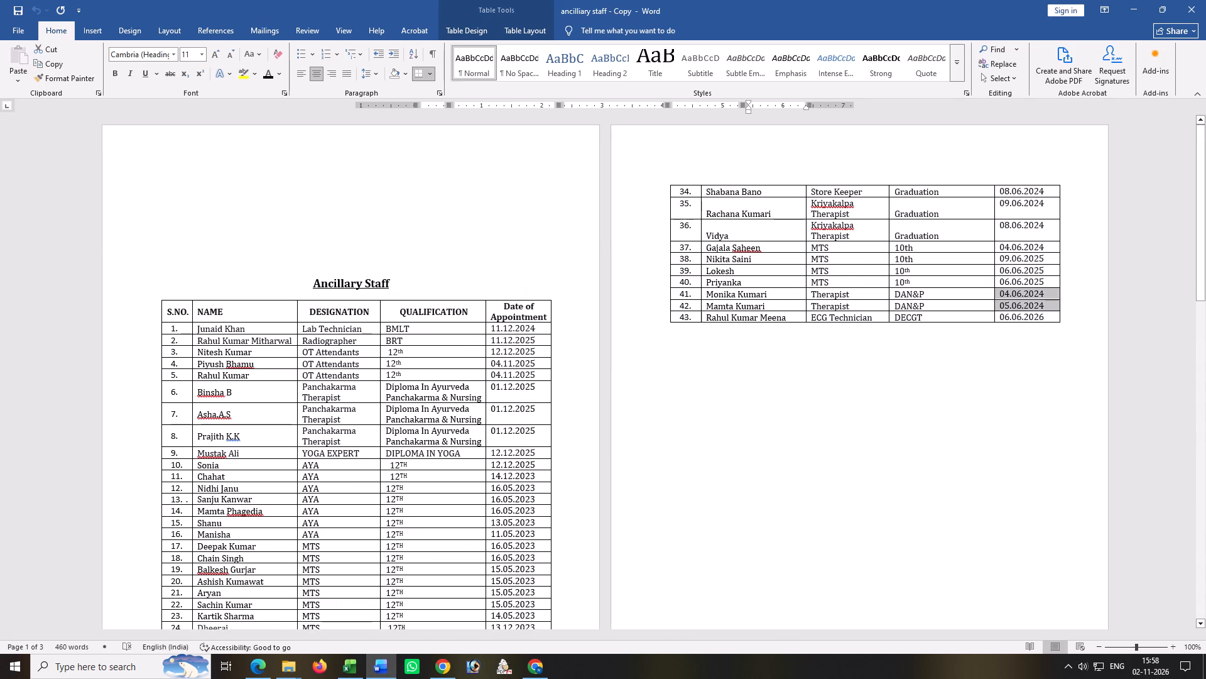
left_click_drag(1019, 302, 1026, 304)
key("ctrl+c")
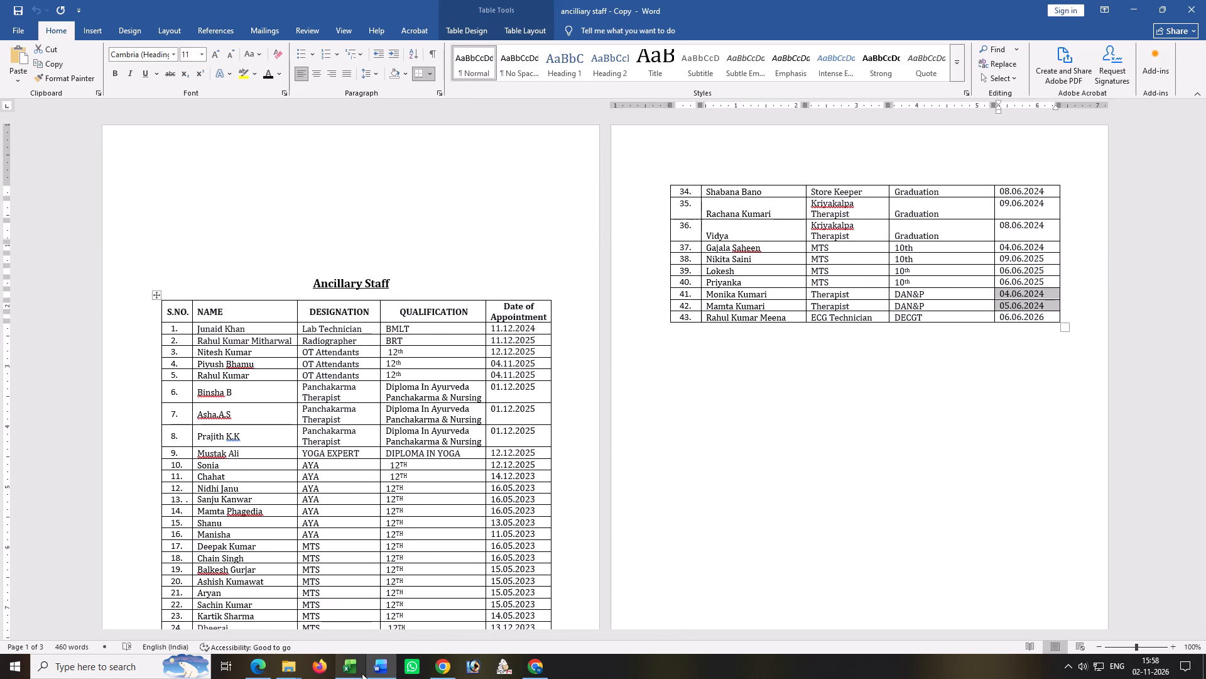
left_click(356, 654)
left_click(402, 422)
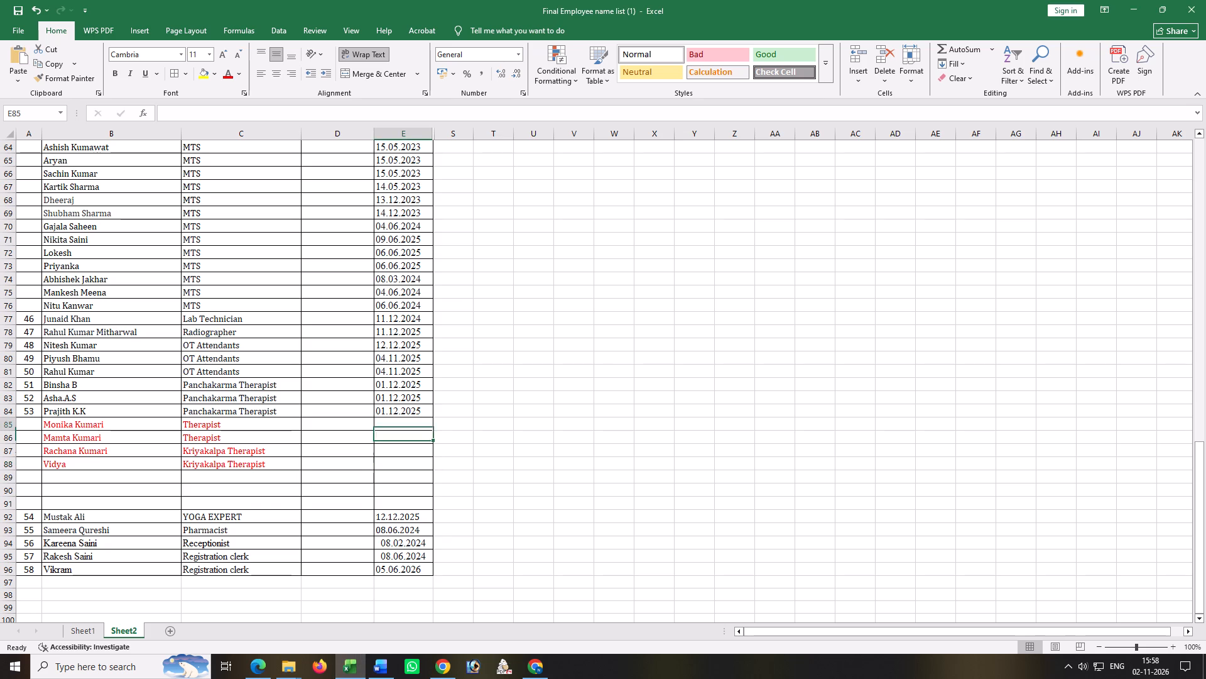
key("ctrl+v")
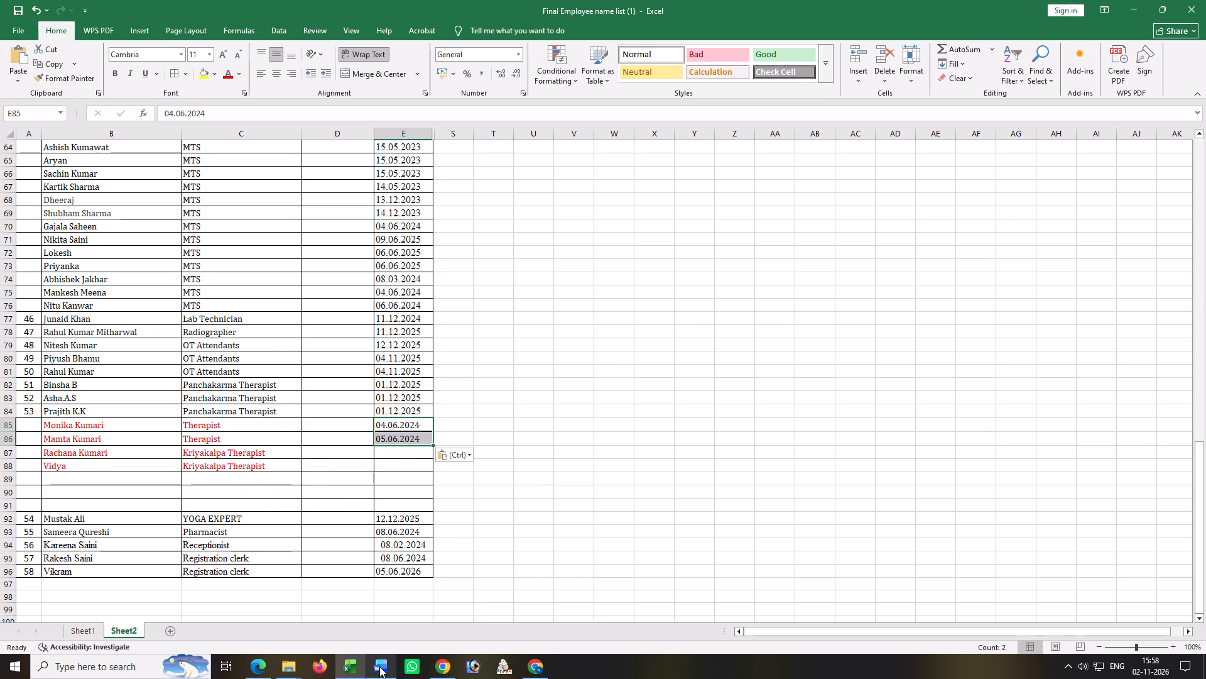
Copy the appointment dates of Kriyakalpa Therapist entries 35 and 36 from the Ancillary Staff table into Sheet2 at E87.
left_click(379, 666)
left_click_drag(1012, 203, 1018, 233)
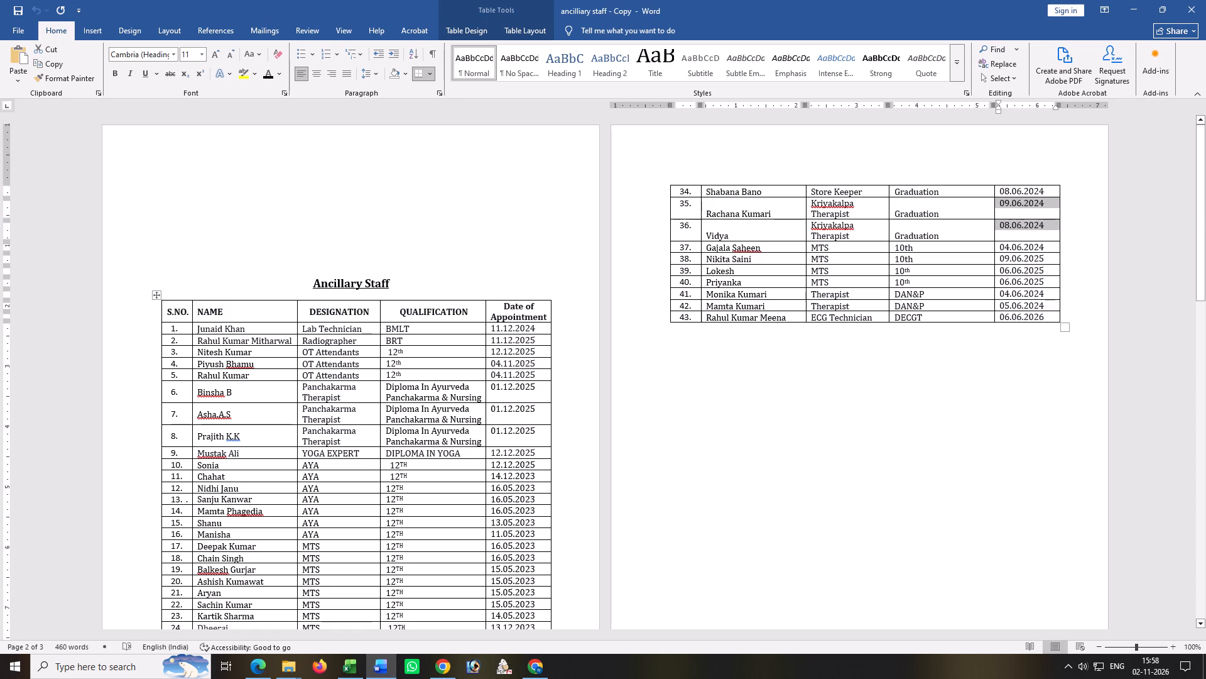
key("ctrl+c")
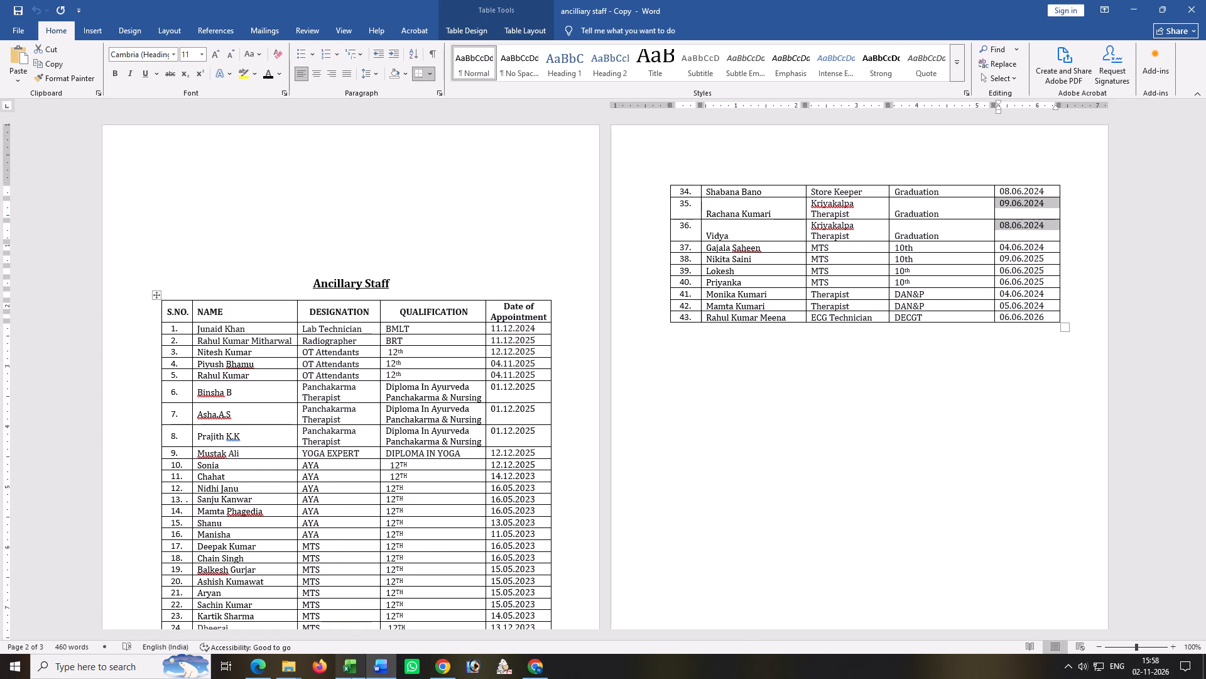
left_click(351, 678)
left_click(398, 450)
key("ctrl+v")
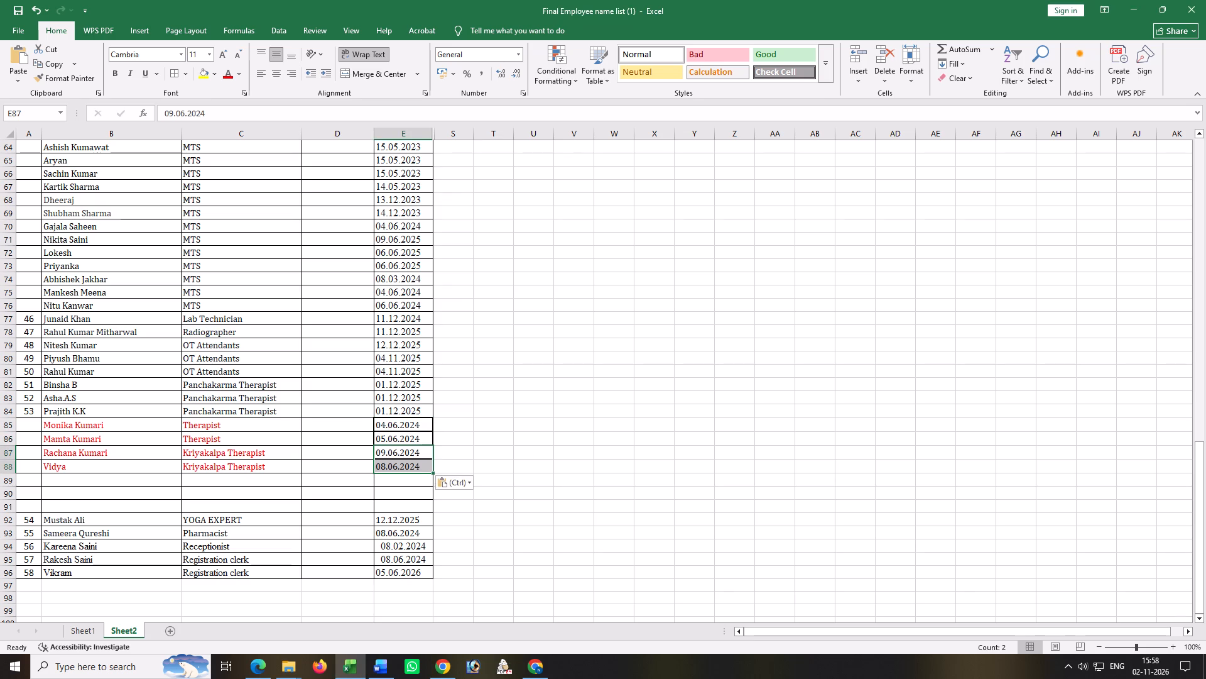
Apply borders to the appointment dates in E85:E88 and copy the cell format of E84 onto them.
left_click_drag(408, 423, 406, 463)
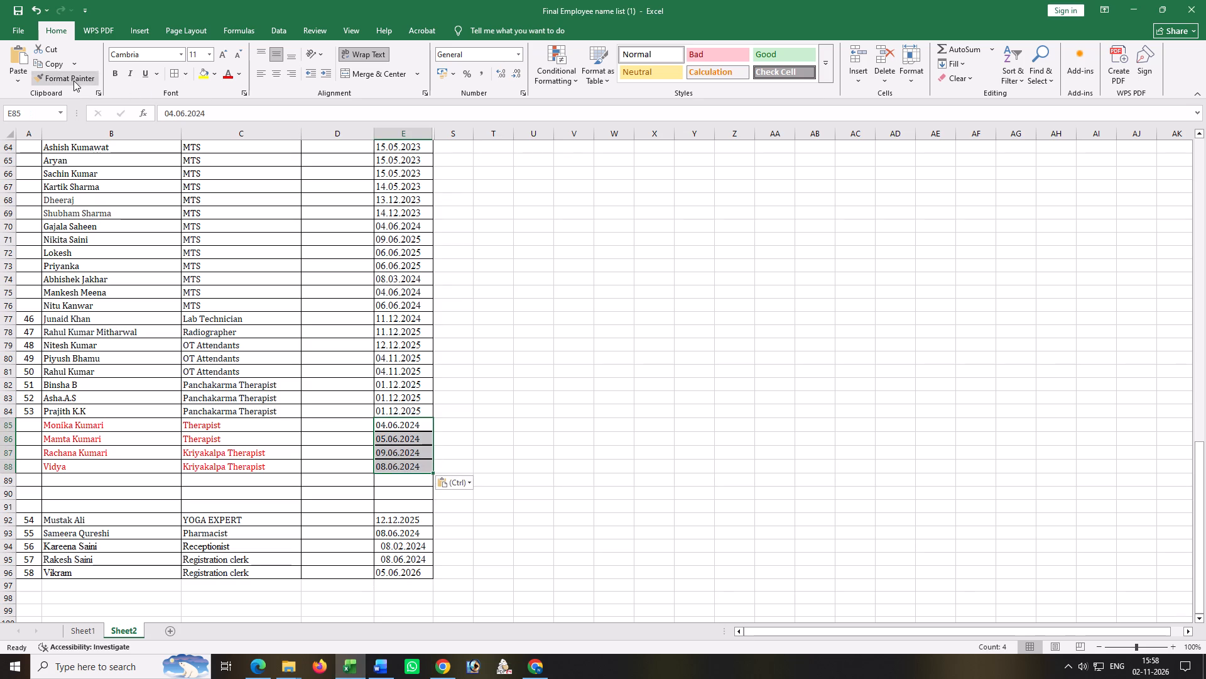
left_click(174, 73)
left_click(409, 416)
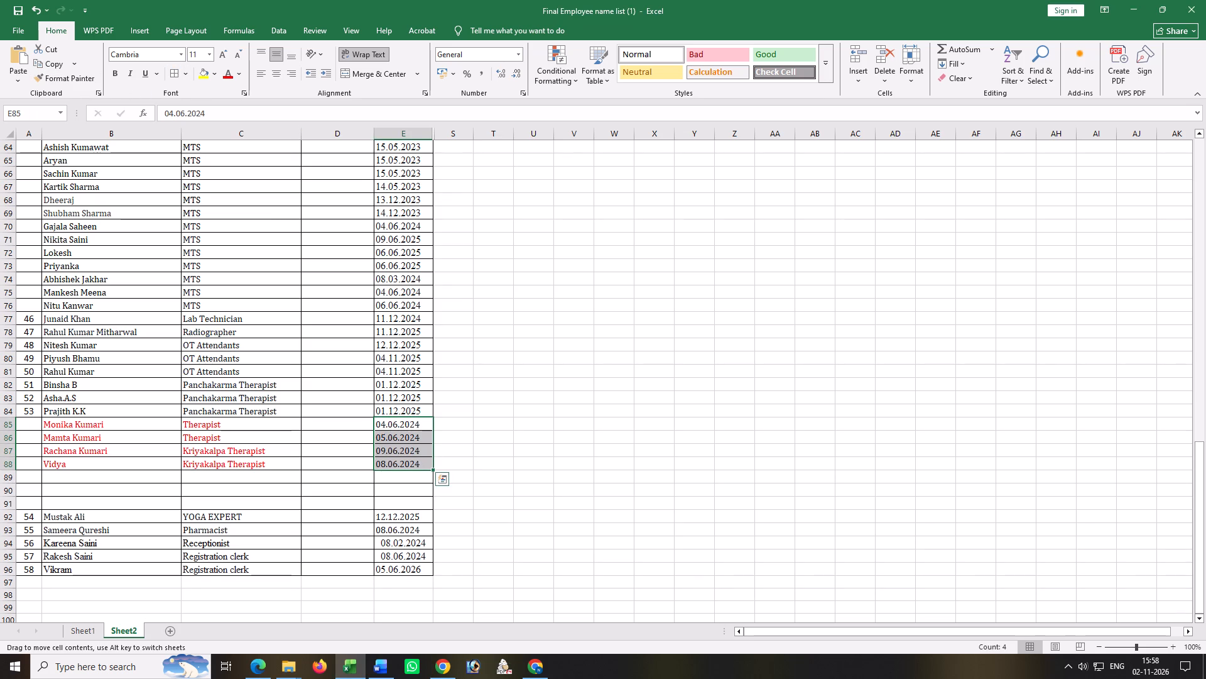
left_click(410, 411)
left_click(60, 77)
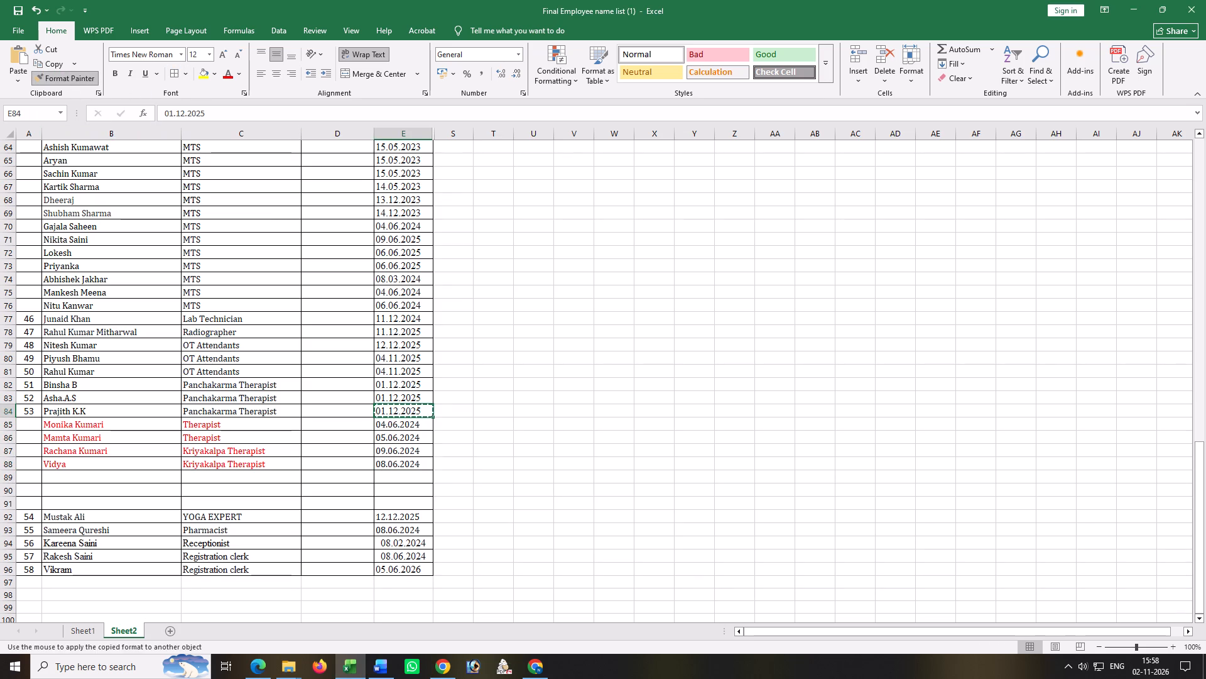
left_click_drag(407, 428, 406, 460)
left_click(555, 460)
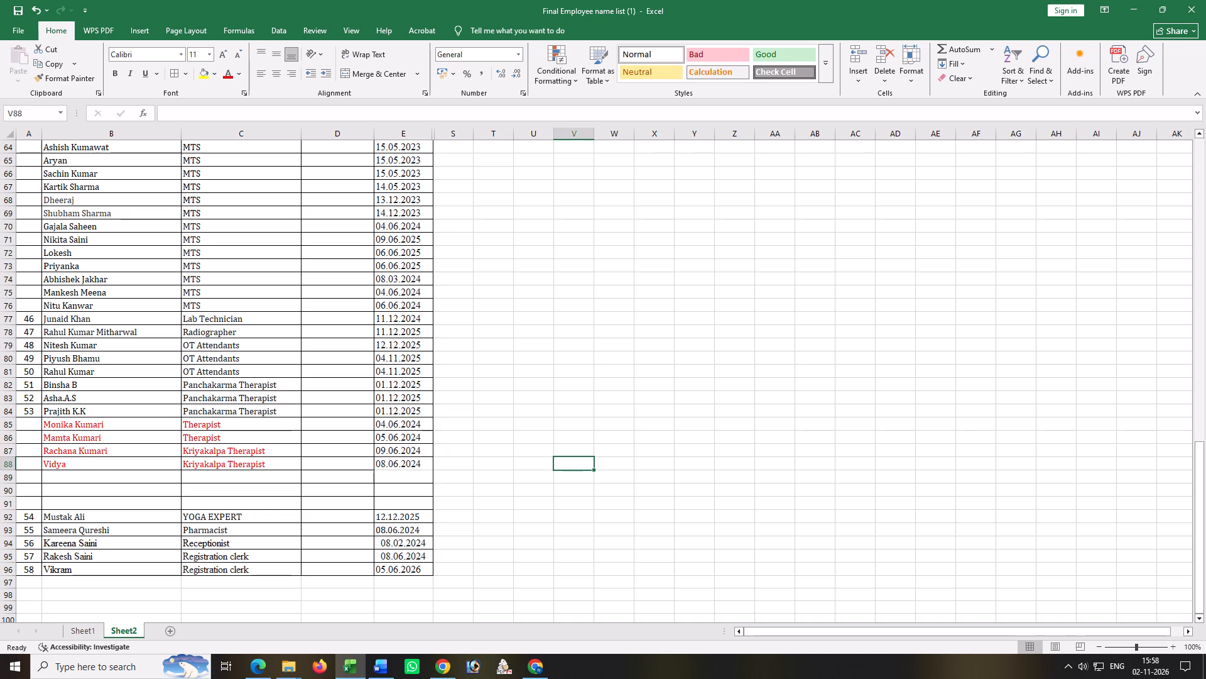
Save the employee name list workbook.
key("ctrl+s")
Continue the serial numbers from A51:A53 down through A88, numbering the AYA to Kriyakalpa Therapist rows 53 to 87.
scroll(21, 478, "up", 5)
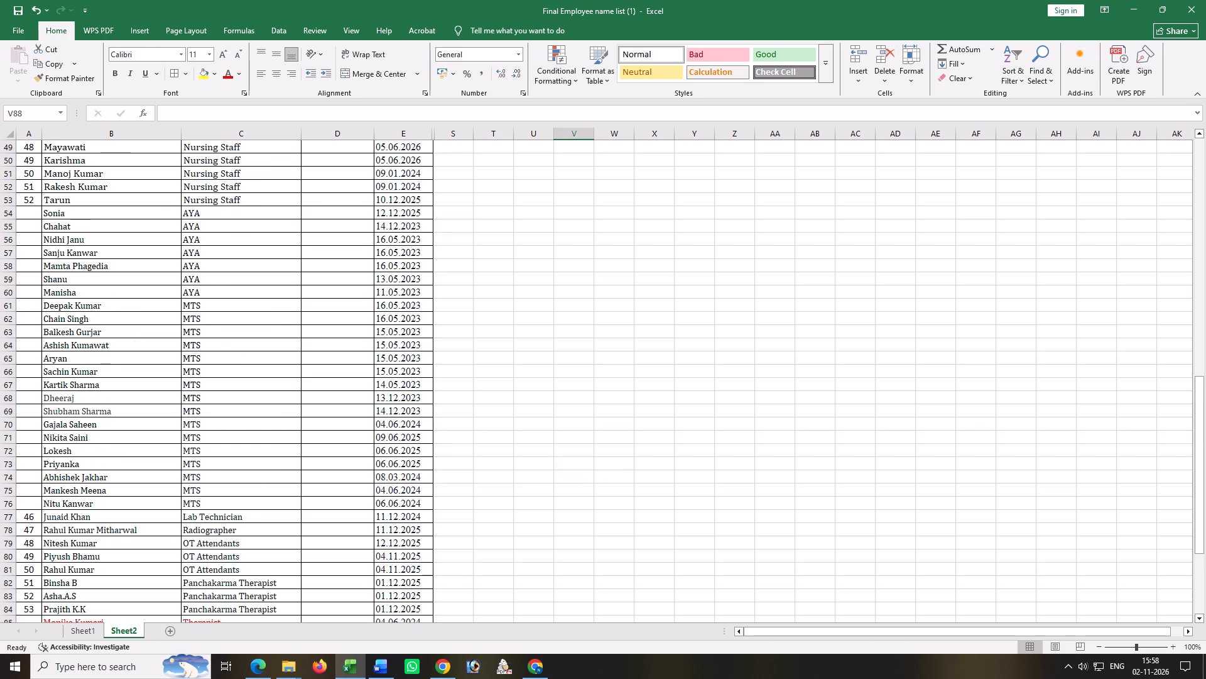
left_click_drag(27, 174, 25, 203)
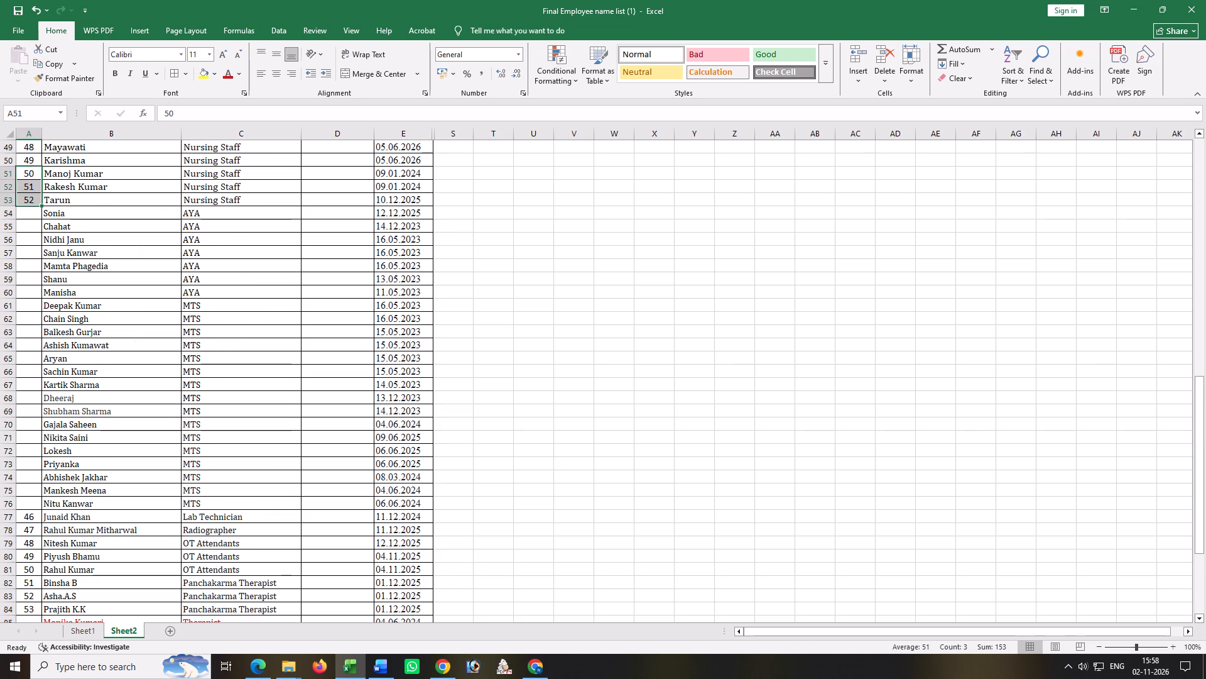
double_click(41, 206)
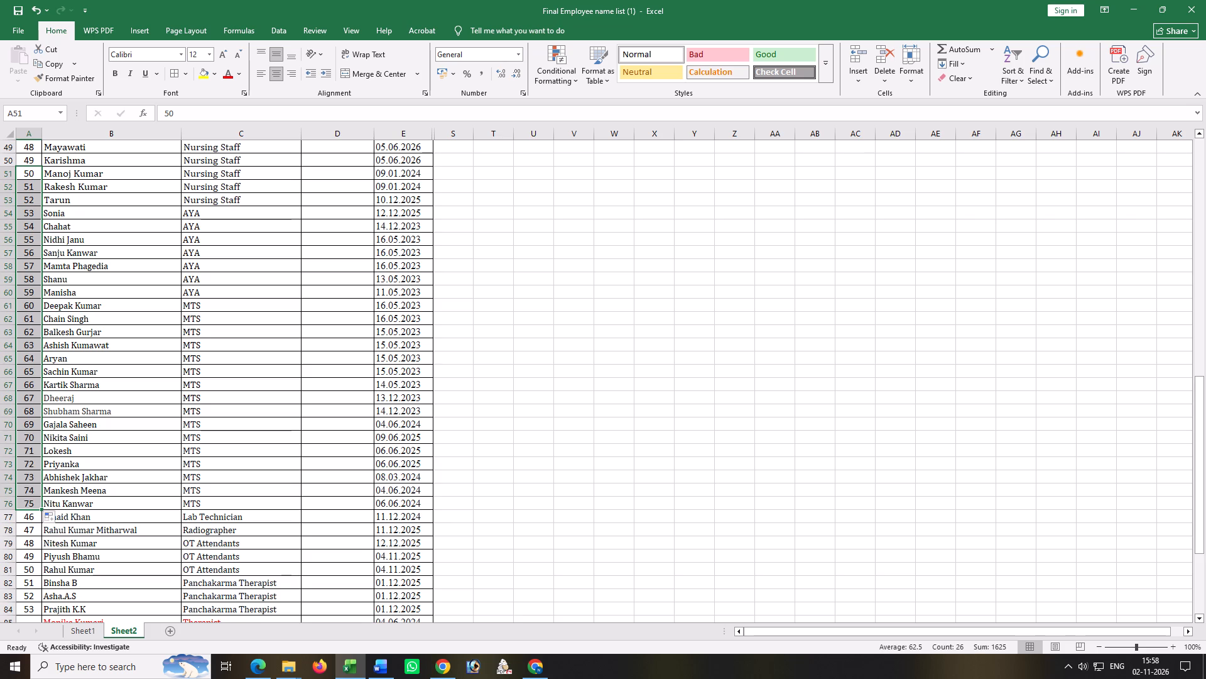
double_click(42, 510)
scroll(63, 513, "down", 4)
scroll(191, 490, "down", 3)
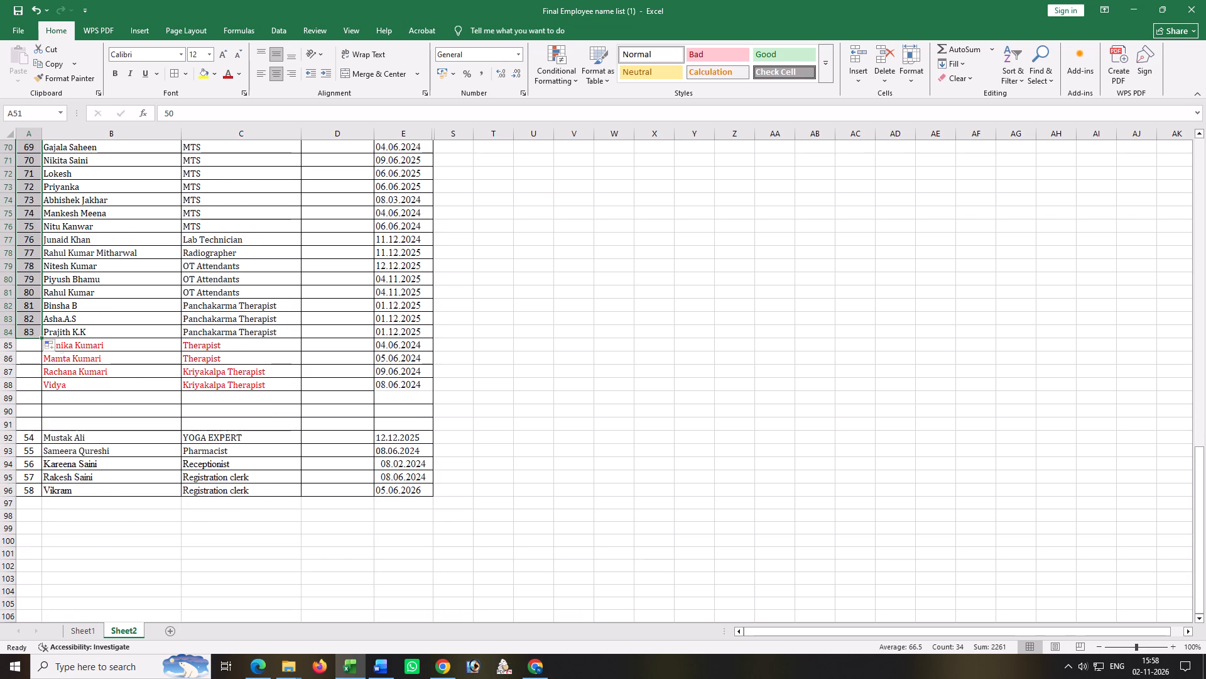
double_click(39, 338)
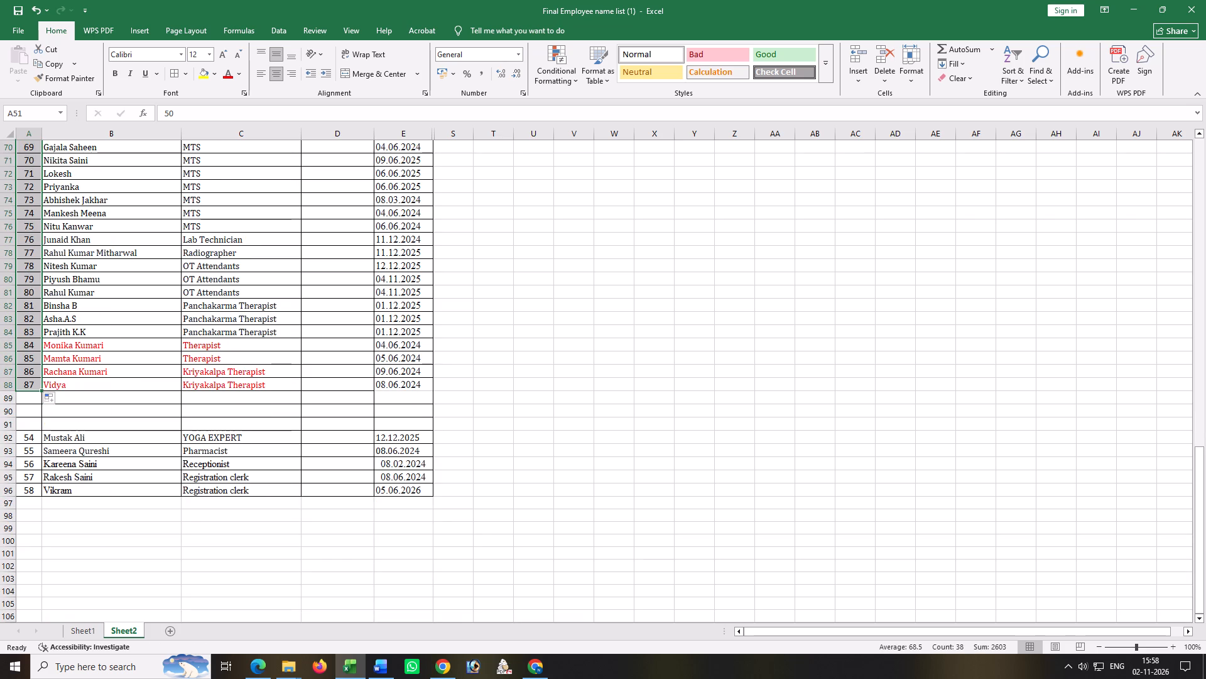
Delete the blank rows 89 to 91 between the Kriyakalpa Therapist and YOGA EXPERT entries.
left_click_drag(8, 398, 8, 421)
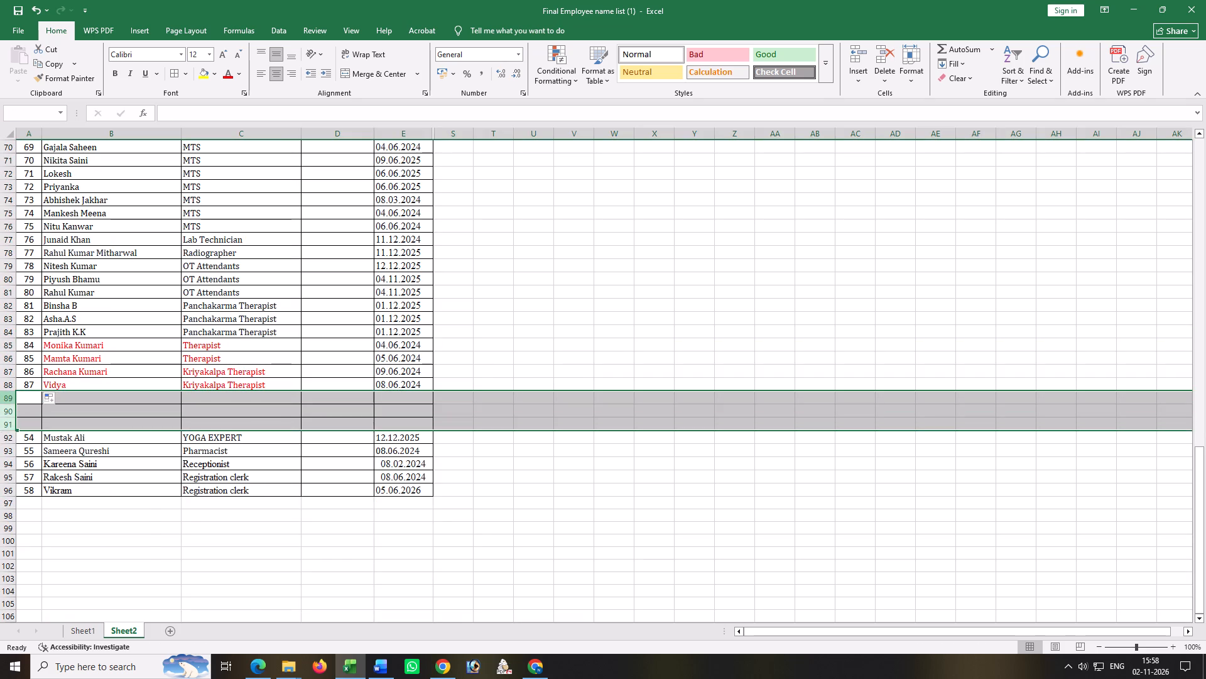
right_click(8, 421)
left_click(36, 538)
Continue the serial numbers from A87:A88 down to A93, numbering the last five staff rows 88 to 92.
left_click_drag(33, 368, 31, 381)
double_click(41, 390)
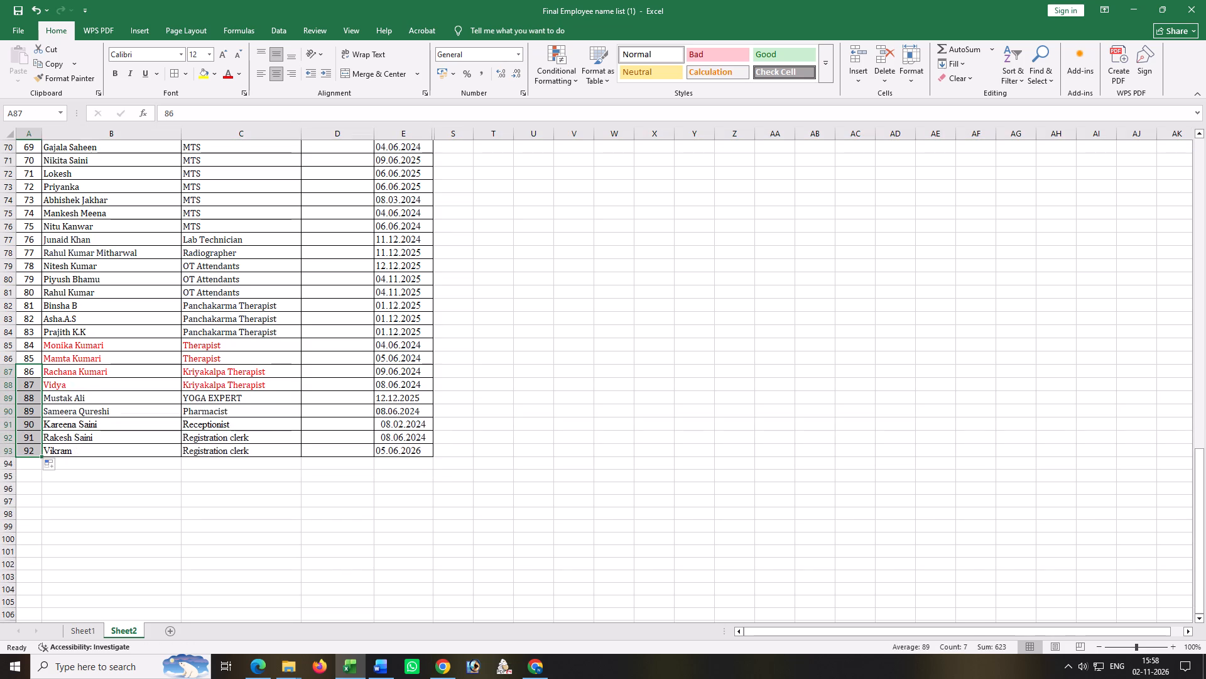
left_click(250, 501)
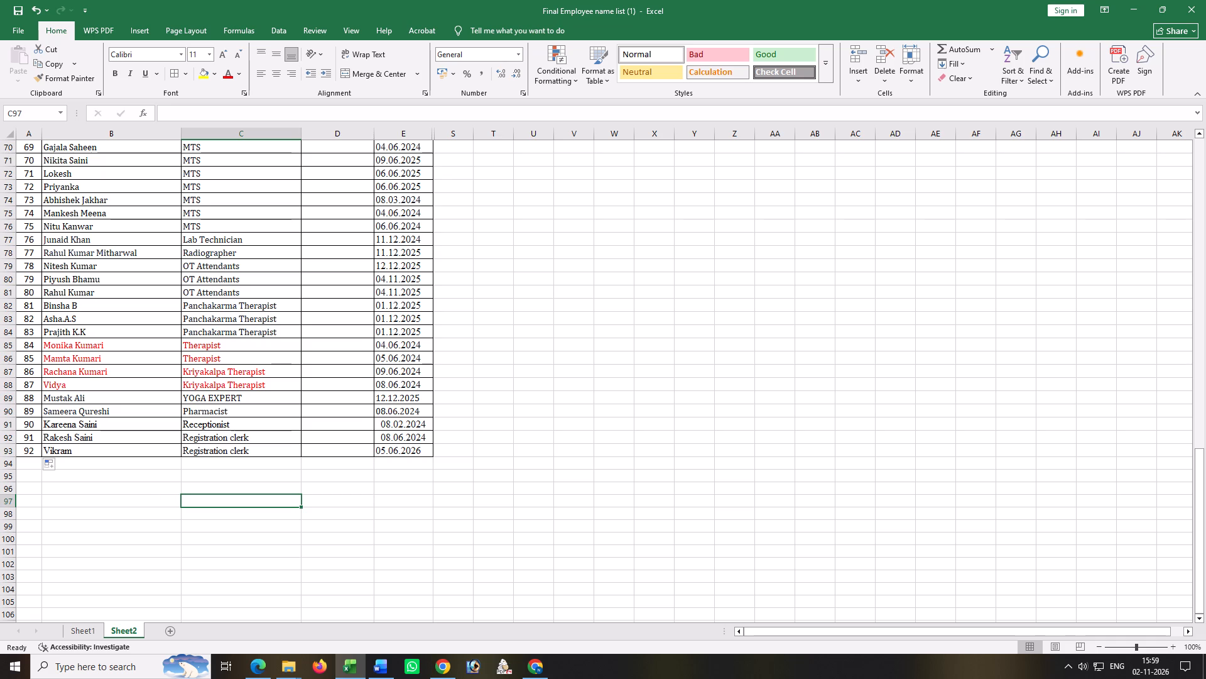
Centre the appointment dates in E90:E93 horizontally and align them to the middle of the cells.
left_click_drag(396, 410, 400, 448)
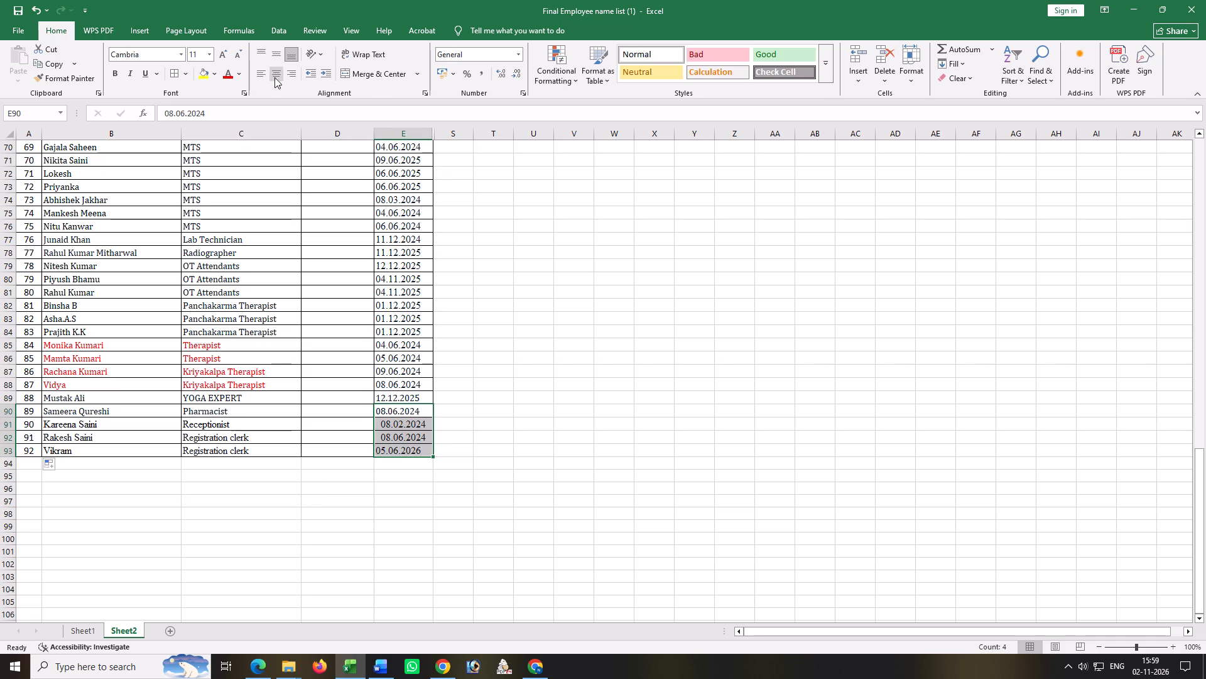
left_click(278, 73)
left_click(279, 54)
Examine the consultants' and medical officers' entries in rows 3 to 21 of Sheet2.
scroll(430, 473, "up", 15)
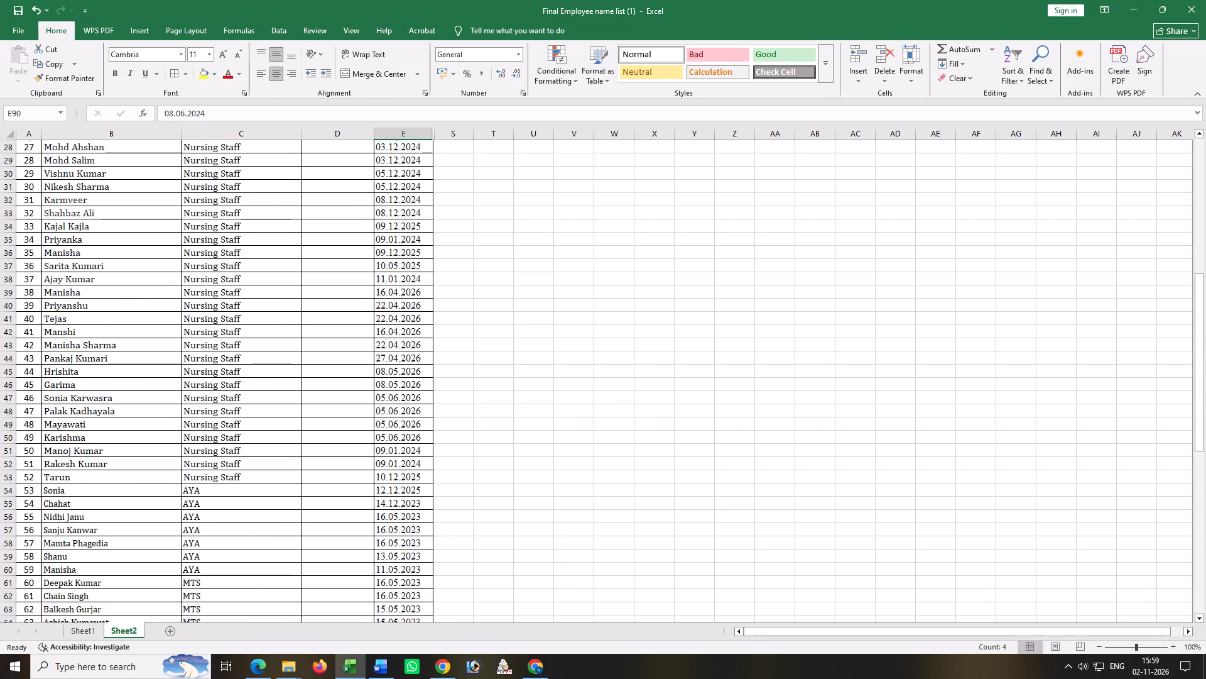
scroll(432, 475, "up", 15)
left_click(309, 278)
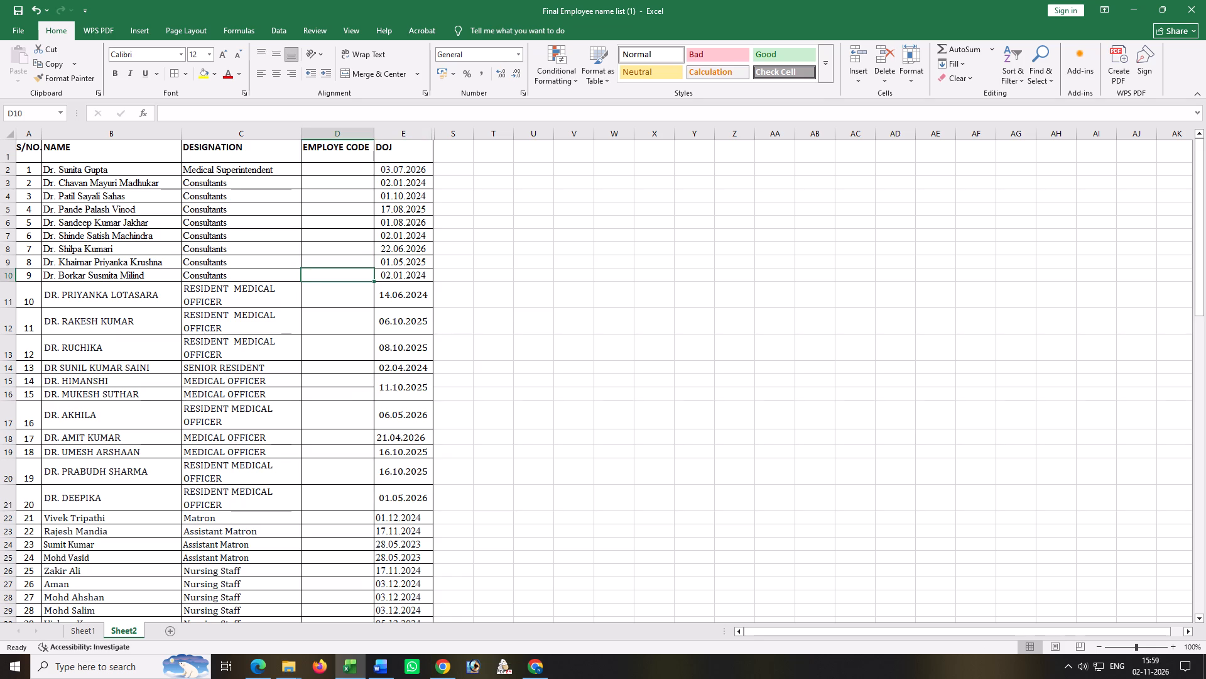
left_click_drag(63, 185, 218, 275)
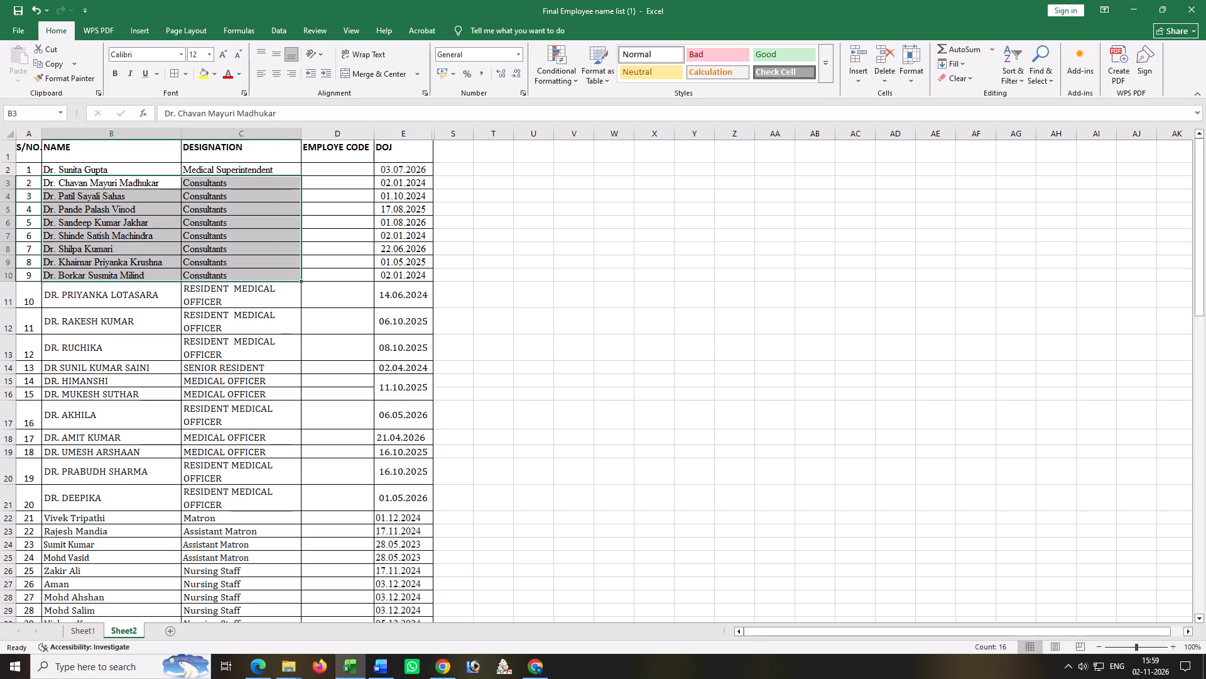
left_click_drag(74, 180, 87, 272)
scroll(90, 341, "down", 1)
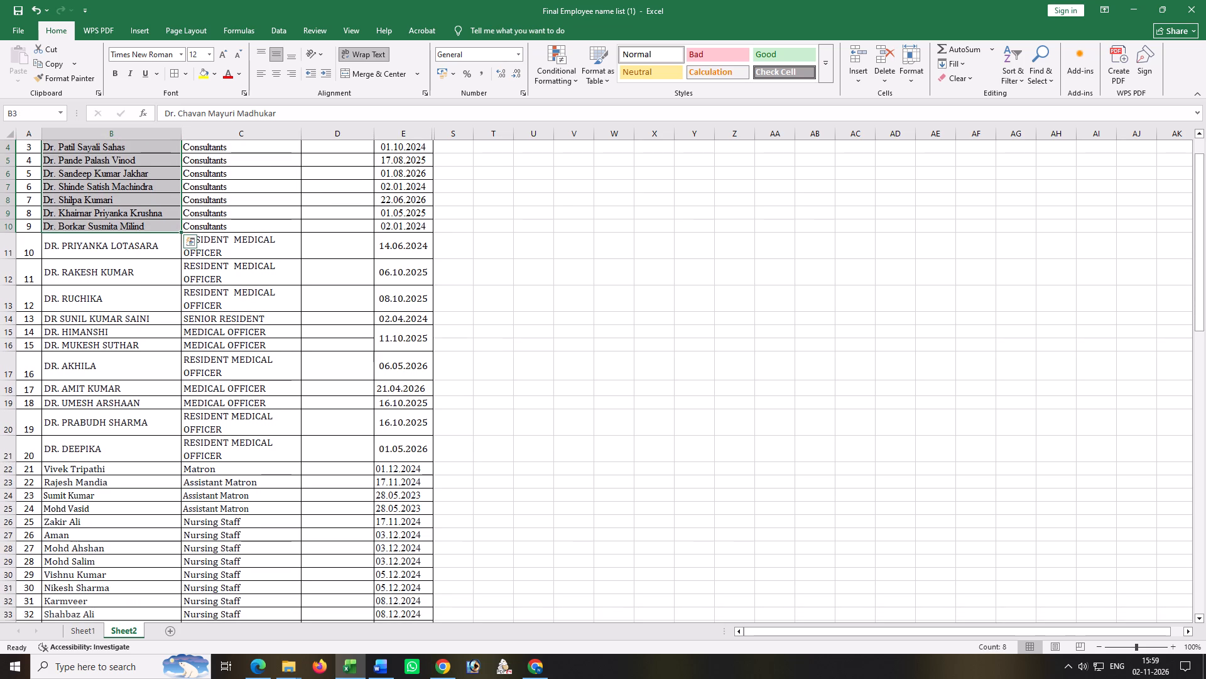
left_click_drag(77, 251, 79, 260)
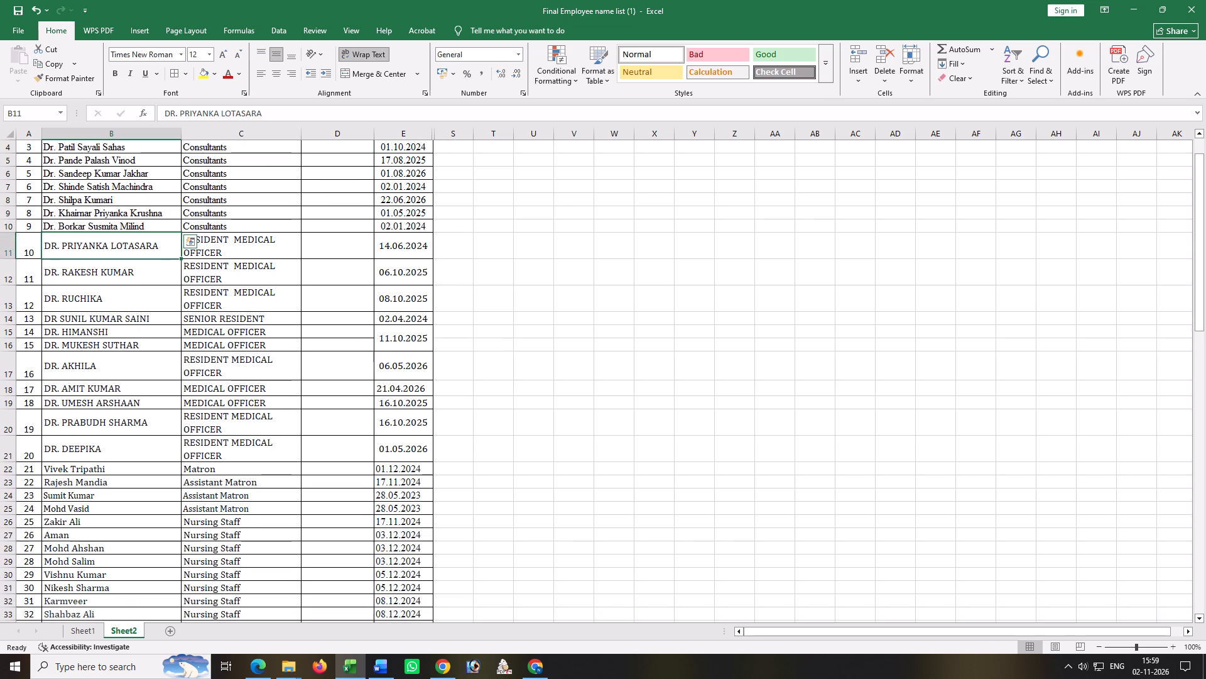
left_click_drag(79, 260, 86, 447)
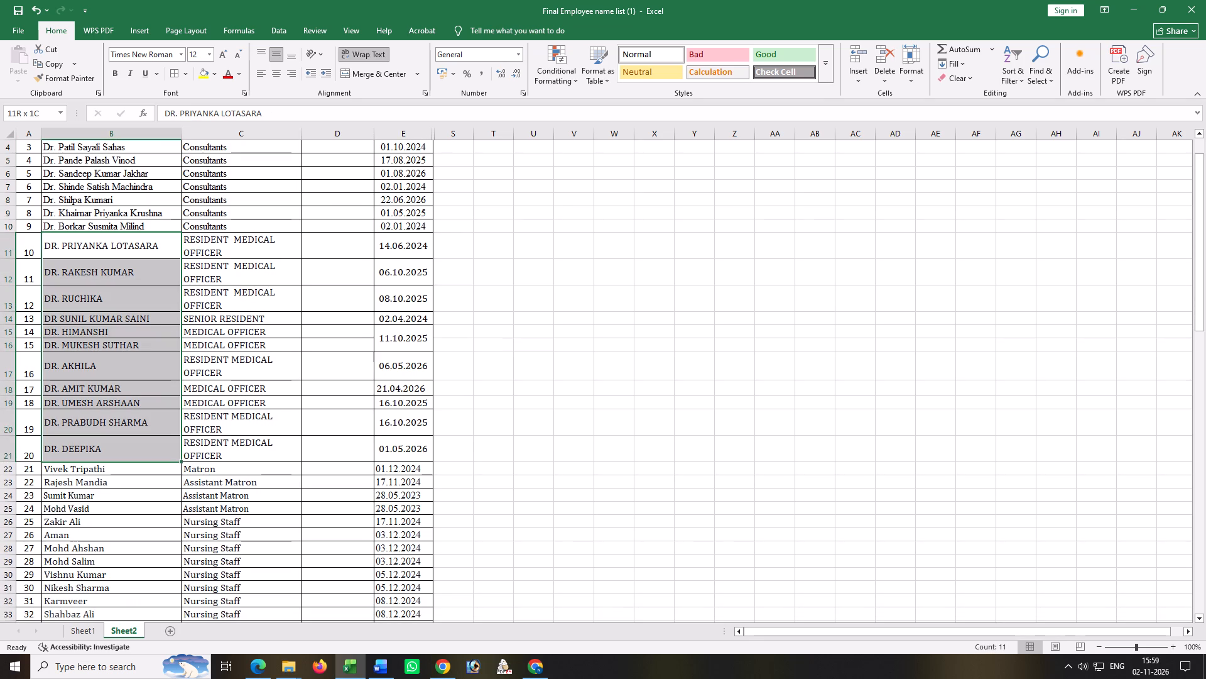
Delete row 19, the Medical Officer entry with serial number 18.
left_click(72, 402)
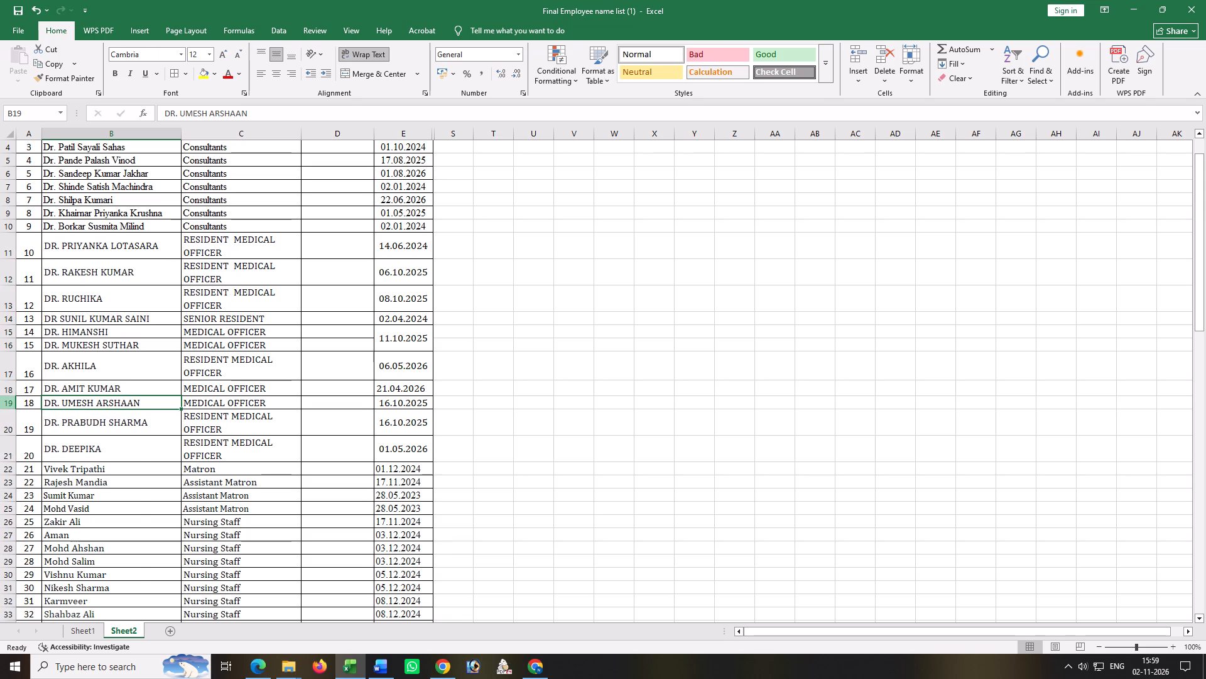
right_click(1, 402)
left_click(41, 520)
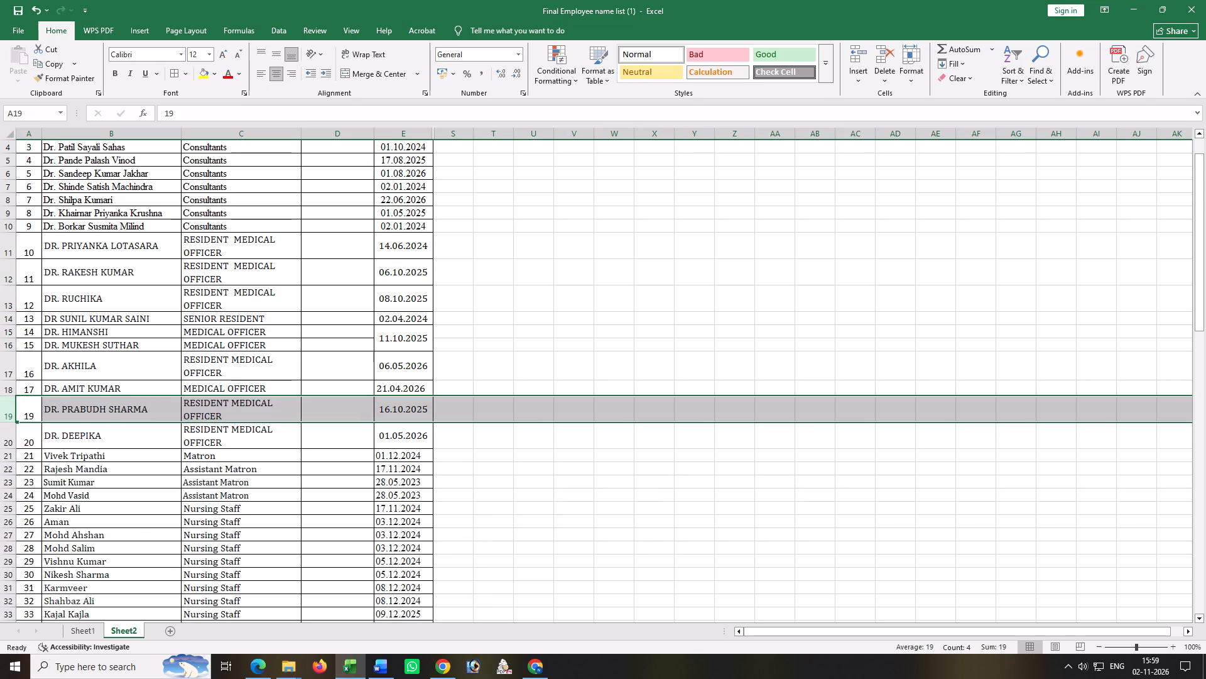
Replace the Medical Officer's name in B18 with DR. NANDINI.
left_click(108, 420)
left_click(88, 392)
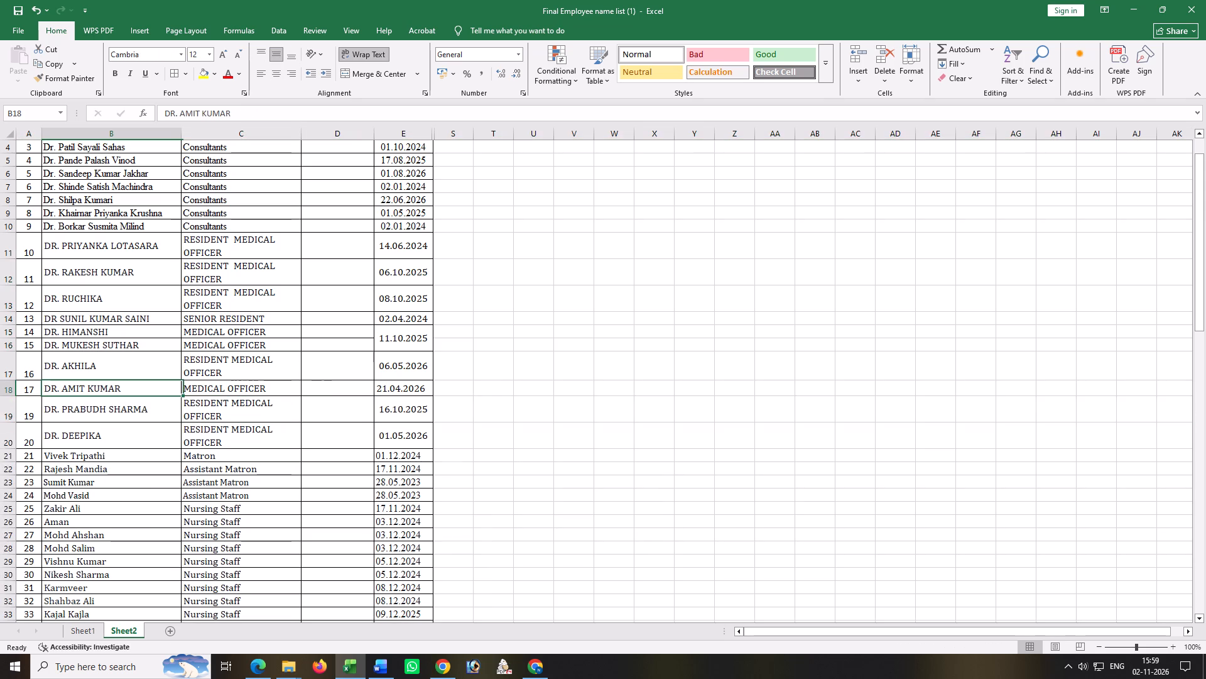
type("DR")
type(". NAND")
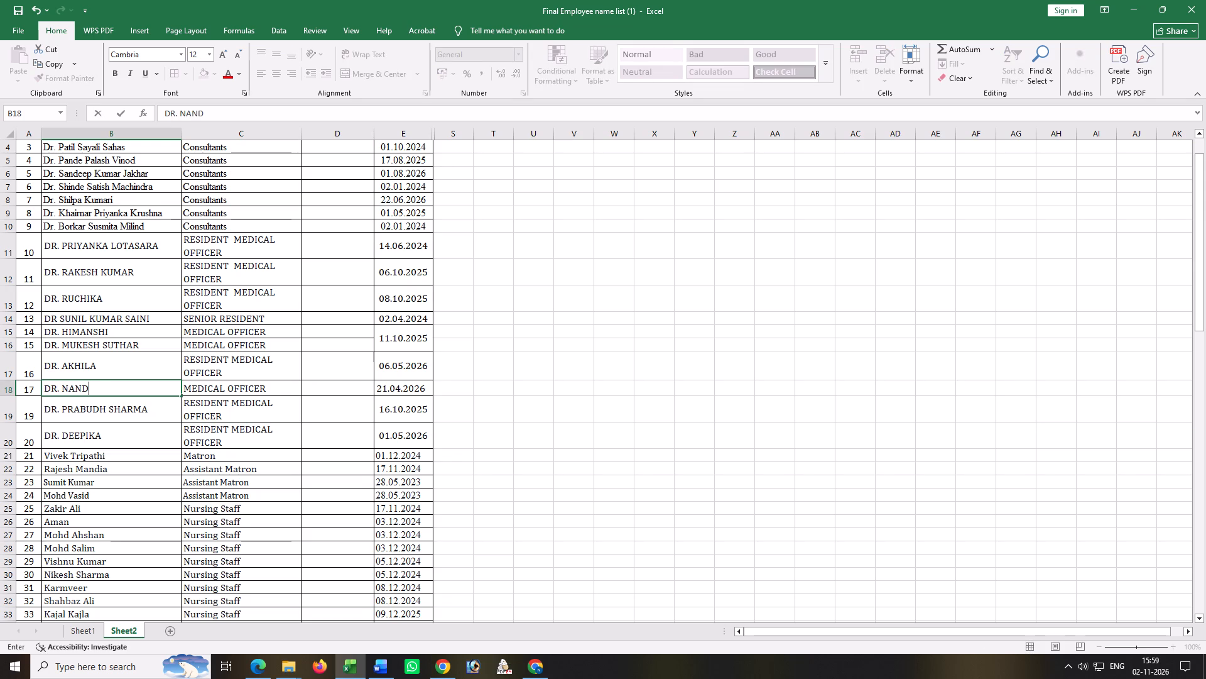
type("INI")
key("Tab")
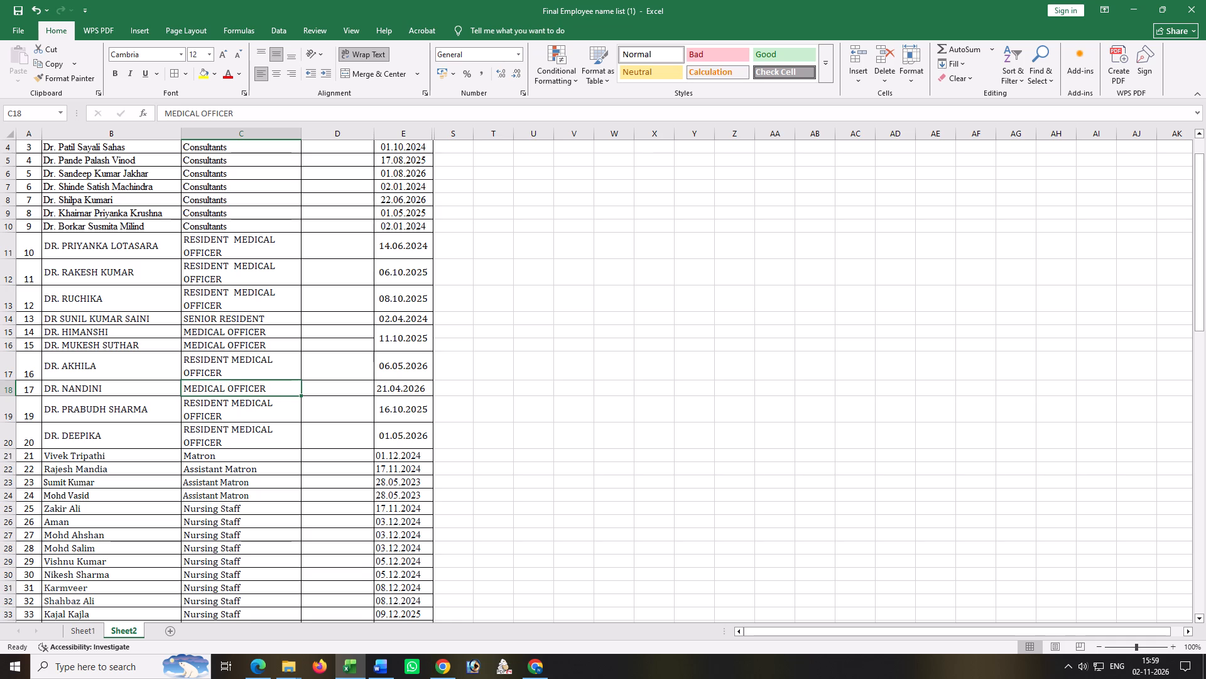
Replace the Resident Medical Officer's name in B12 with DR. ANJALI.
left_click(84, 273)
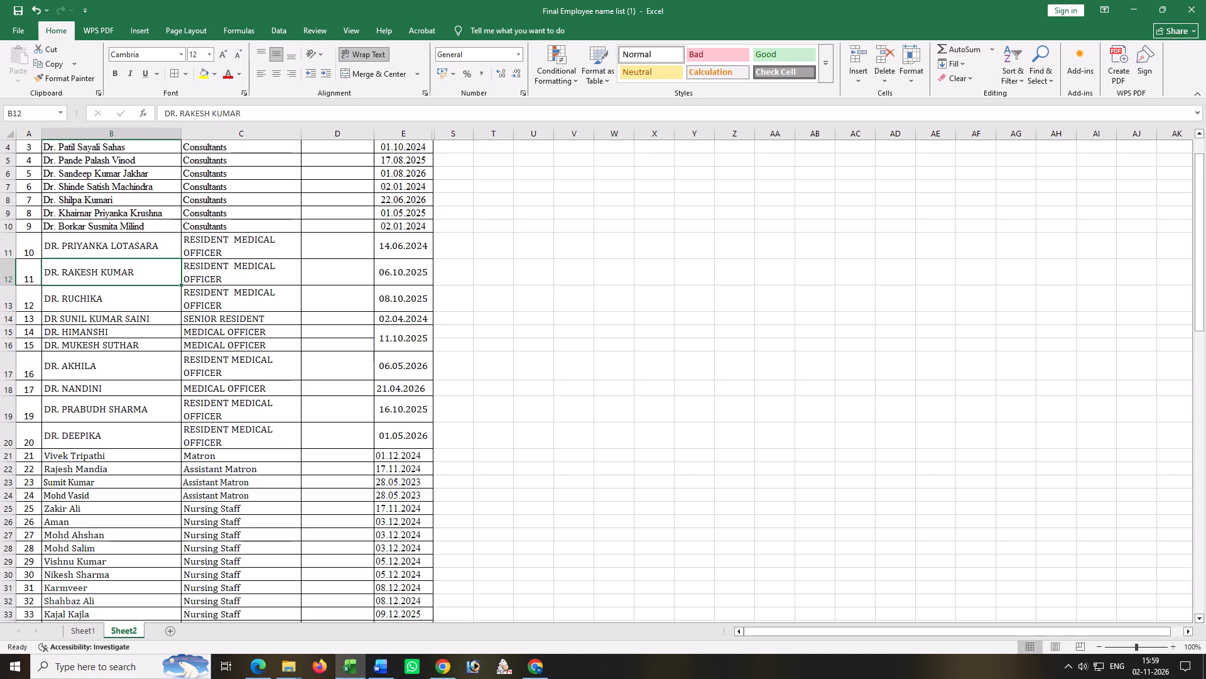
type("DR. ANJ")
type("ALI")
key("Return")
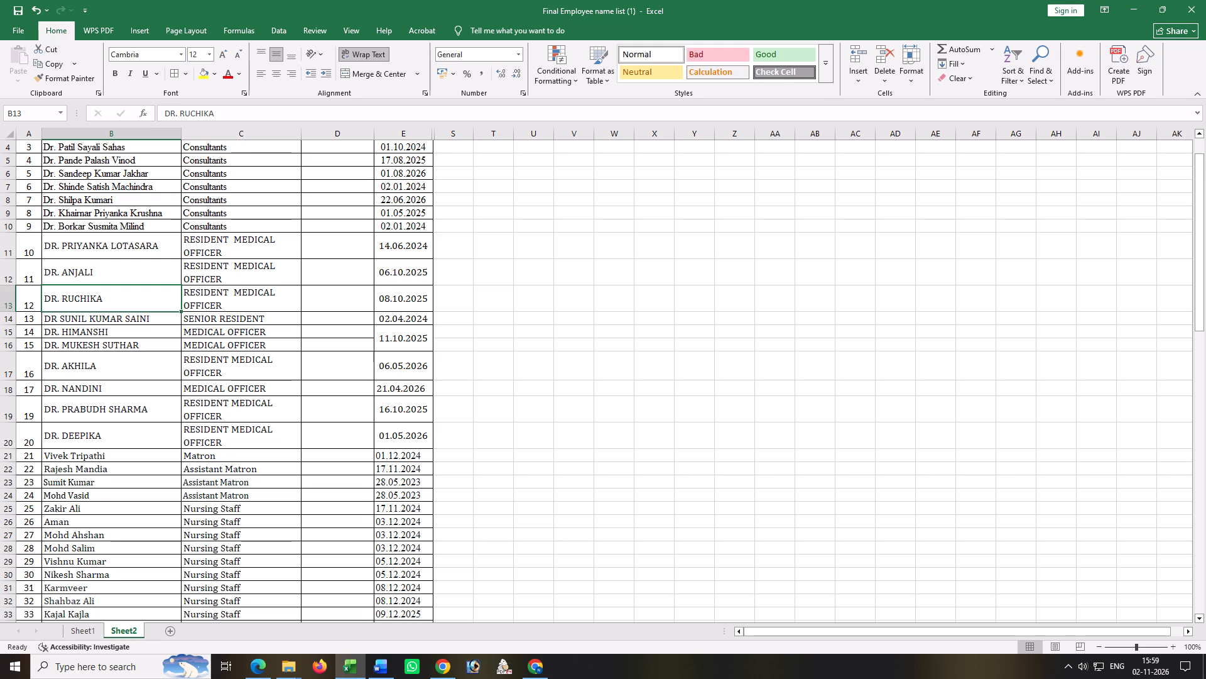
Insert four blank rows between the last Resident Medical Officer in row 20 and the Matron entry.
right_click(1, 451)
left_click(270, 451)
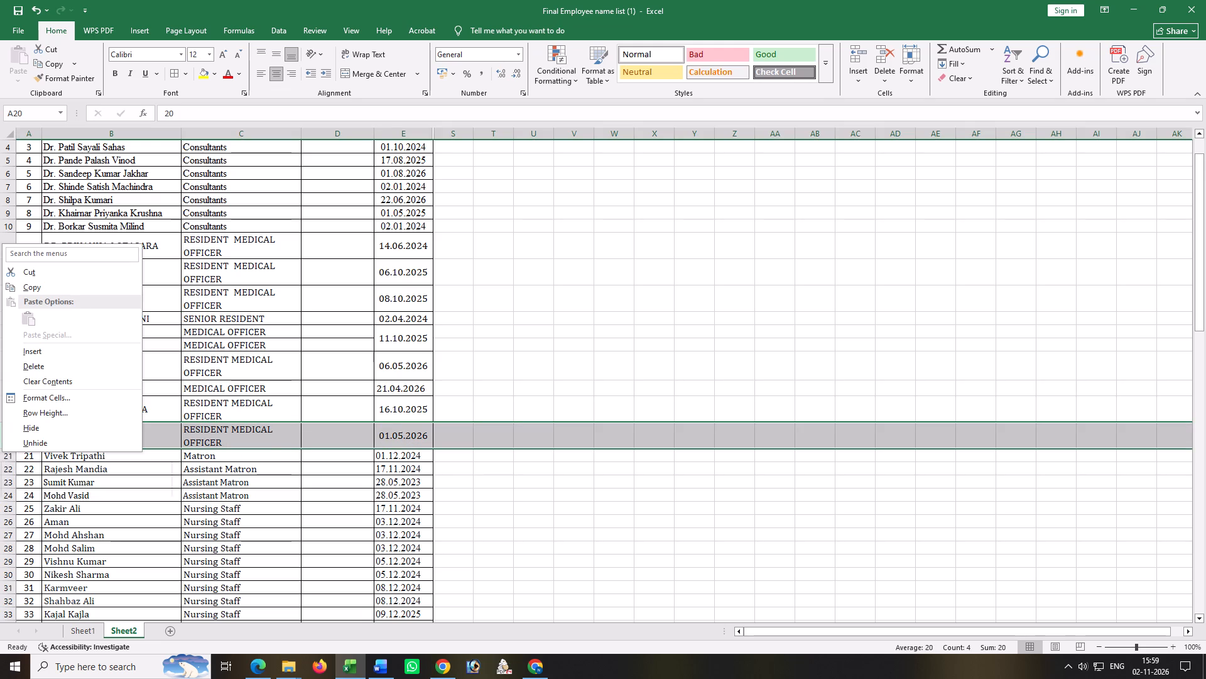
right_click(0, 460)
left_click(35, 363)
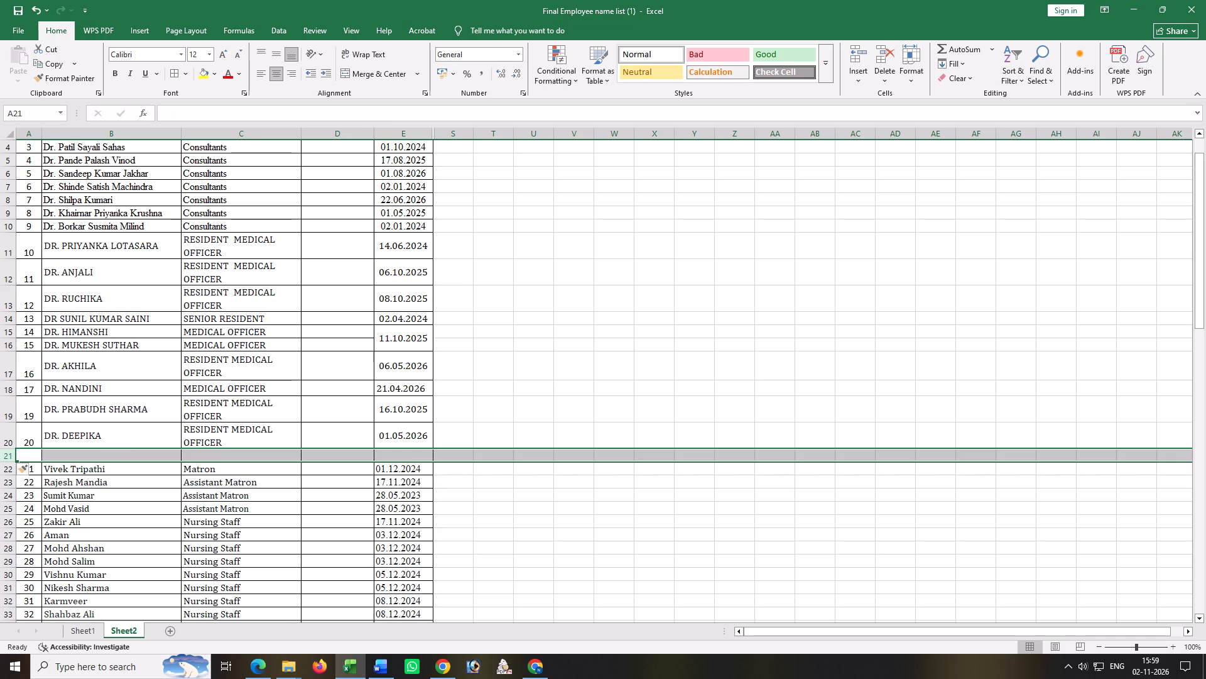
left_click_drag(1, 455, 4, 475)
right_click(4, 475)
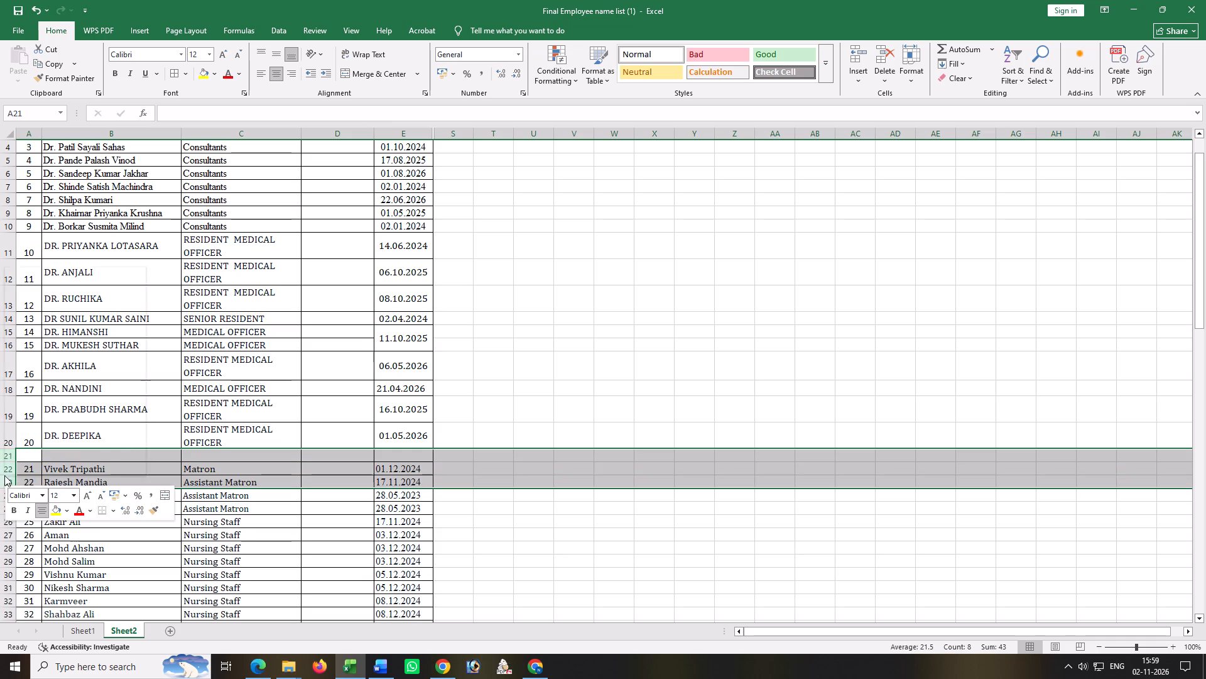
Insert three more blank rows above the Matron entry to leave rows 21 to 24 empty.
left_click(40, 372)
Enter DR. YOGITA in B21 and the next two doctors' full names, in capitals with the DR. prefix, in B22 and B23.
left_click(80, 462)
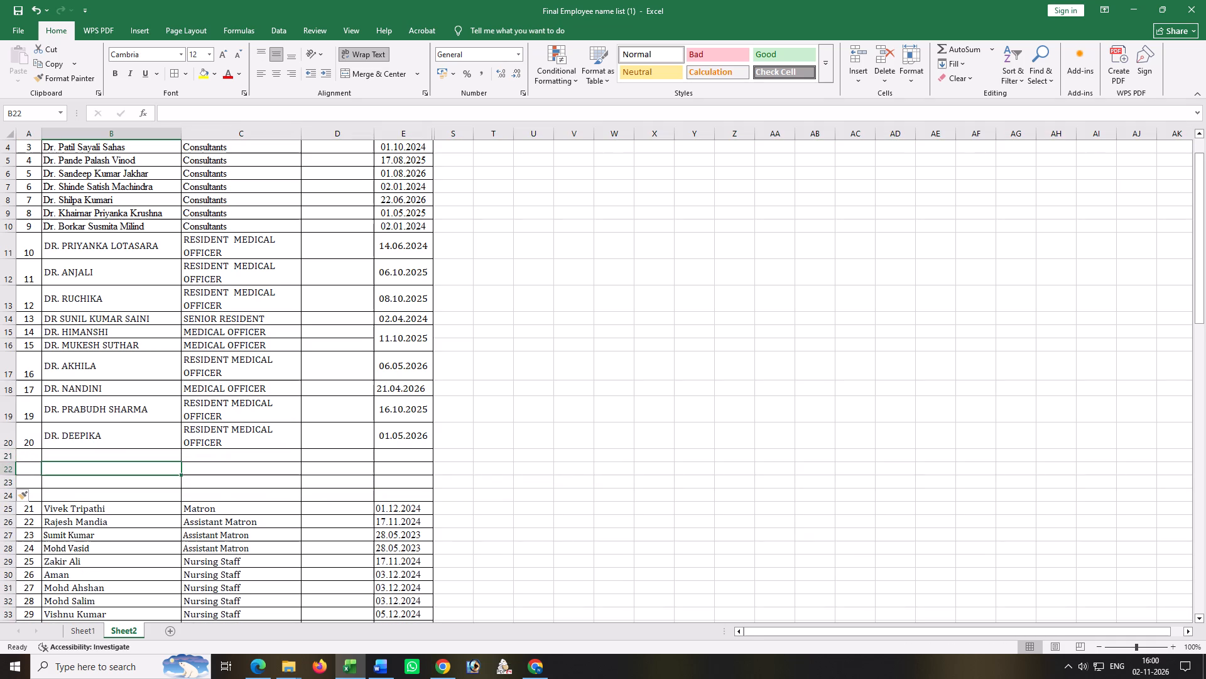
left_click(108, 456)
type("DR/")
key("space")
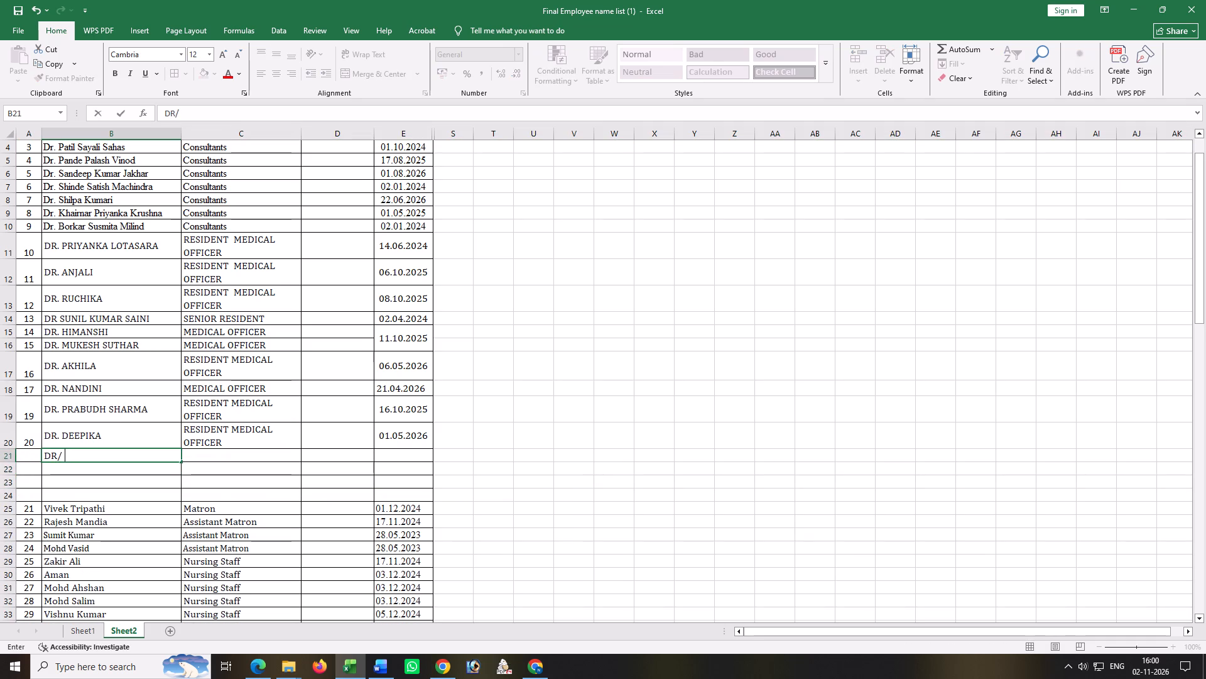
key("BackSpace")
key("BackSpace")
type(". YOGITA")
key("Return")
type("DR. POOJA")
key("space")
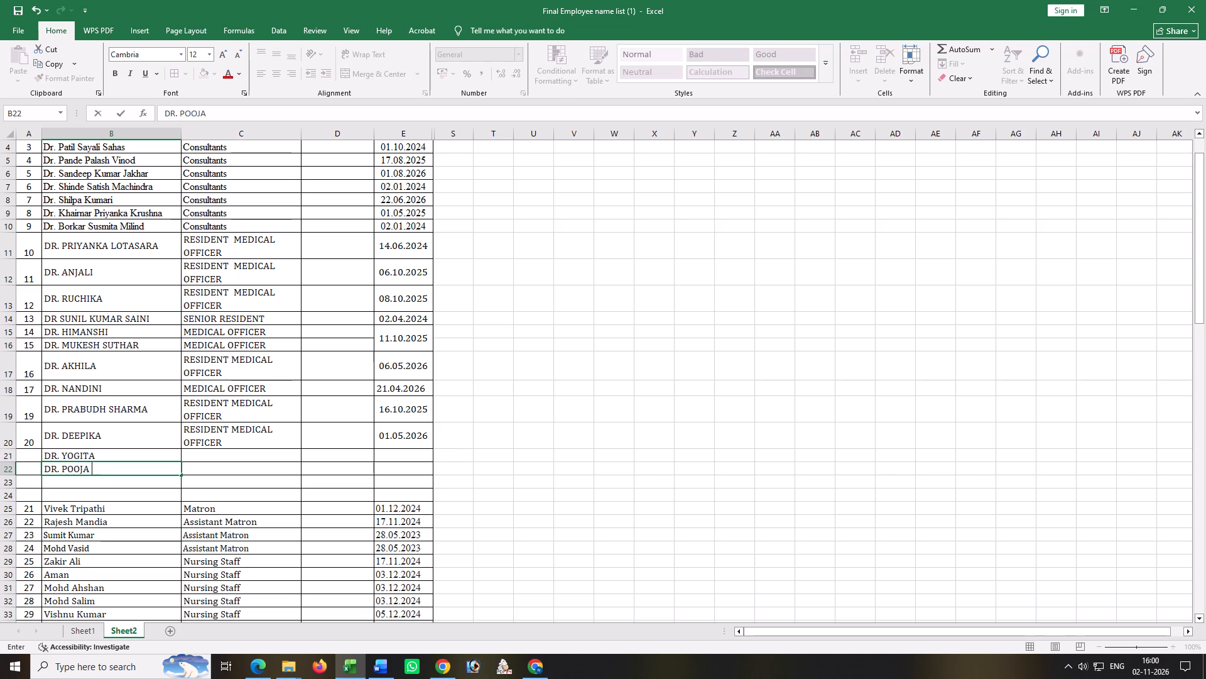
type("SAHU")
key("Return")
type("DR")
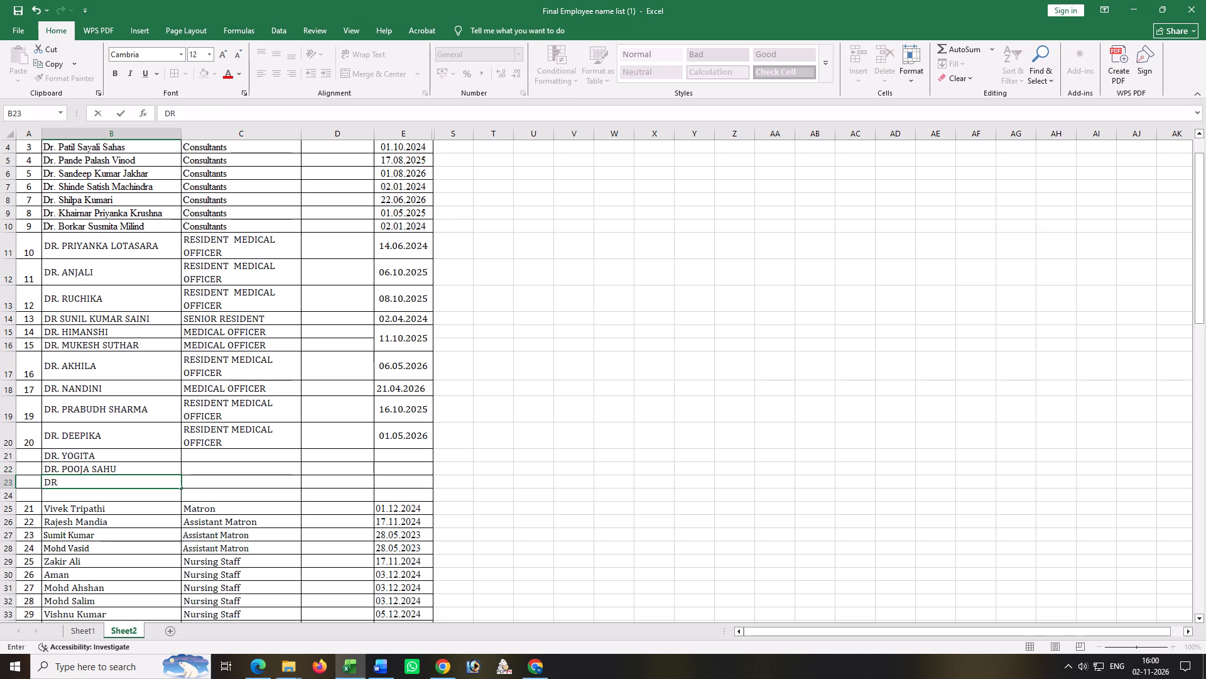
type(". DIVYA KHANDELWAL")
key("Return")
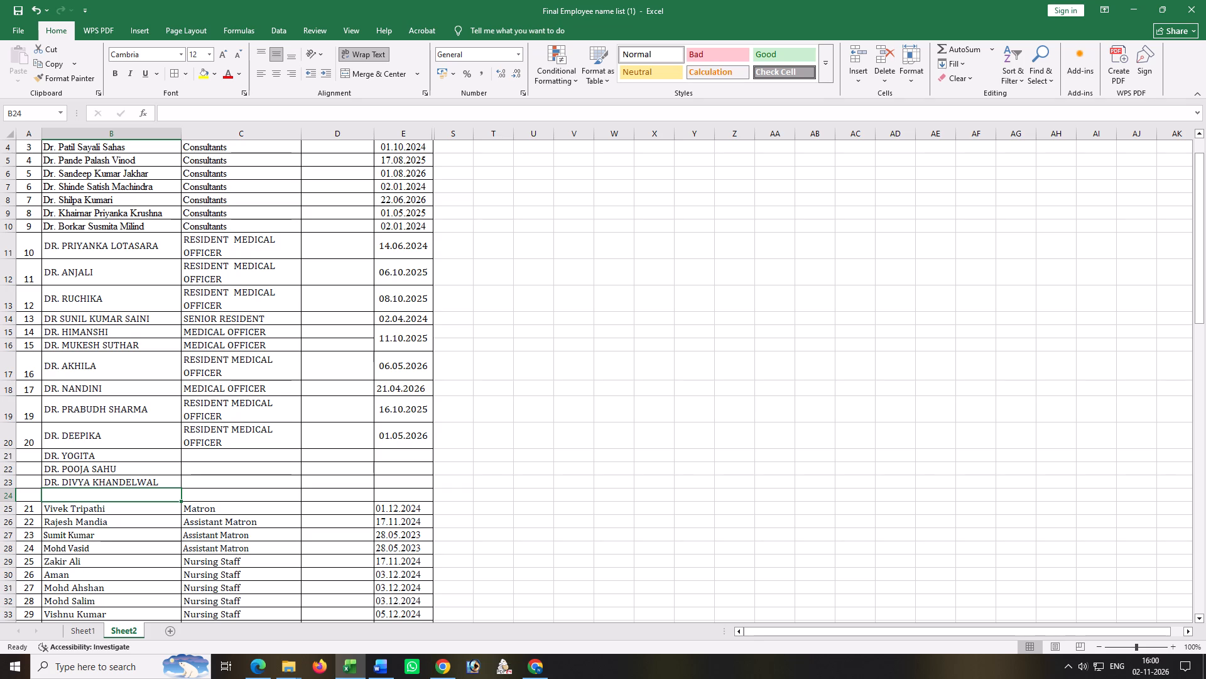
Renumber the doctors' serial numbers in A11:A23 as a continuous series from 10 to 22.
left_click(90, 256)
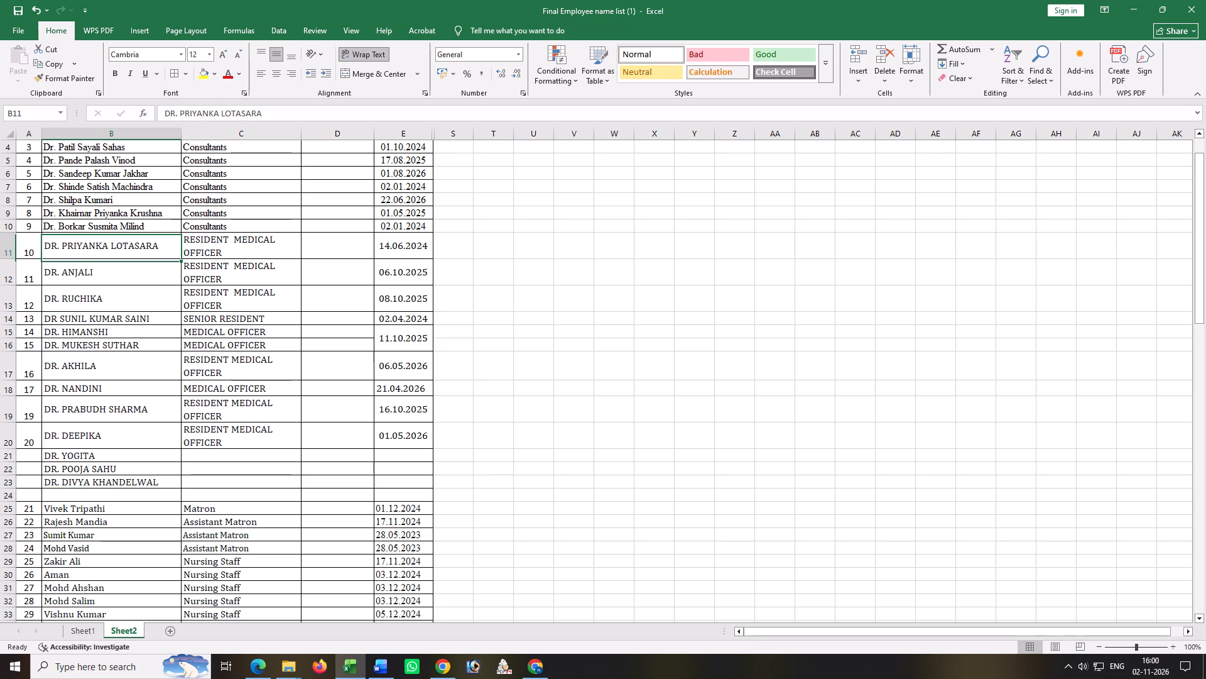
left_click_drag(31, 246, 32, 272)
left_click_drag(43, 285, 37, 381)
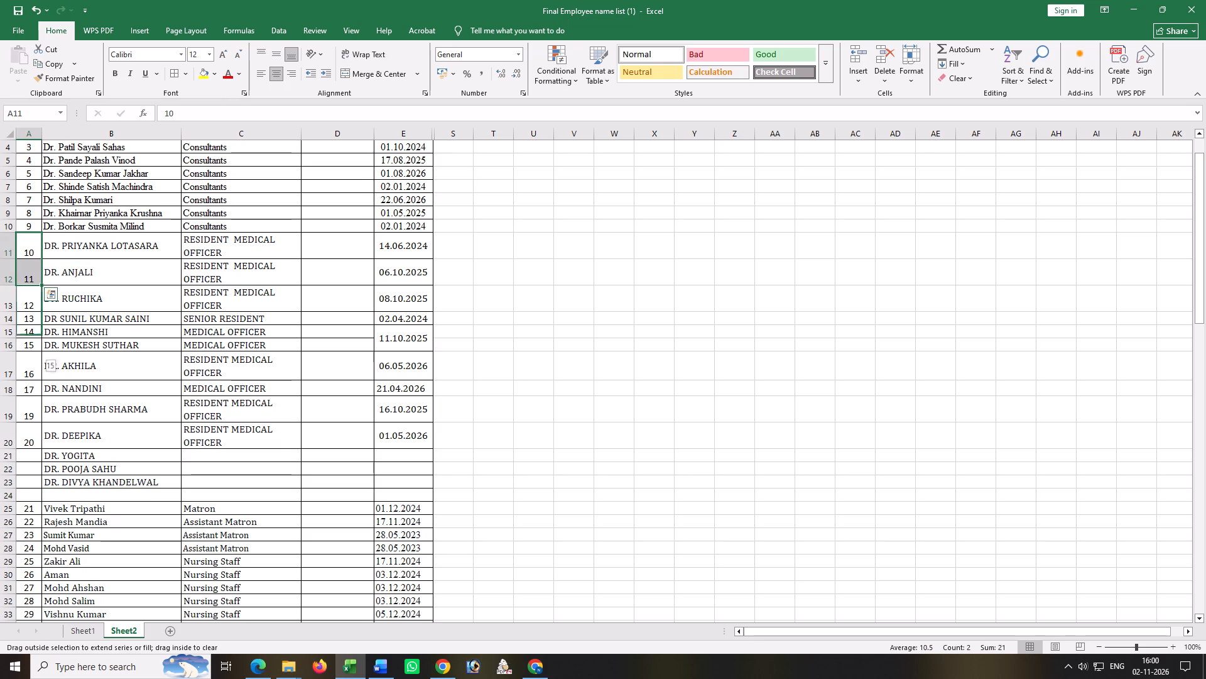
left_click_drag(37, 381, 33, 492)
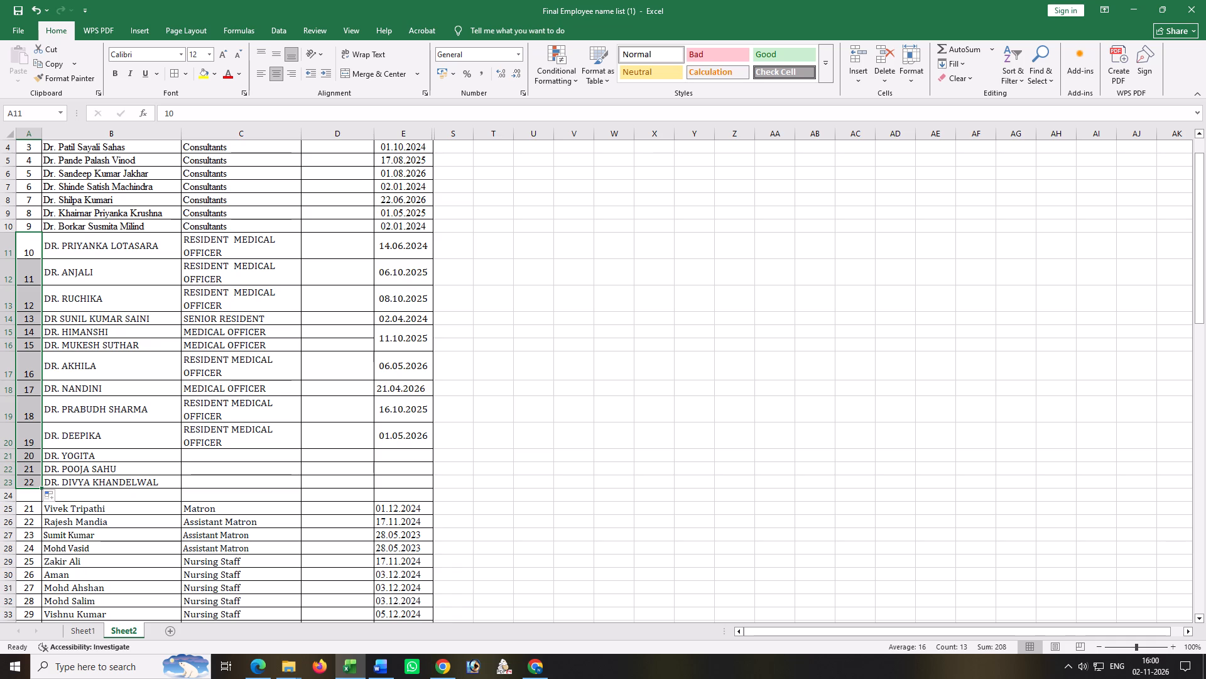
Select the doctors' names in B11:B23.
left_click_drag(89, 250, 100, 483)
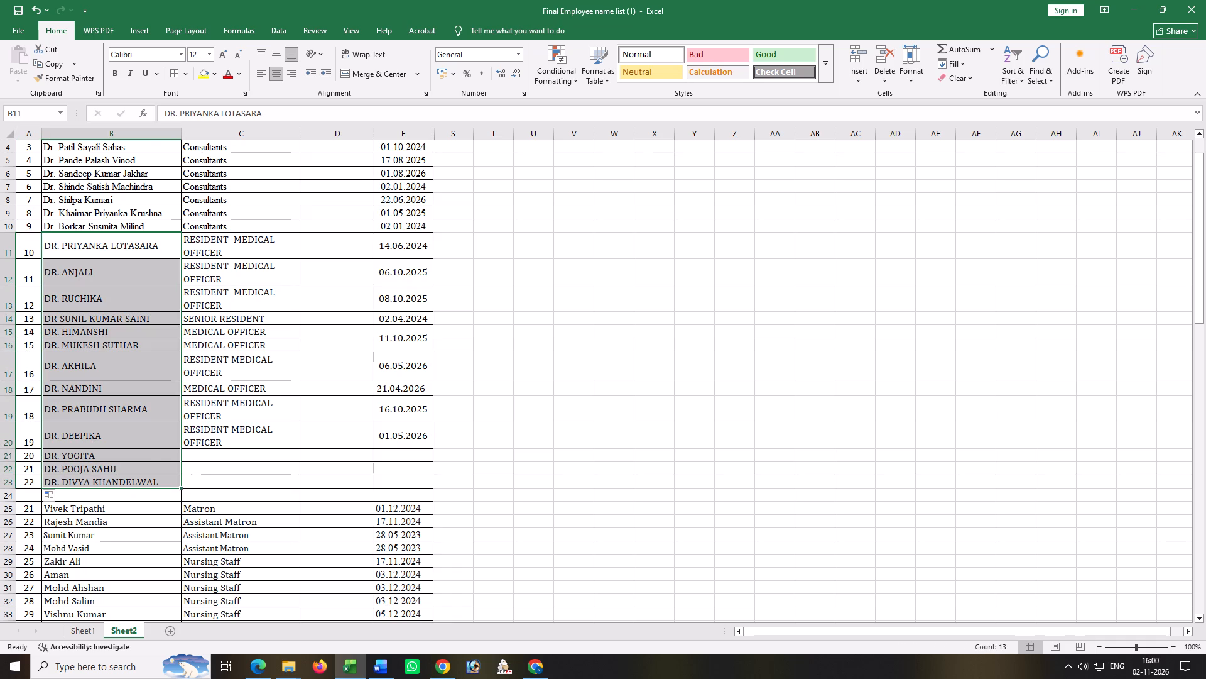
Fill the RESIDENT MEDICAL OFFICER designation from C20 down to C21:C23 for the three added doctors.
left_click(234, 436)
left_click_drag(301, 450, 307, 486)
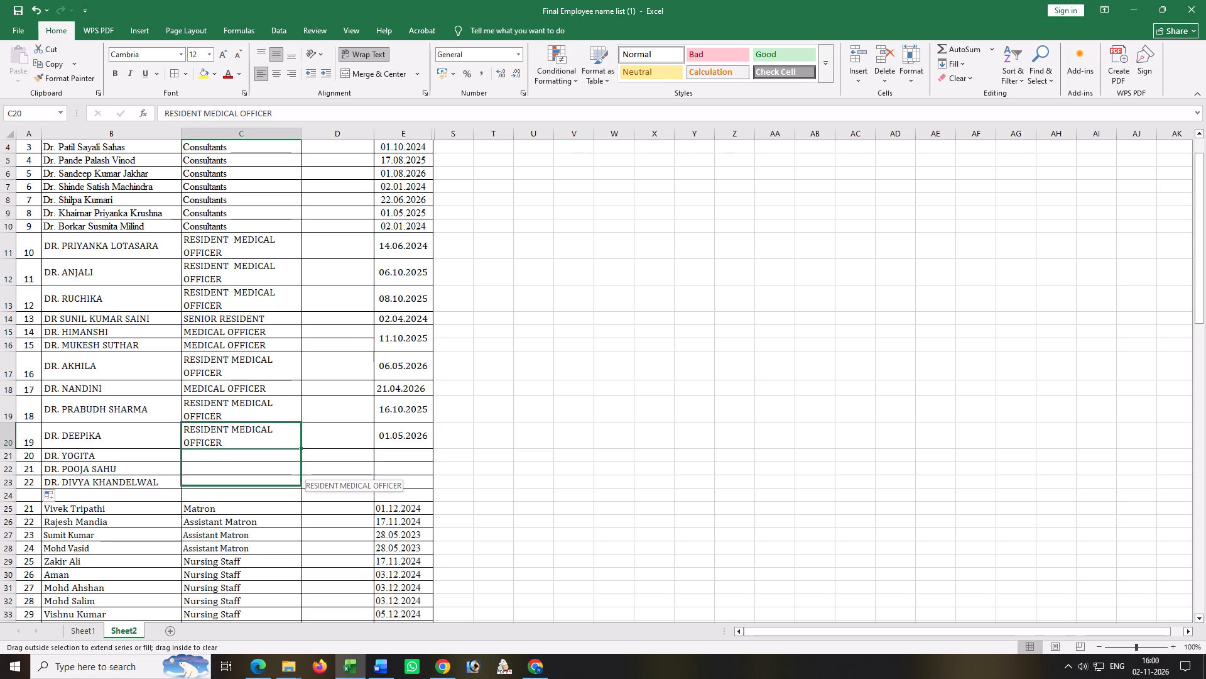
left_click_drag(307, 486, 307, 487)
left_click(205, 469)
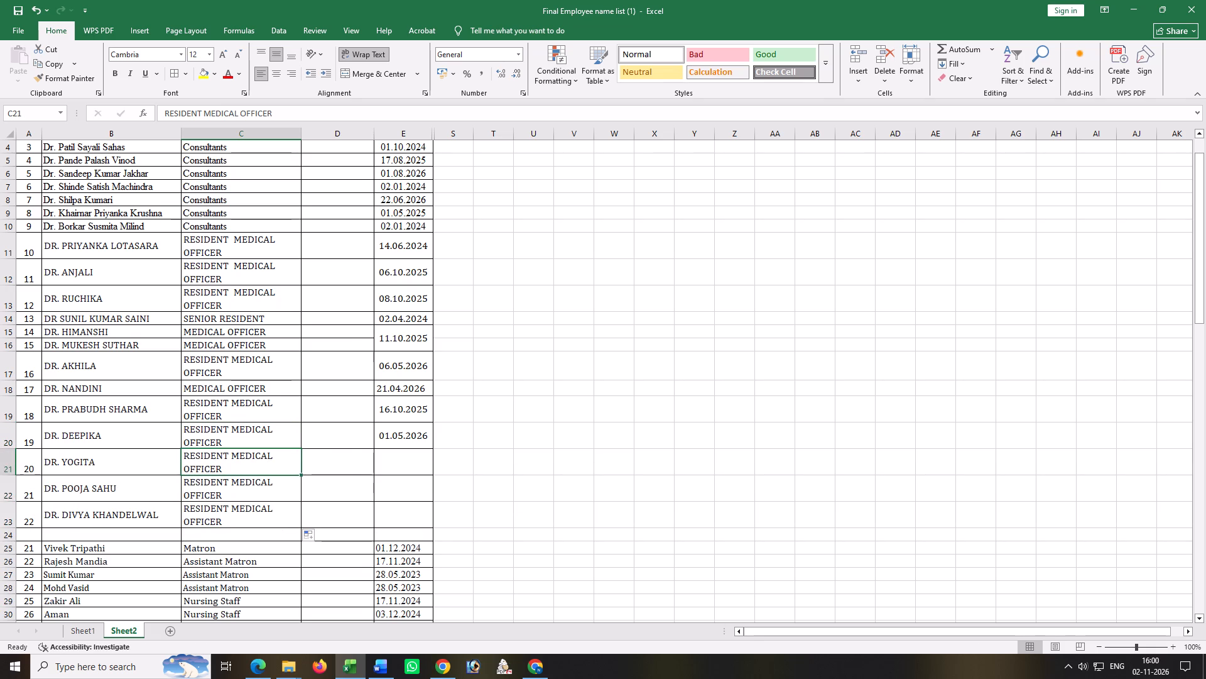
Save the employee name list workbook.
left_click(404, 460)
key("ctrl+s")
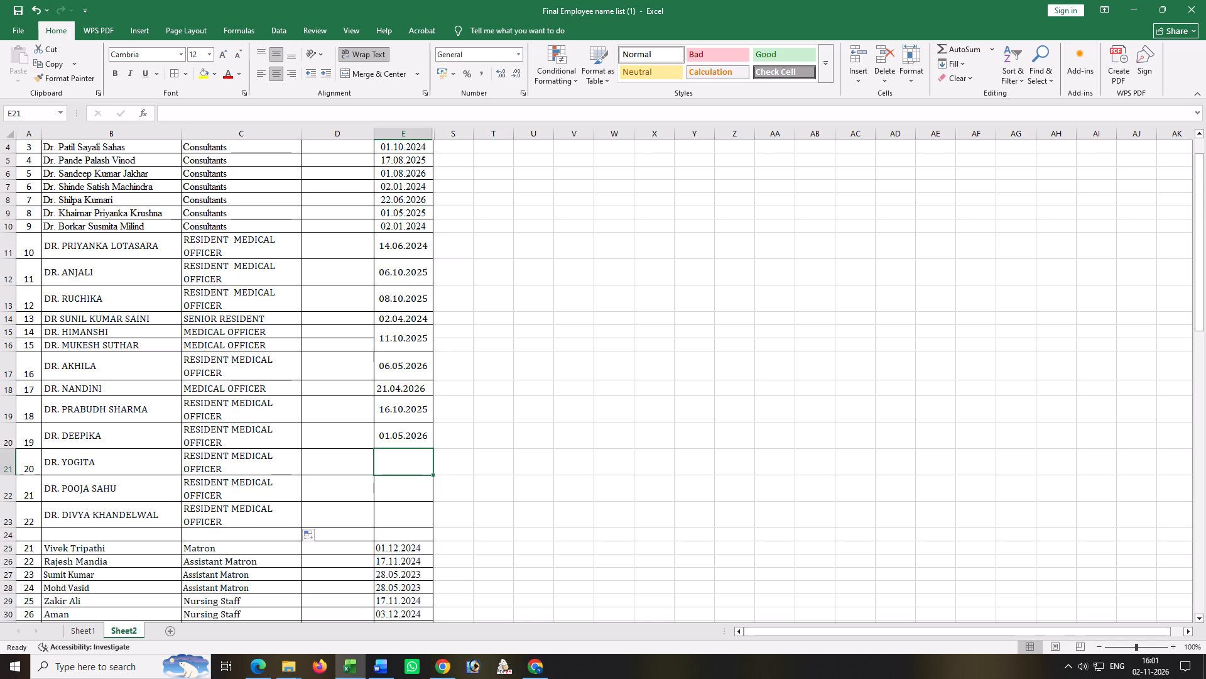
Enter the date 24.09.2026 in E21 and copy it down to E22 and E23 for the three added doctors.
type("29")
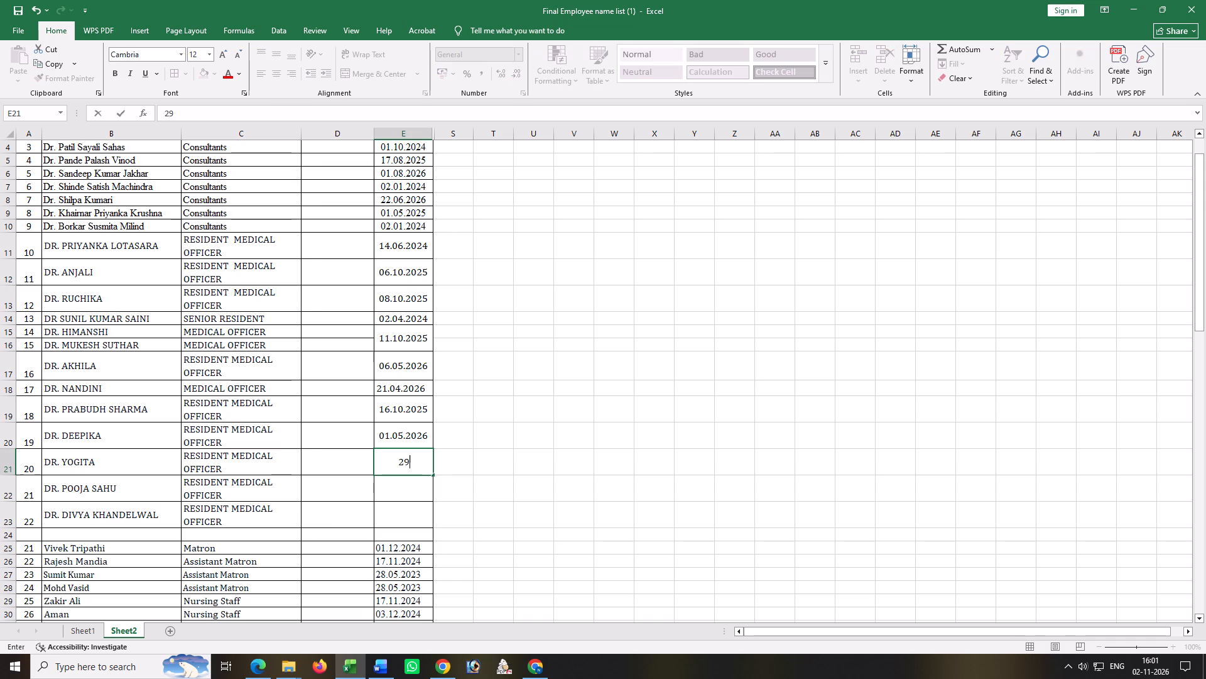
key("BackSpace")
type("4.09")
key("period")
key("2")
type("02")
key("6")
left_click(394, 497)
key("ctrl+d")
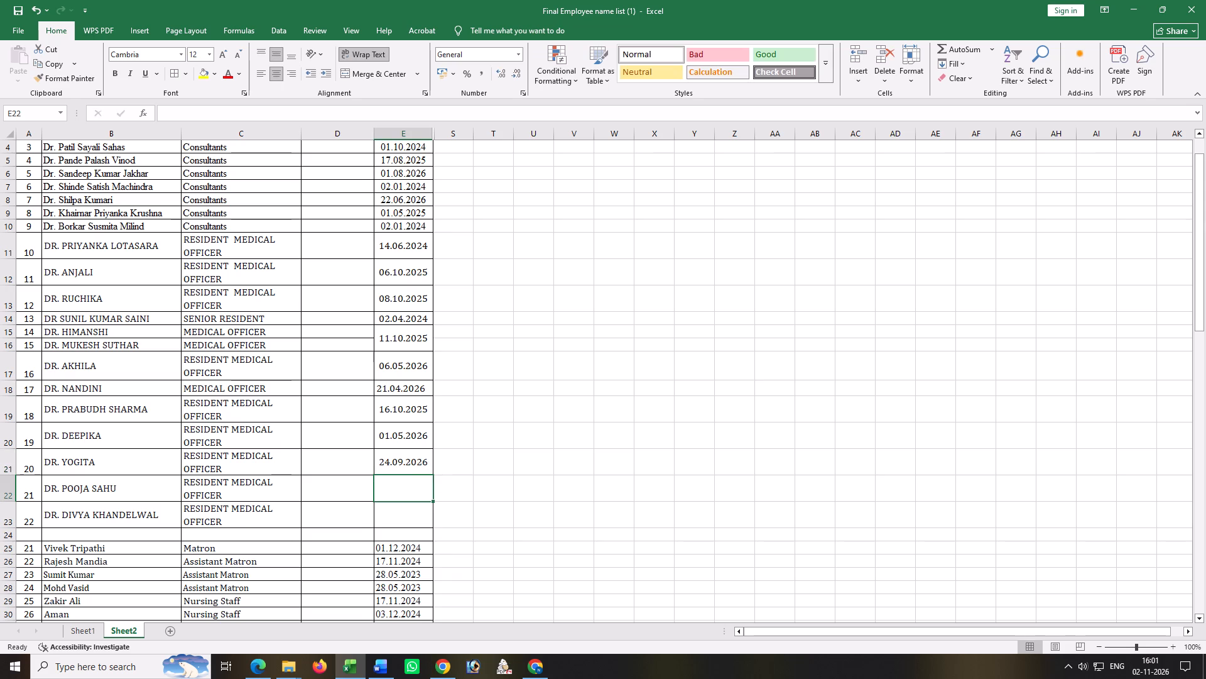
key("Return")
key("ctrl+d")
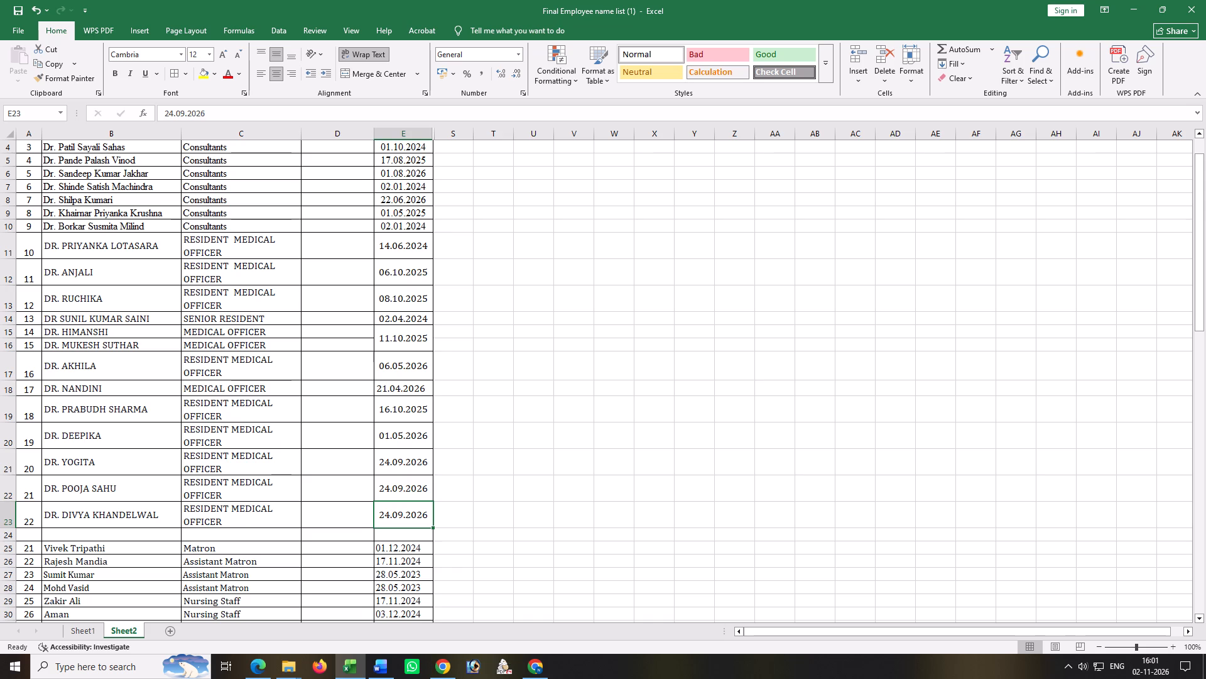
Unmerge the date cell E15:E16 shared by the two Medical Officers with serial numbers 14 and 15.
left_click(400, 341)
left_click(368, 69)
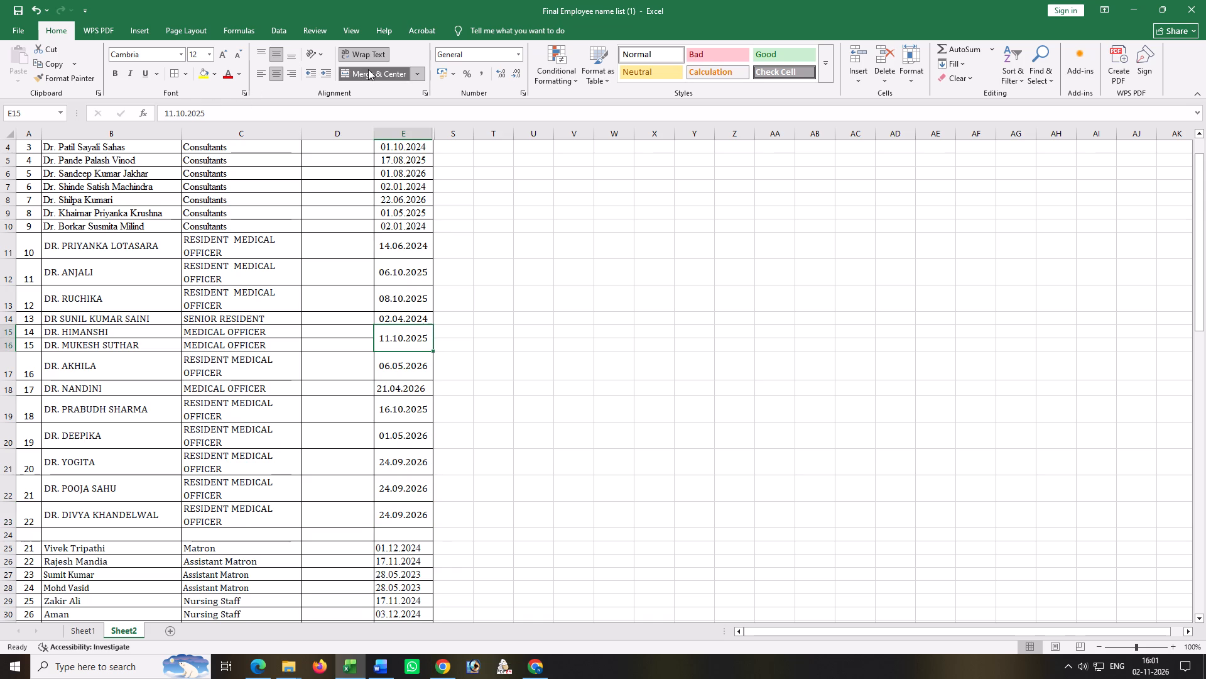
left_click(510, 356)
Select the empty date cell E16 of the Medical Officer with serial number 15.
left_click(403, 345)
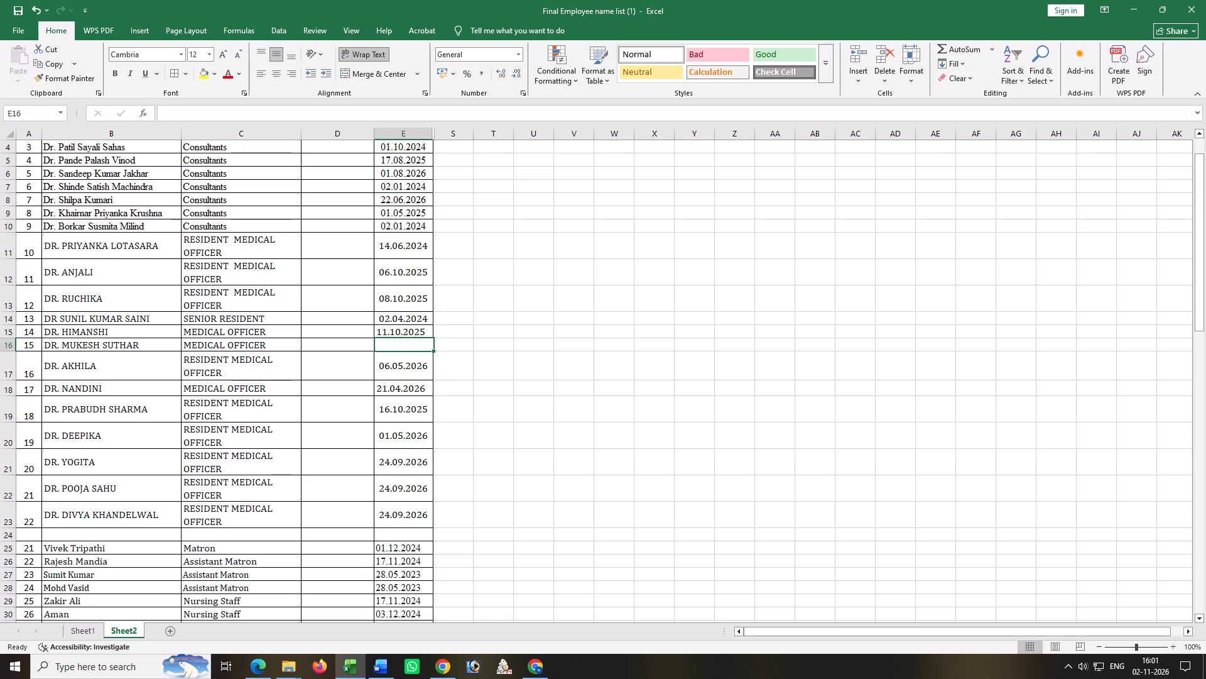
Switch to Word and look through the staff tables in ancilliary staff - Copy for the doctors' appointment dates.
left_click(384, 670)
scroll(420, 537, "down", 17)
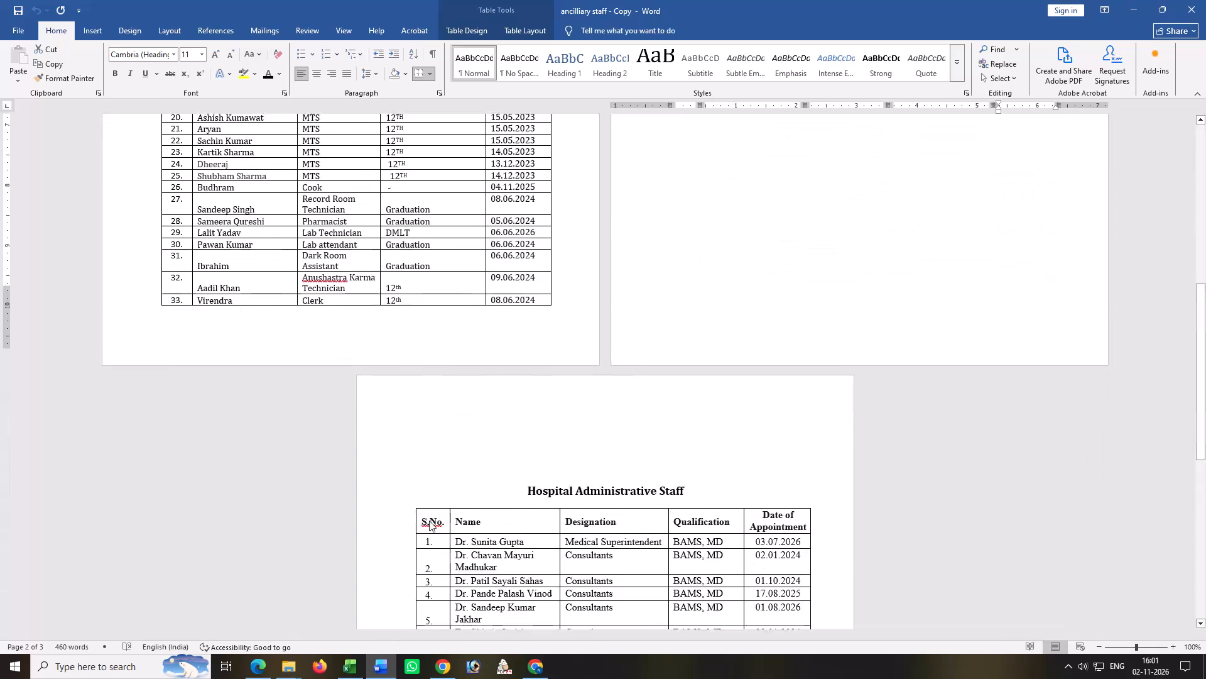
scroll(429, 521, "down", 7)
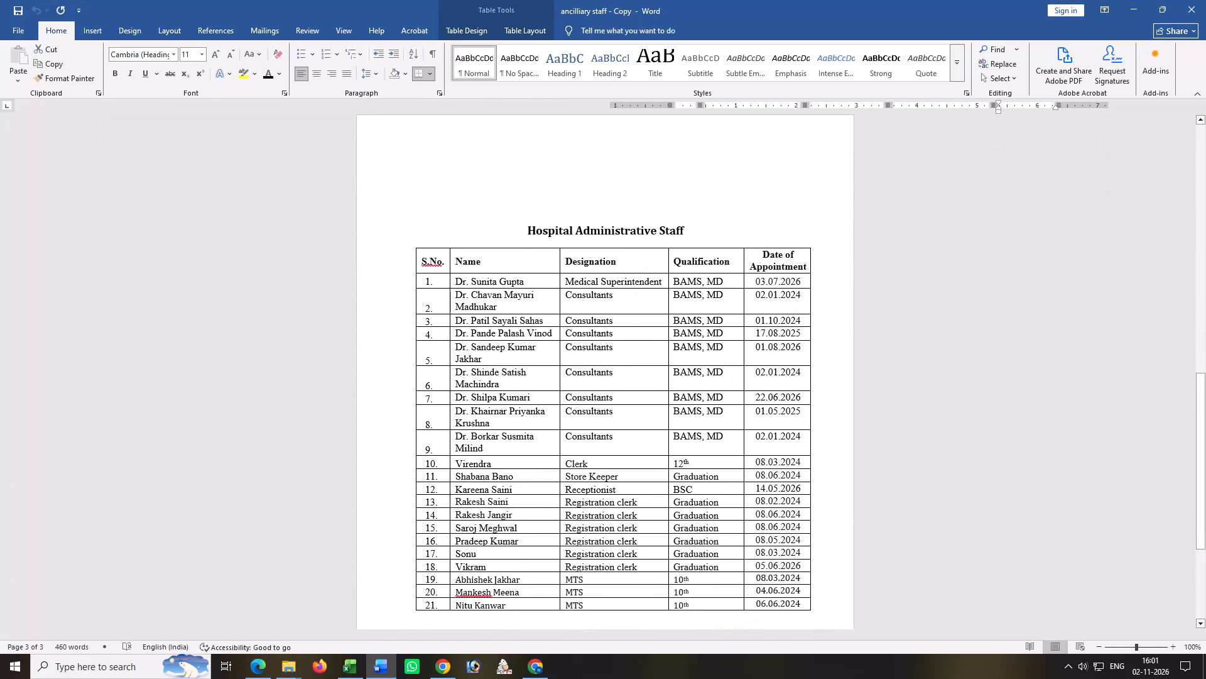
scroll(476, 526, "down", 2)
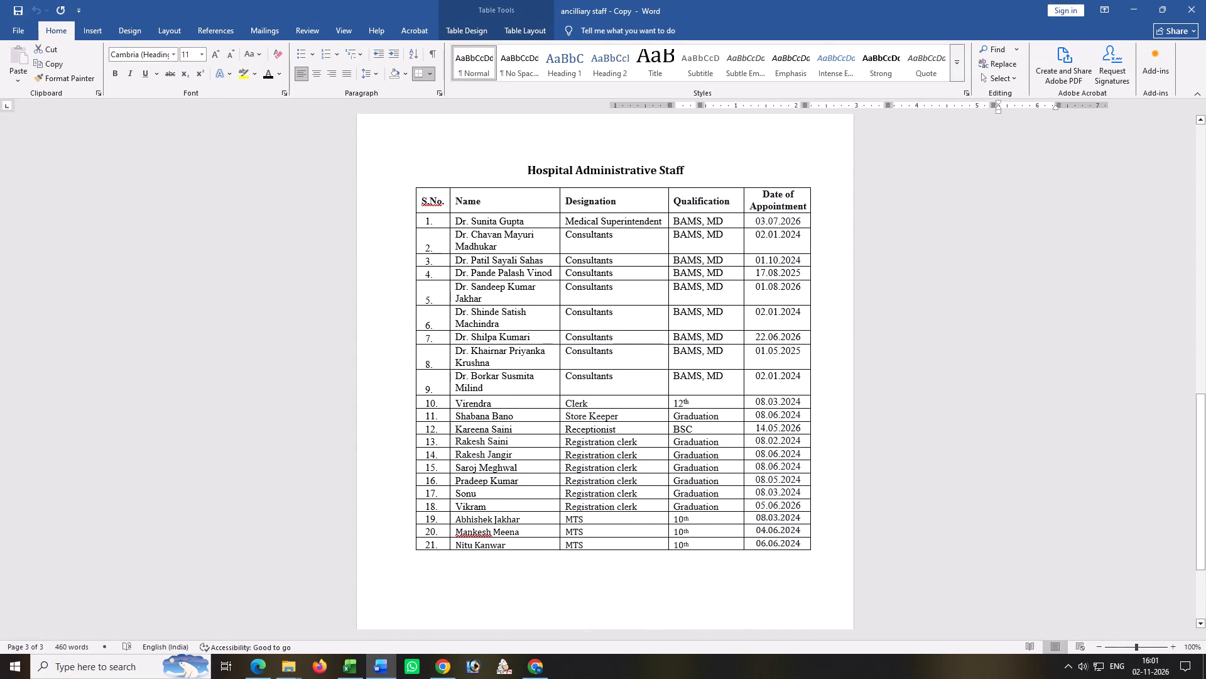
scroll(719, 465, "up", 8)
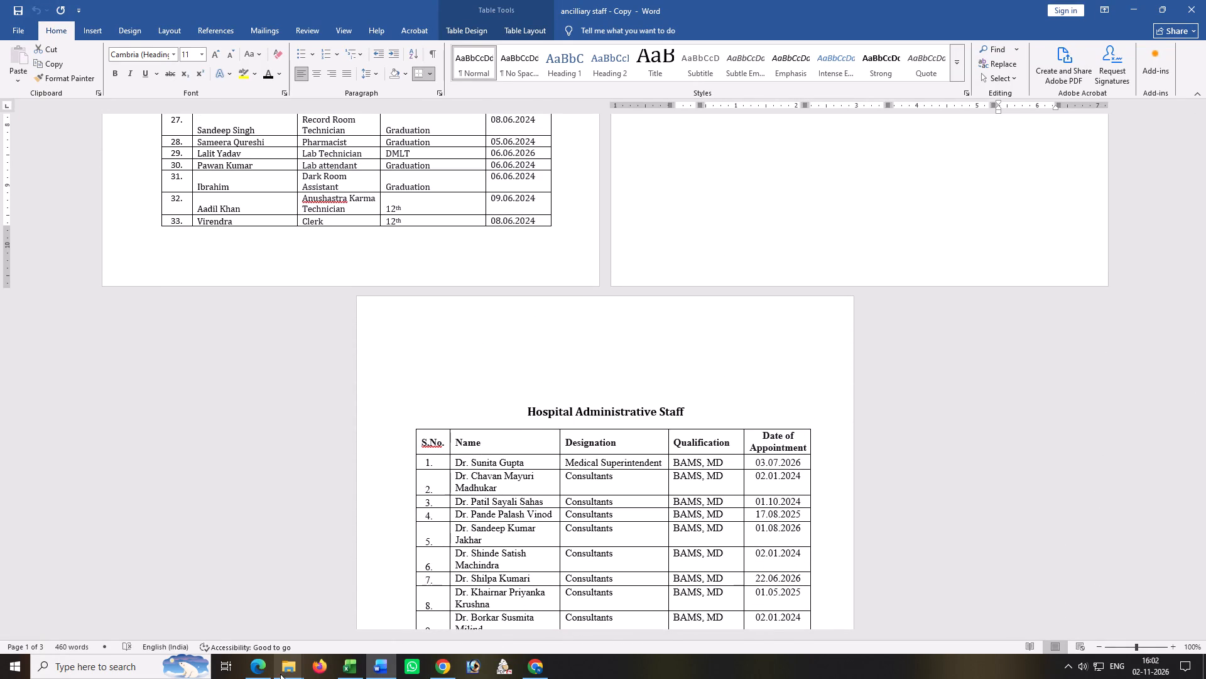
Open the hospital faculttyi final document from the STAFF LIST folder to check the medical officers' joining dates.
left_click(285, 668)
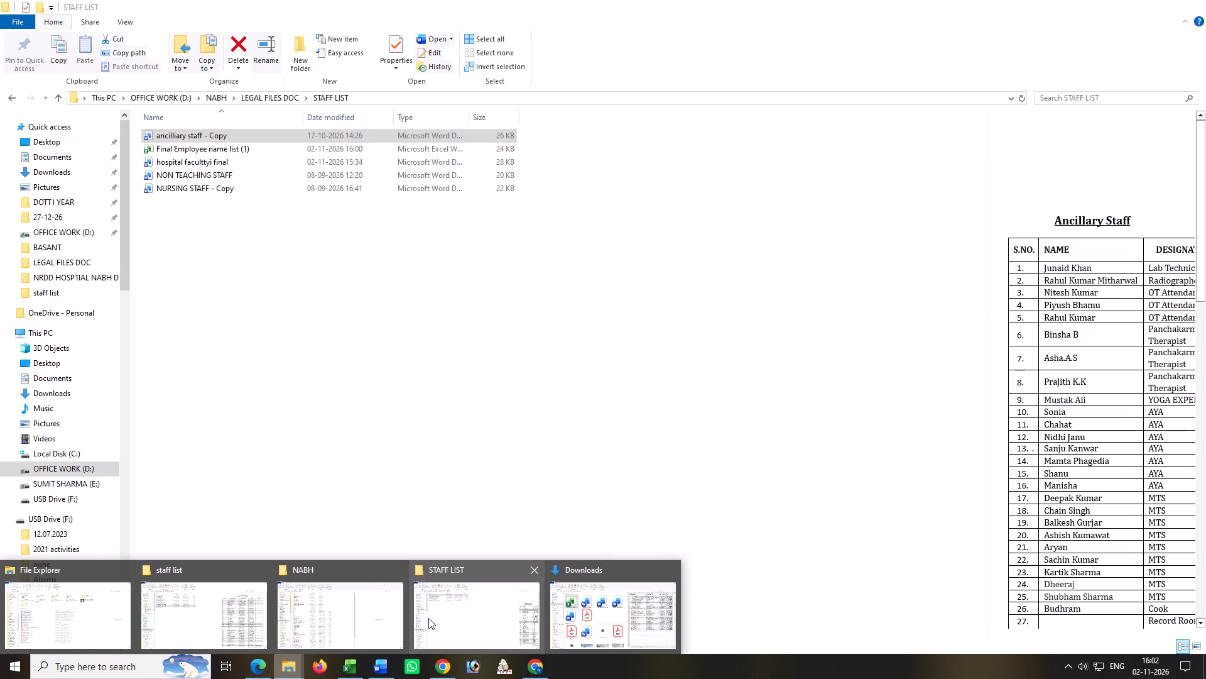
left_click(428, 618)
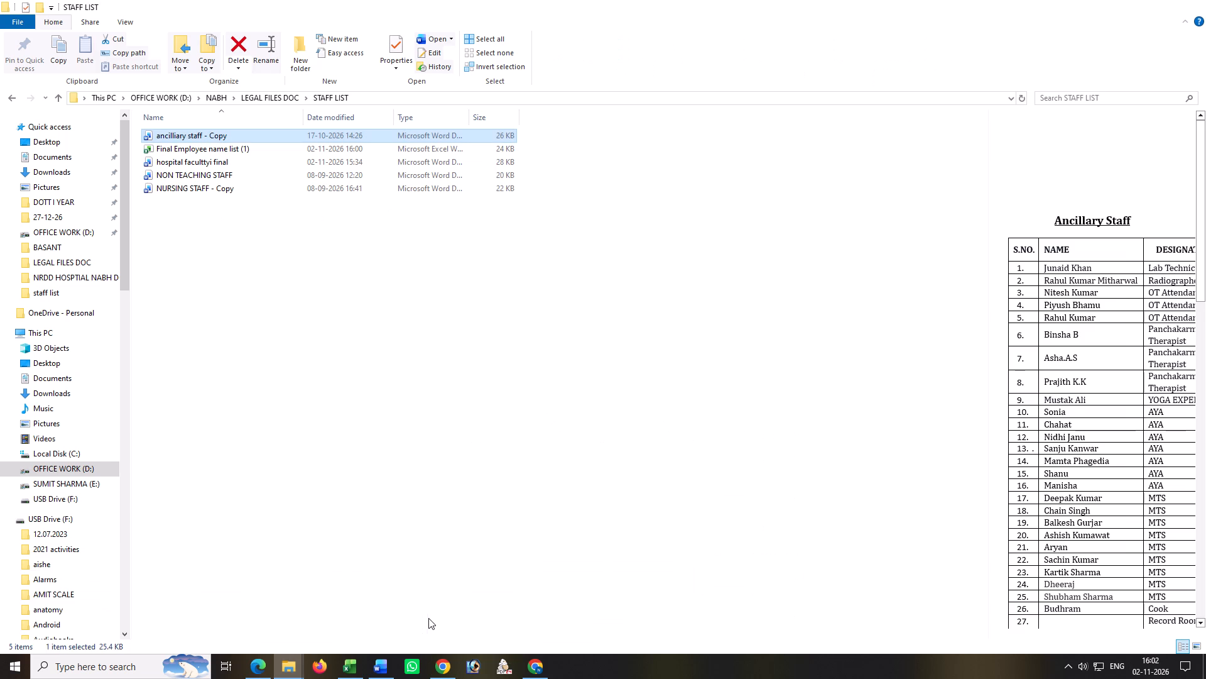
double_click(173, 167)
double_click(179, 164)
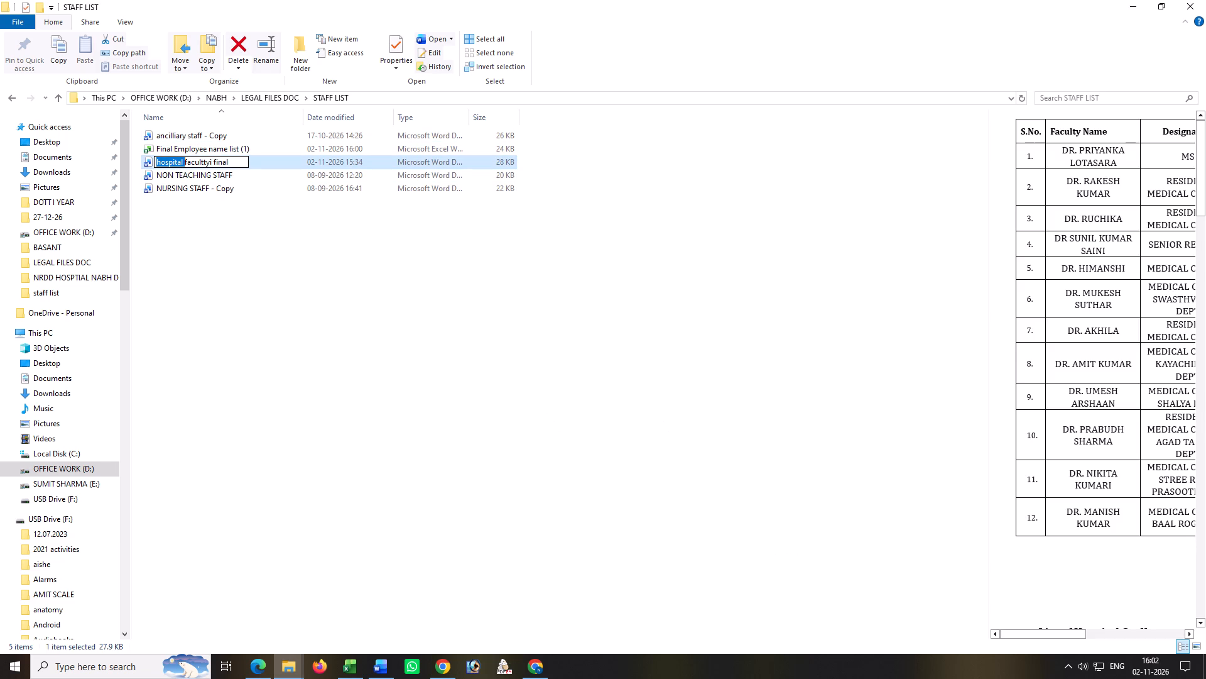
double_click(257, 163)
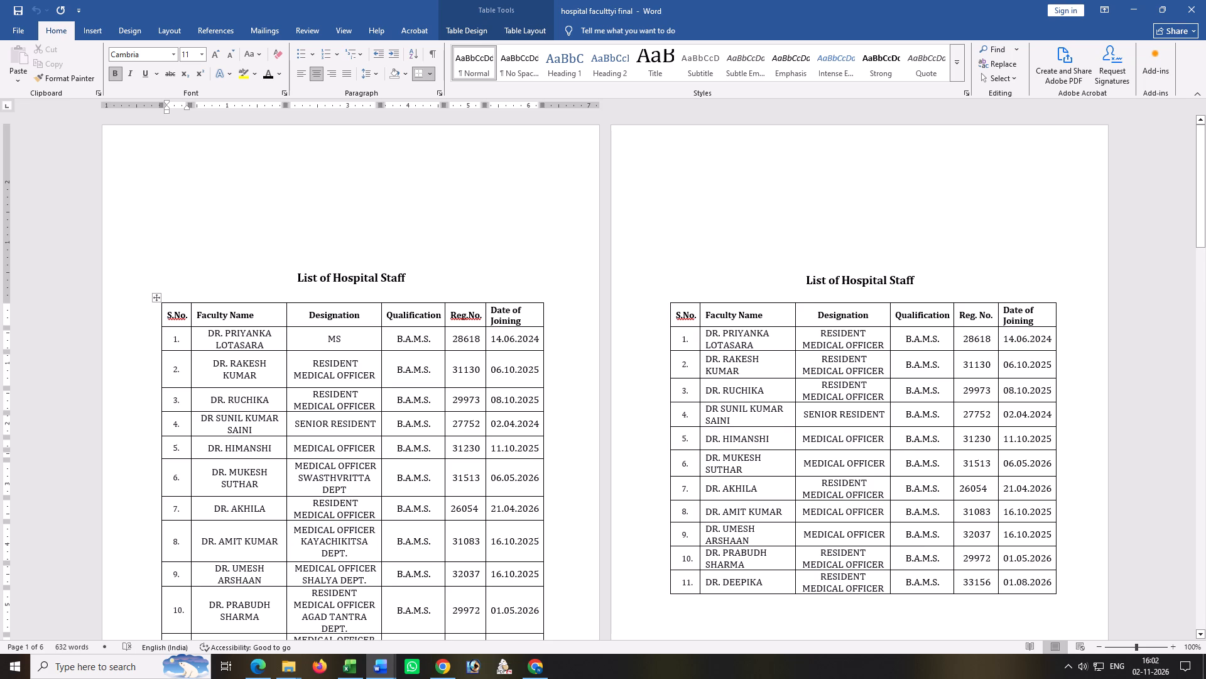
left_click(383, 668)
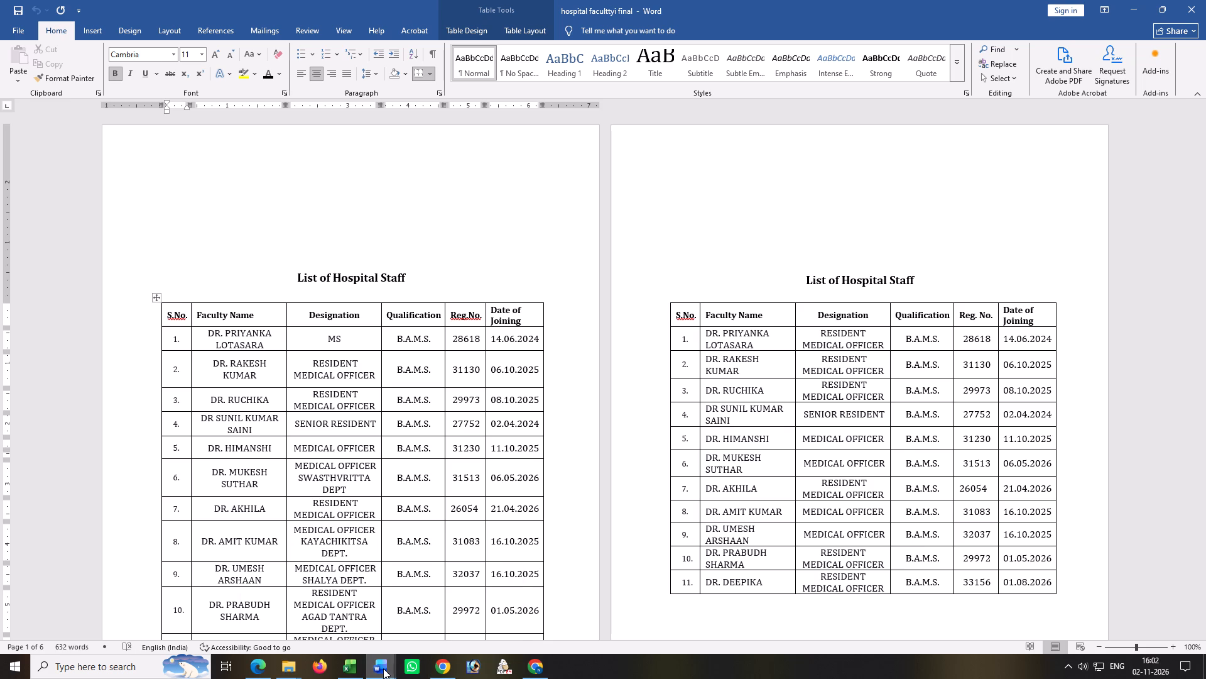
Back in the Excel employee list, enter the appointment dates 06.05.2026 in E16 and 21.04.2026 in E17.
left_click(350, 668)
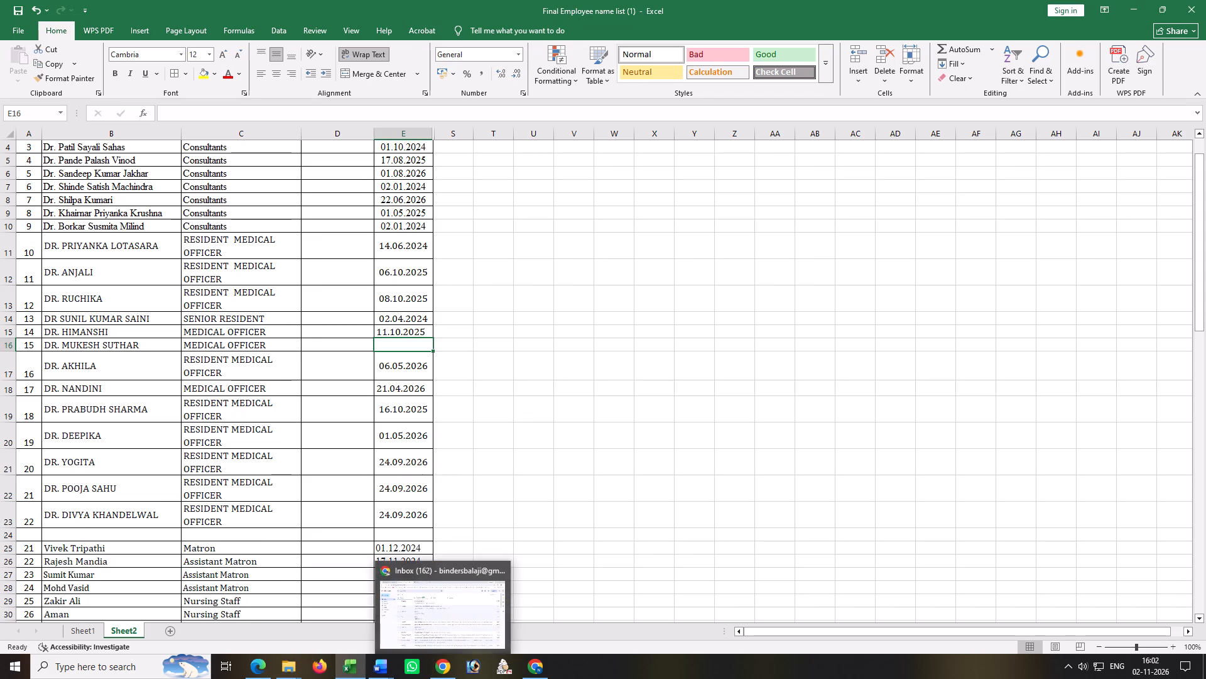
left_click(395, 344)
type("06.05.2026")
key("Return")
type("21.04.206")
key("Return")
key("Up")
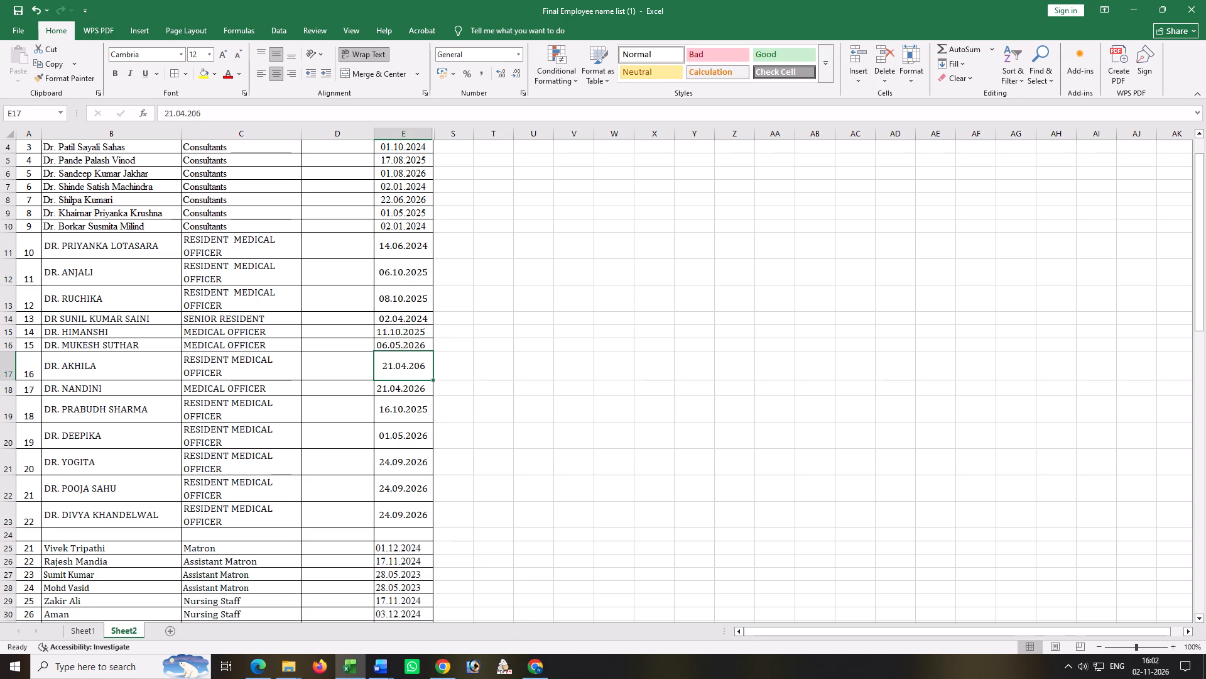
double_click(421, 363)
key("Delete")
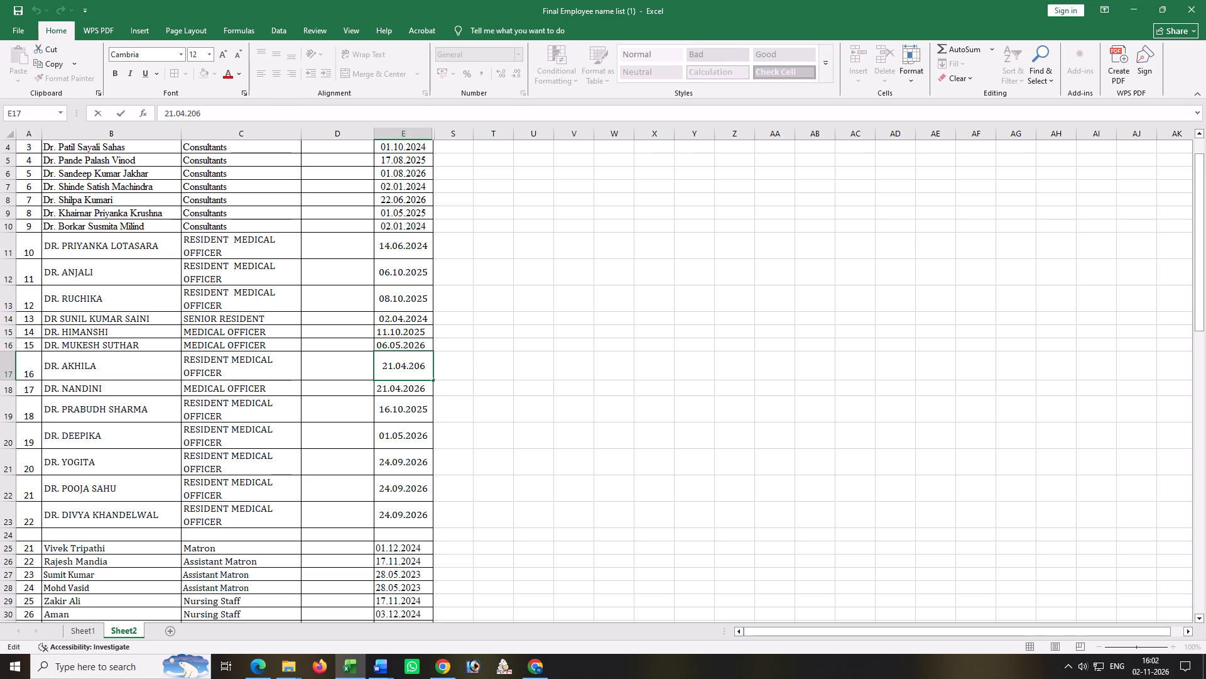
key("2")
key("6")
key("Return")
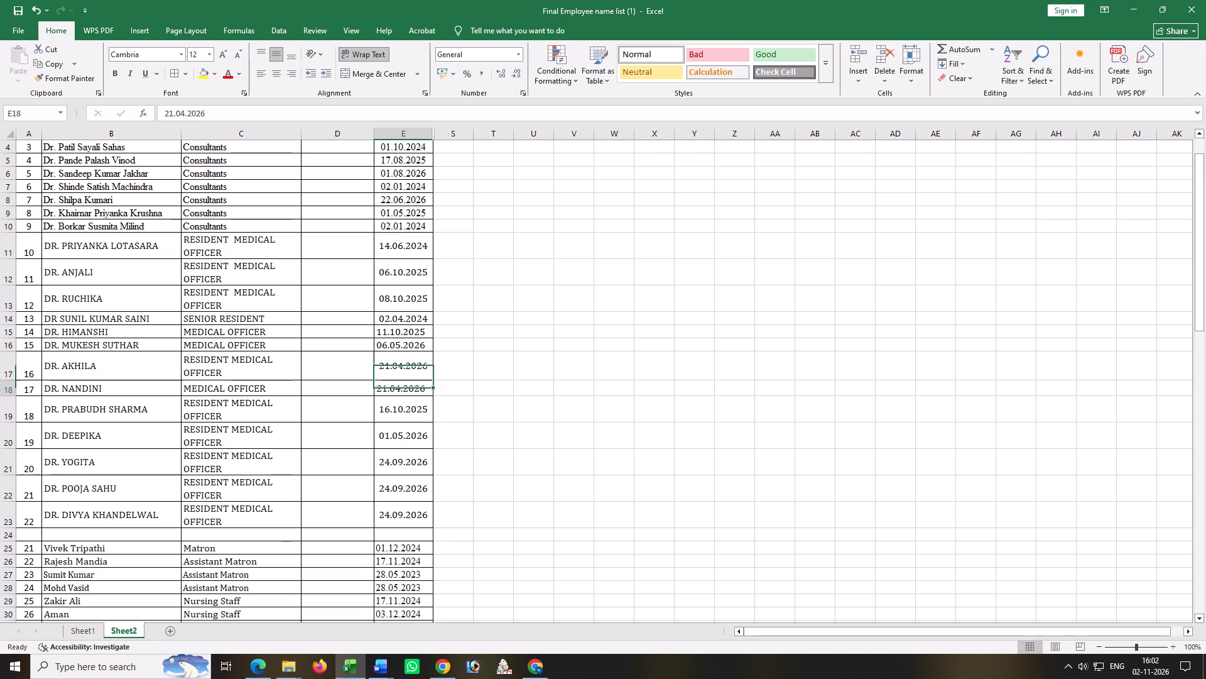
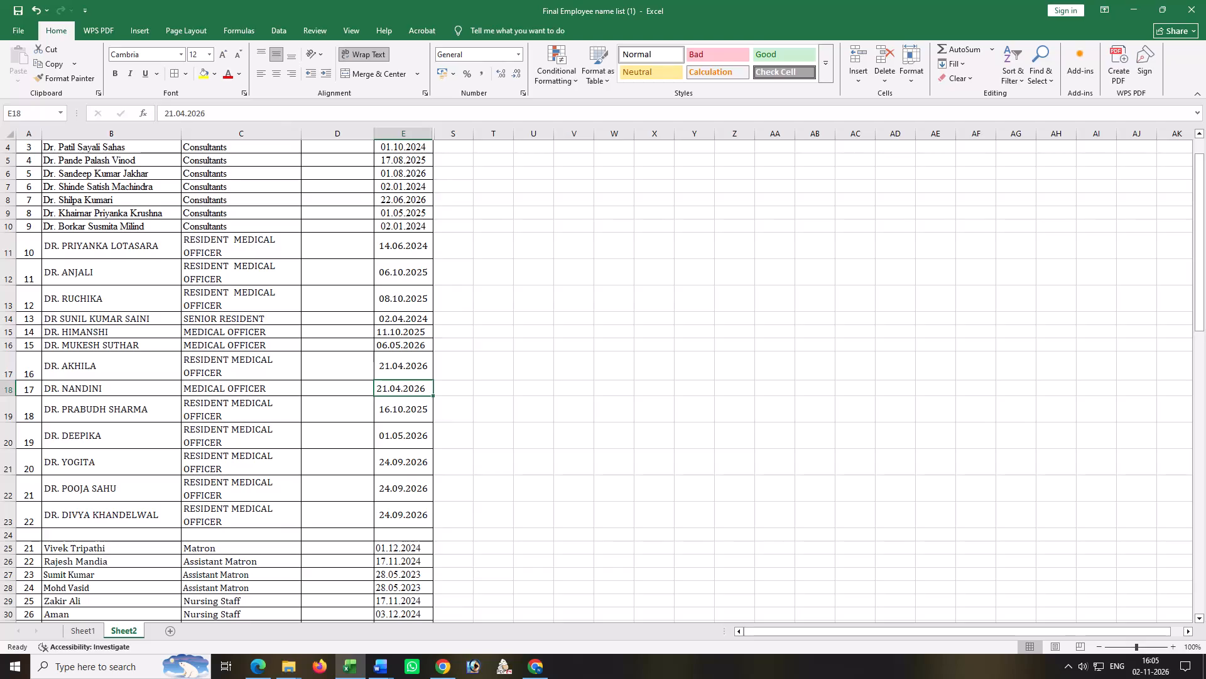
Enter the appointment date 01.05.2026 in E19 for the resident medical officer with serial number 18.
left_click(389, 417)
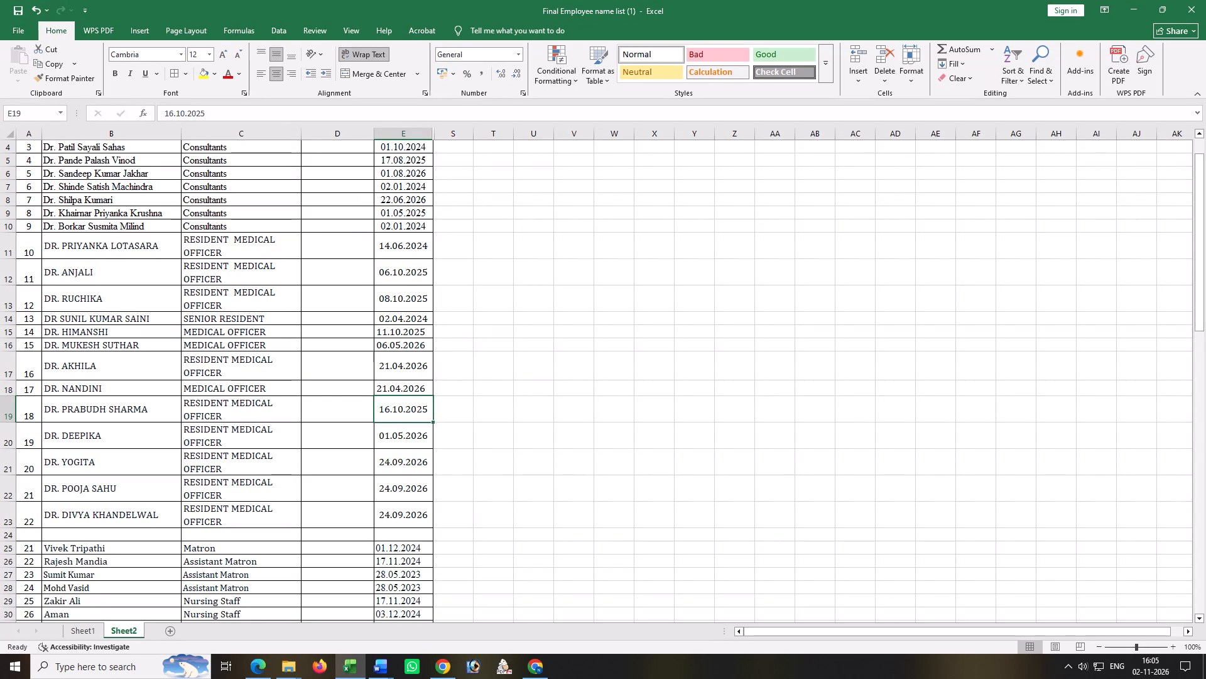
type("01.")
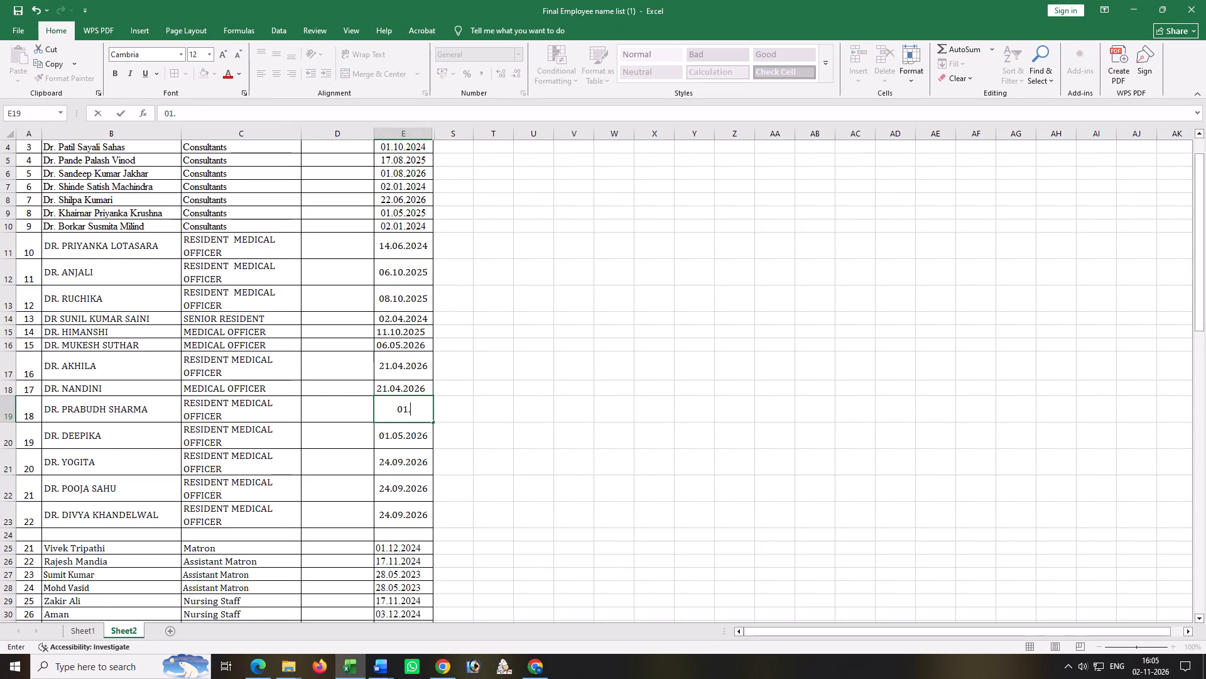
key("0")
key("5")
key("period")
key("2")
key("0")
type("26")
key("Return")
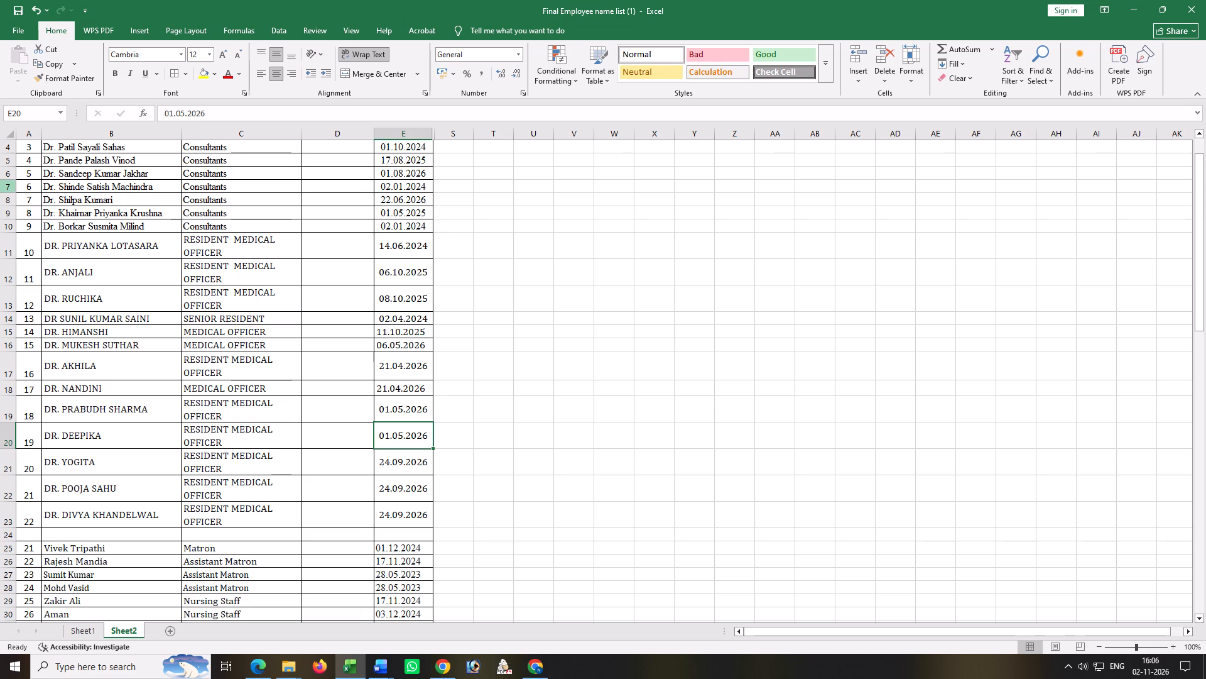
Enter the appointment dates 01.09.2026 in E20 and 26.09.2026 in E18 for the doctors with serial numbers 19 and 17.
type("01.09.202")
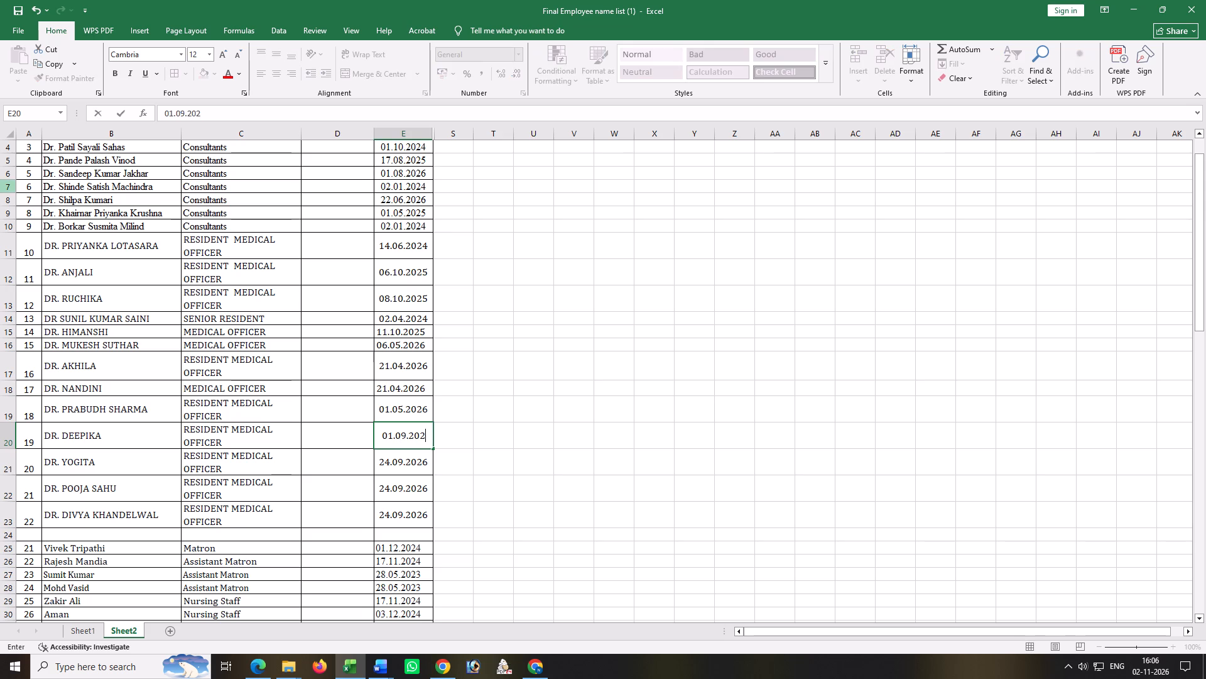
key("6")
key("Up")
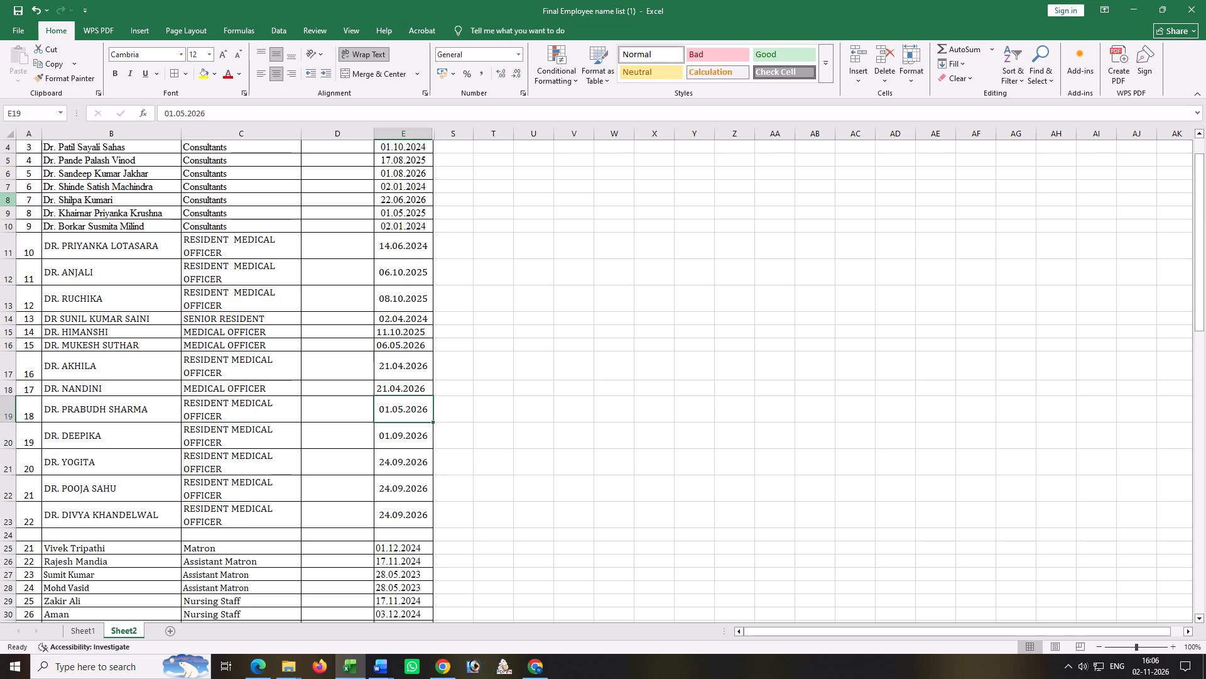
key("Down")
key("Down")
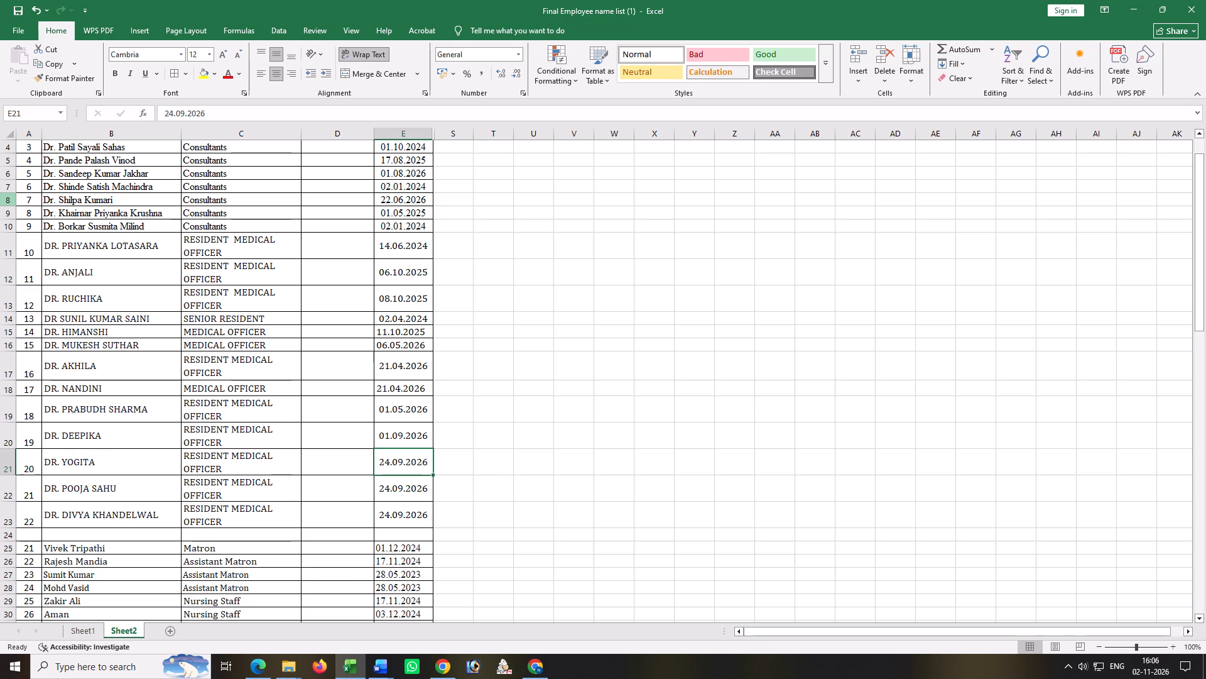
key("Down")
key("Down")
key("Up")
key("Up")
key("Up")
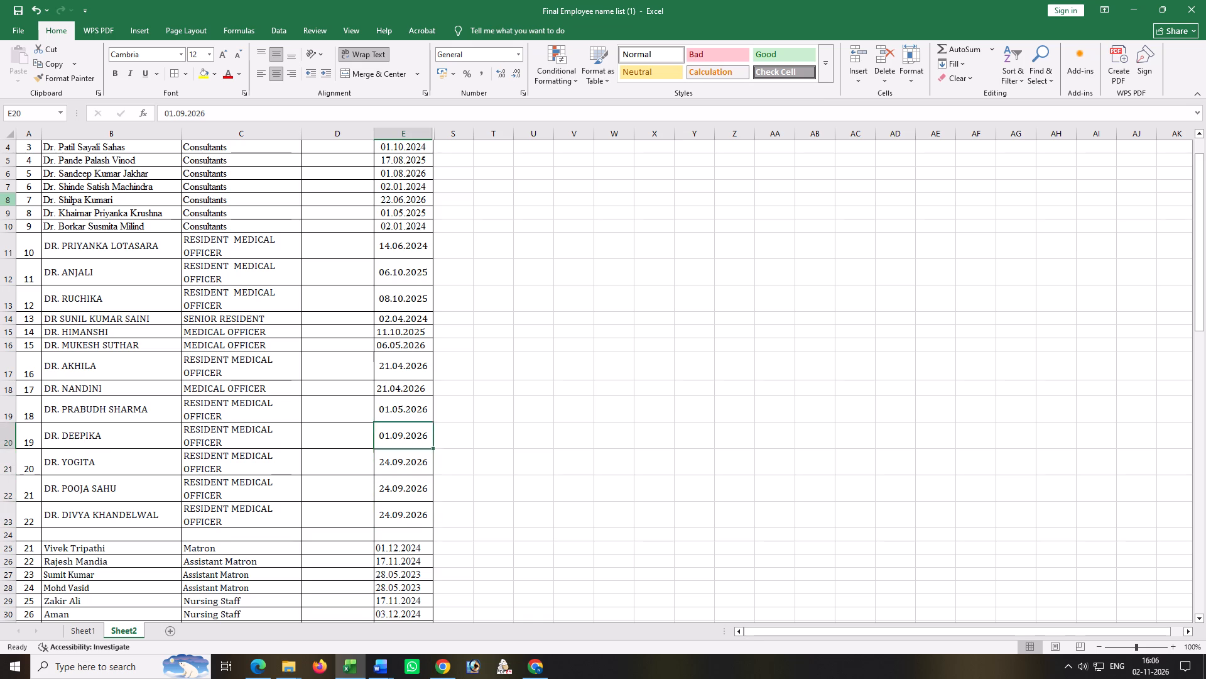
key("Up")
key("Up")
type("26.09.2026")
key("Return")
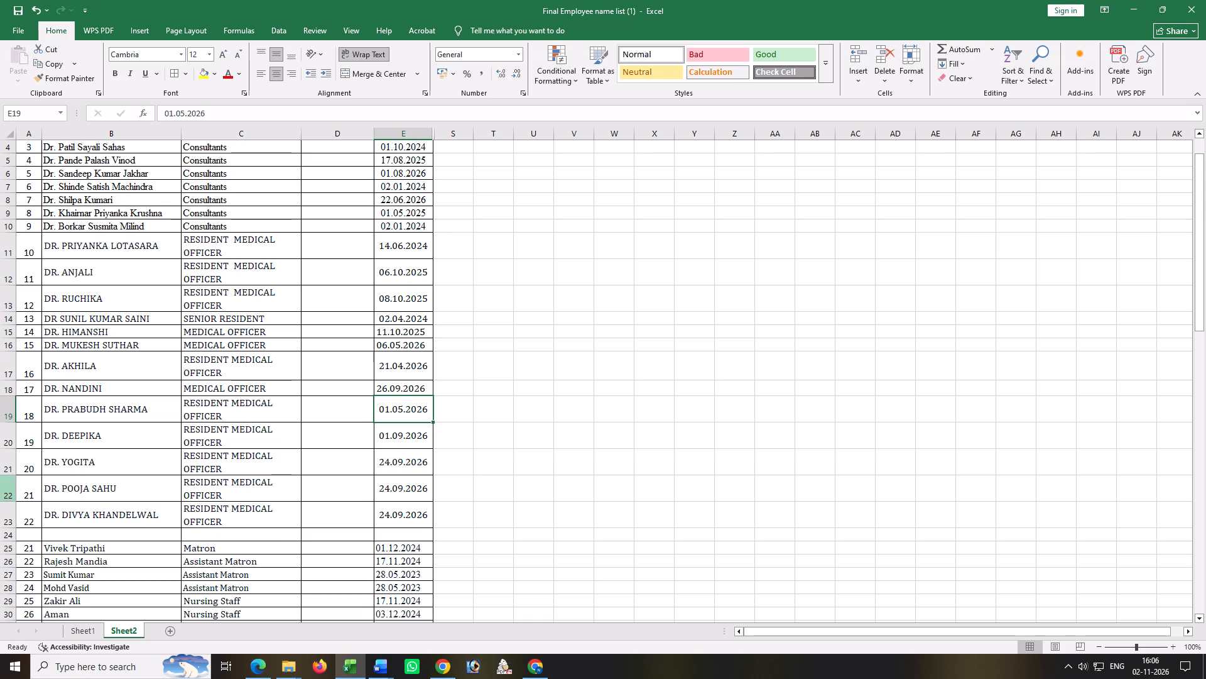
Delete the empty row 24 between the last resident medical officer and the Matron entry.
right_click(3, 534)
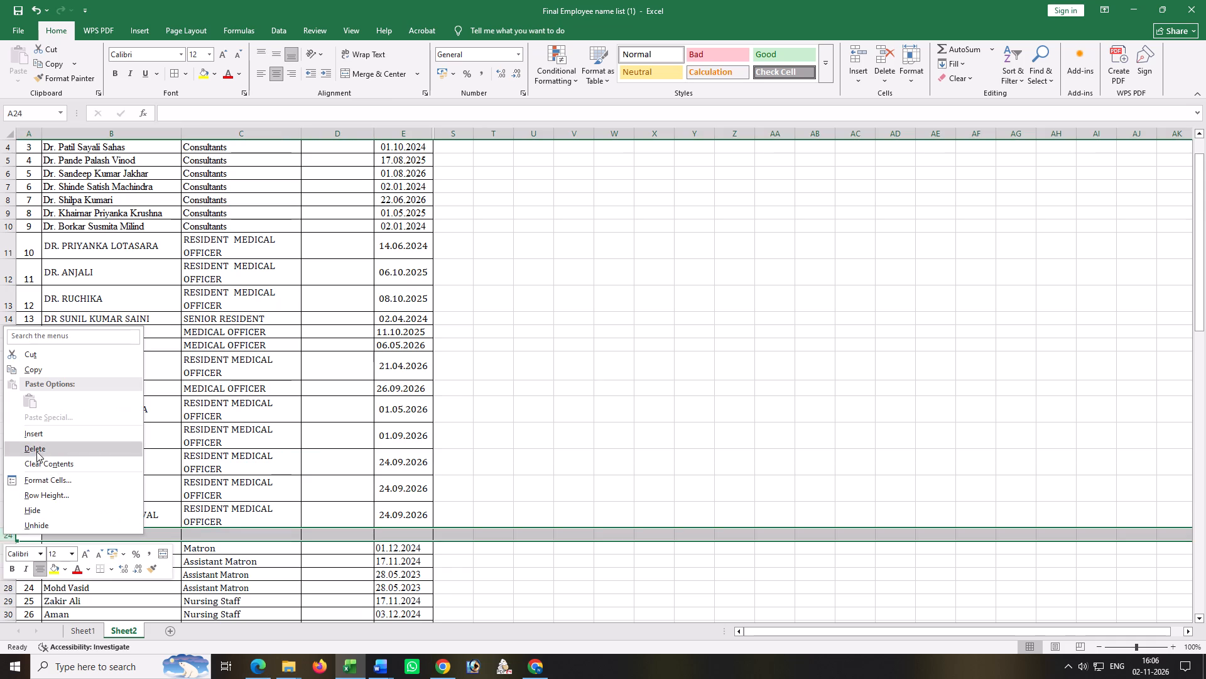
Delete the empty row 24 between the resident medical officers and the matron.
left_click(35, 451)
left_click(274, 444)
Continue the serial numbers from 21 and 22 in A22:A23 down to the last employee row, ending at 94.
left_click_drag(32, 489, 32, 512)
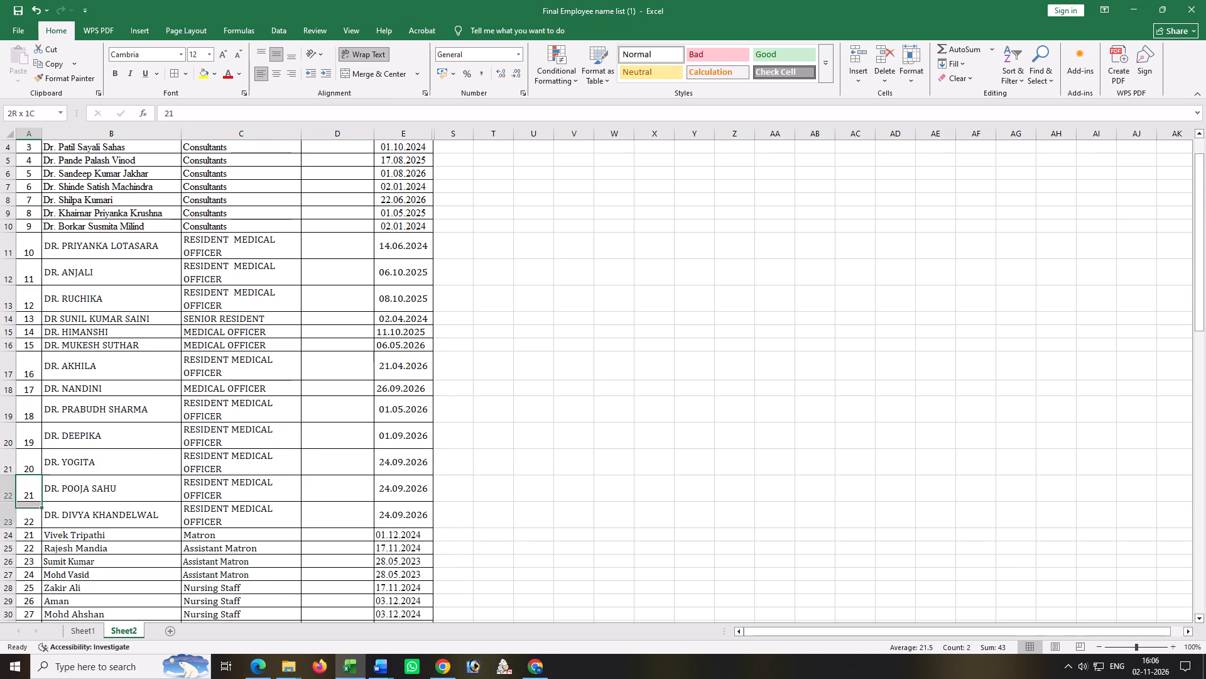
left_click_drag(32, 512, 32, 517)
double_click(41, 526)
scroll(41, 526, "down", 5)
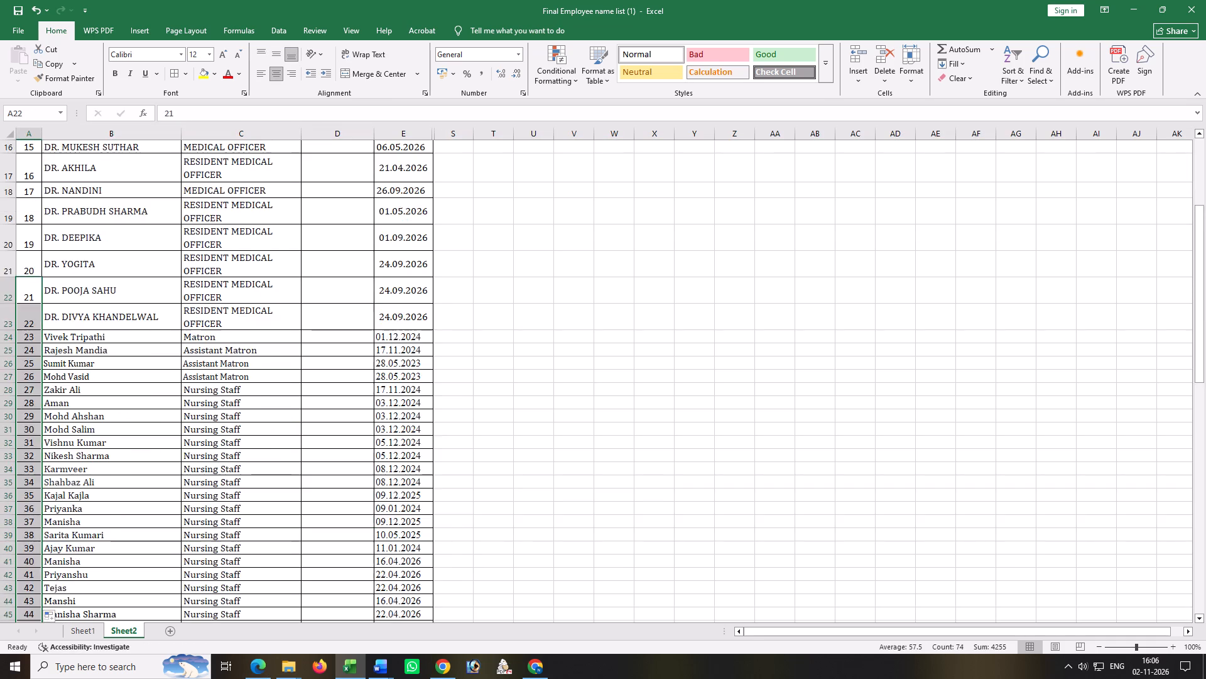
scroll(40, 528, "down", 17)
left_click(323, 524)
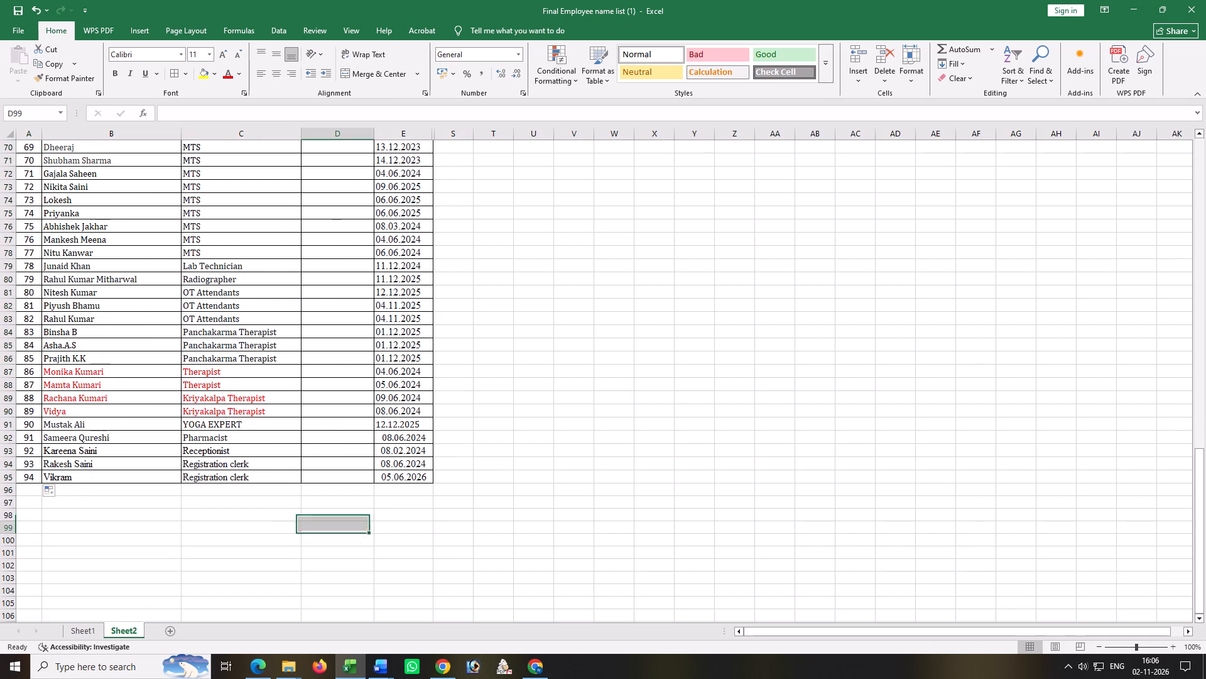
Save the workbook and clear the stray letter s from cell D99.
key("shift+s")
left_click(271, 536)
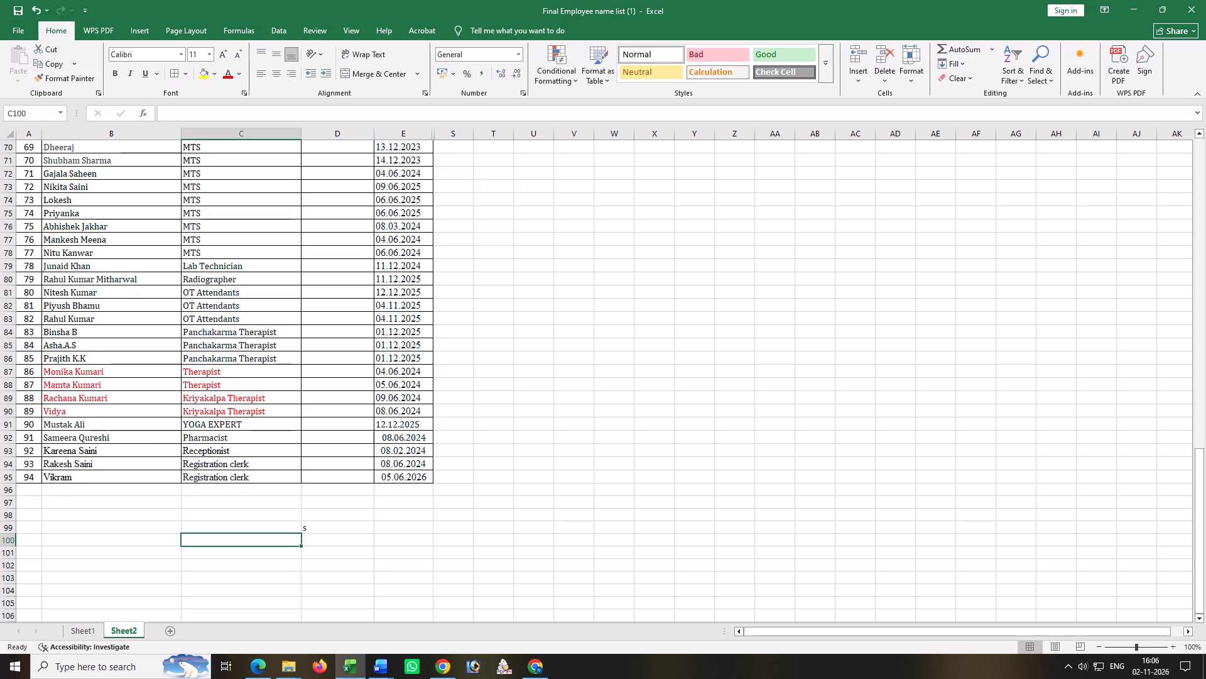
key("ctrl+s")
left_click(310, 526)
key("Delete")
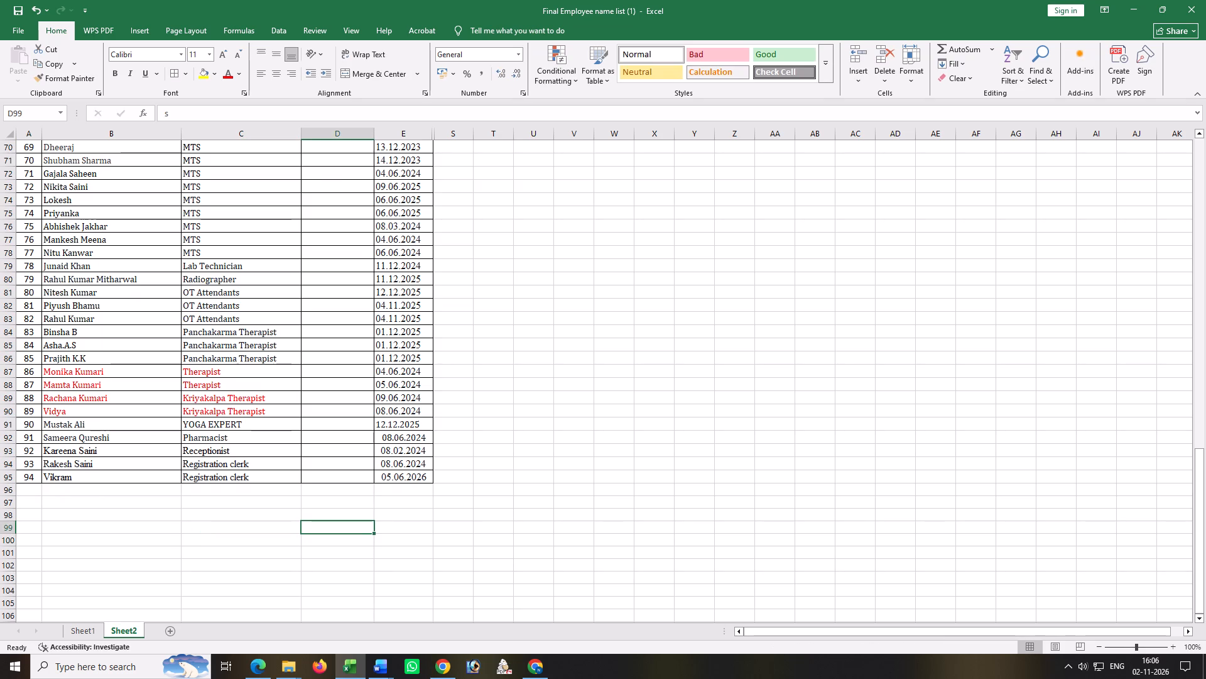
left_click(461, 560)
Centre the whole DOJ column horizontally.
scroll(454, 566, "up", 1)
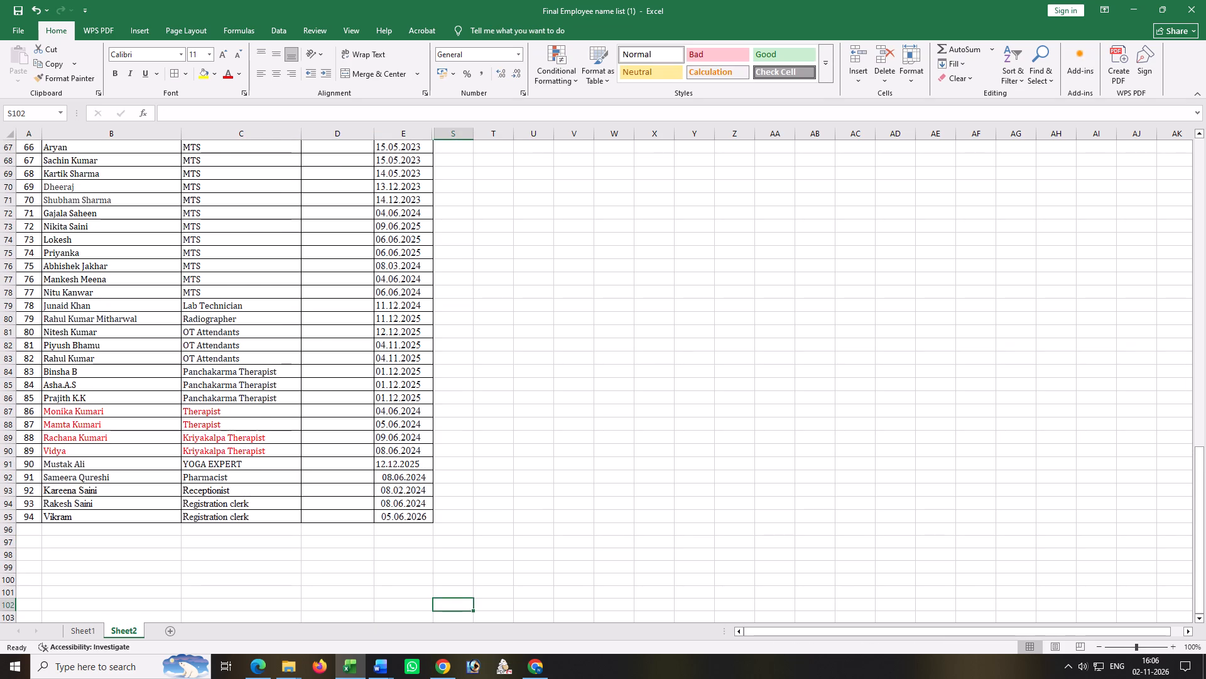
scroll(381, 224, "up", 5)
scroll(397, 162, "up", 2)
left_click(391, 137)
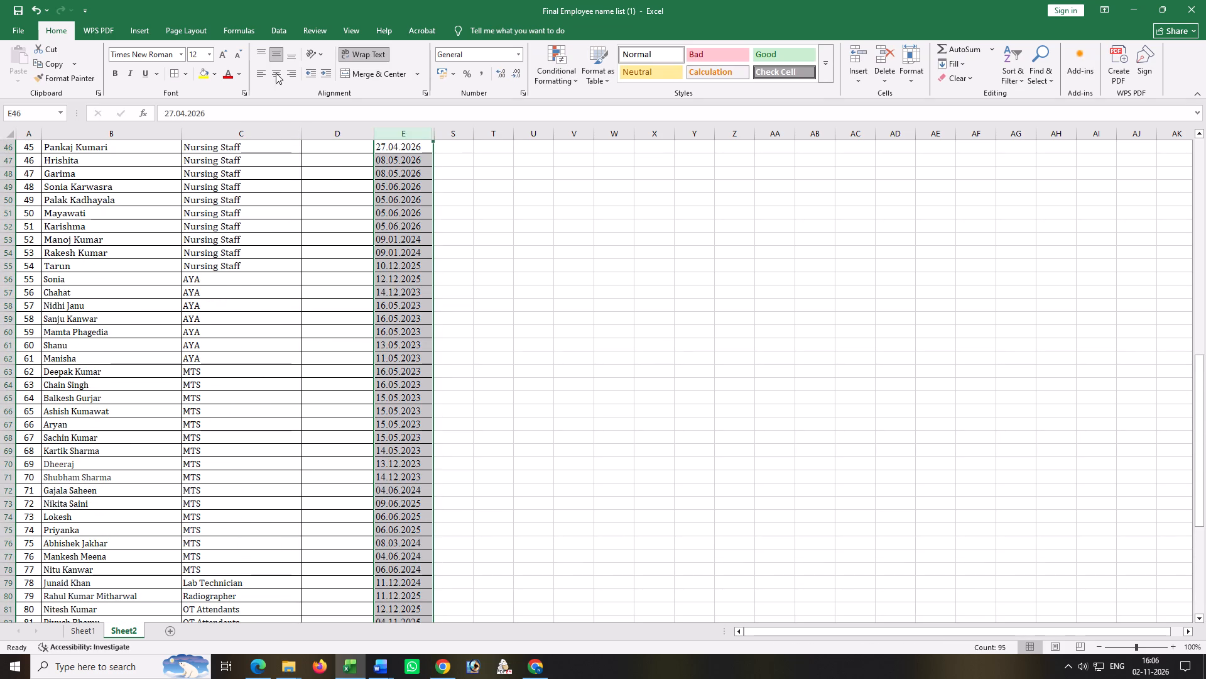
left_click(276, 73)
Copy the formatting of the first DOJ date in E2 onto all dates down to E95 with Format Painter.
scroll(307, 269, "up", 20)
scroll(307, 269, "up", 6)
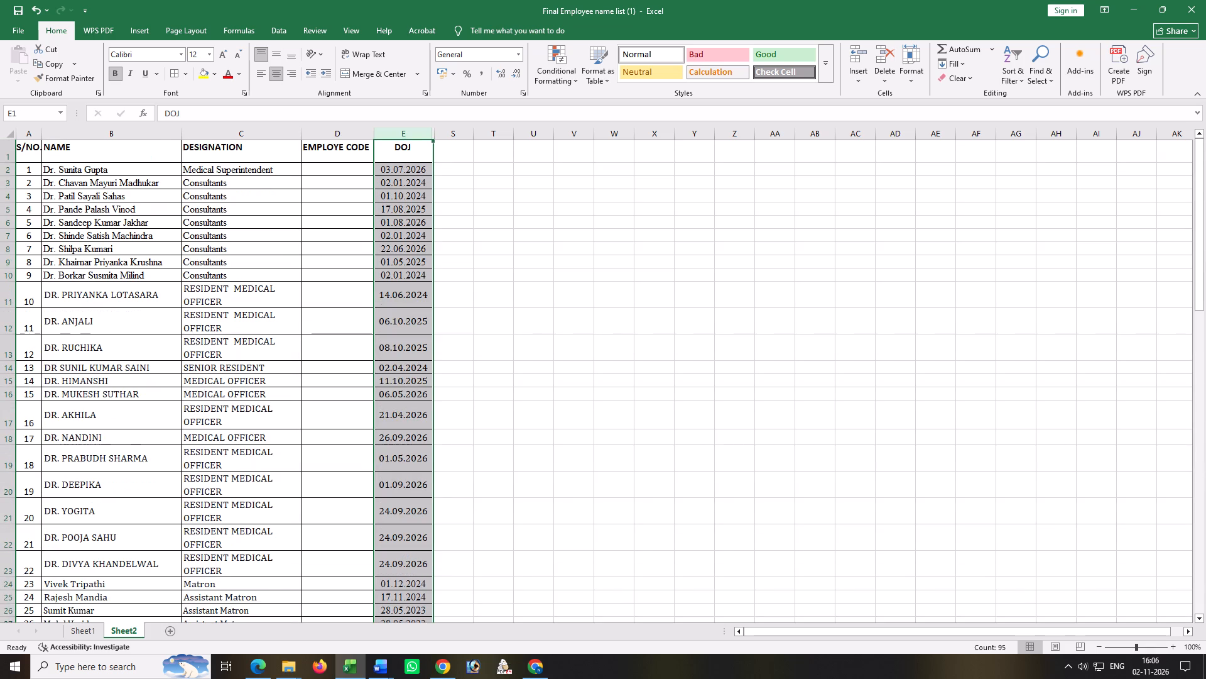
left_click(405, 174)
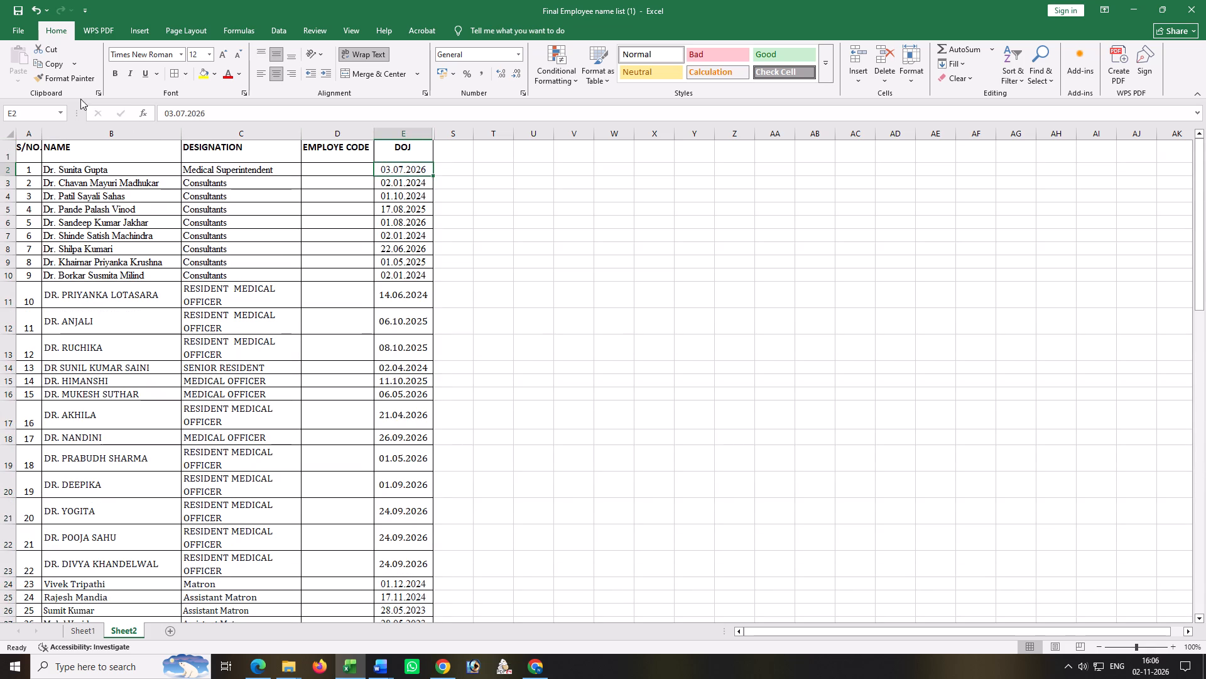
left_click(67, 77)
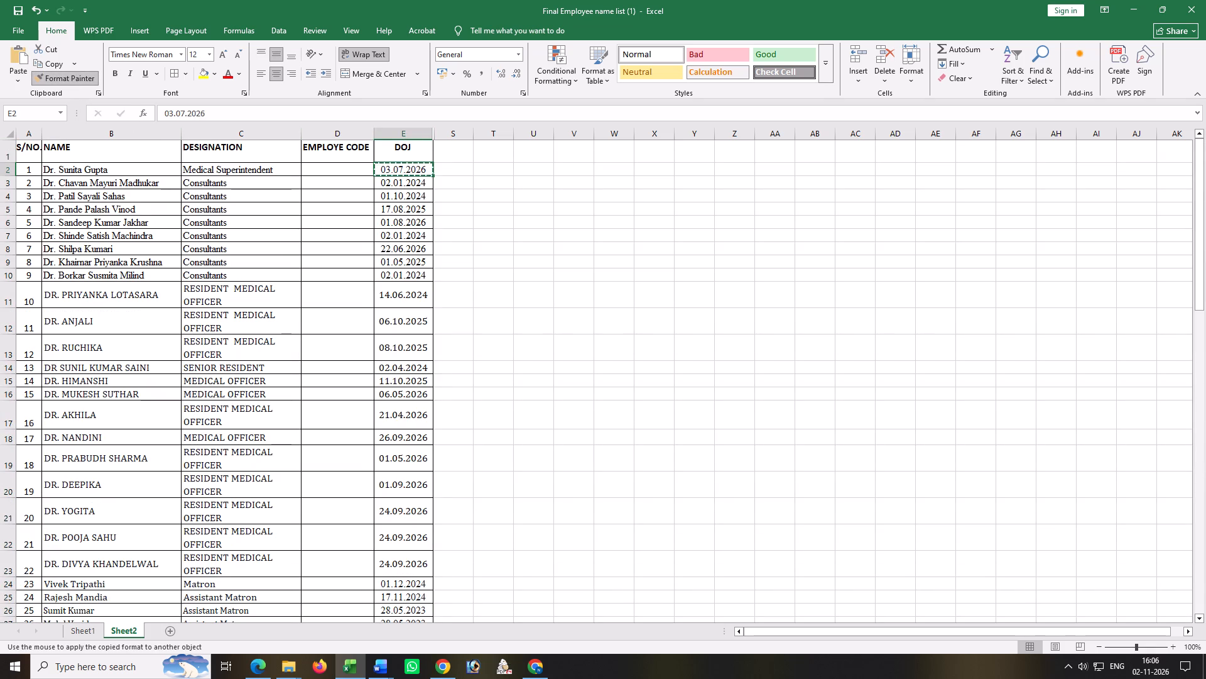
left_click_drag(397, 168, 387, 678)
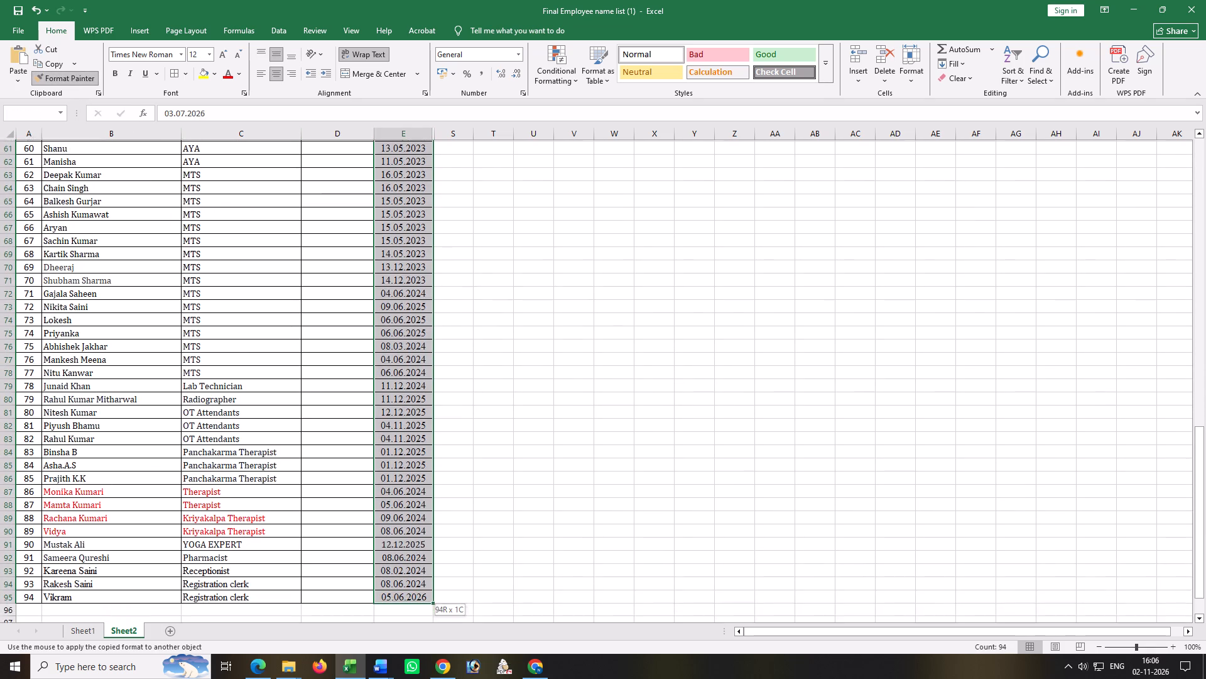
left_click_drag(387, 678, 404, 598)
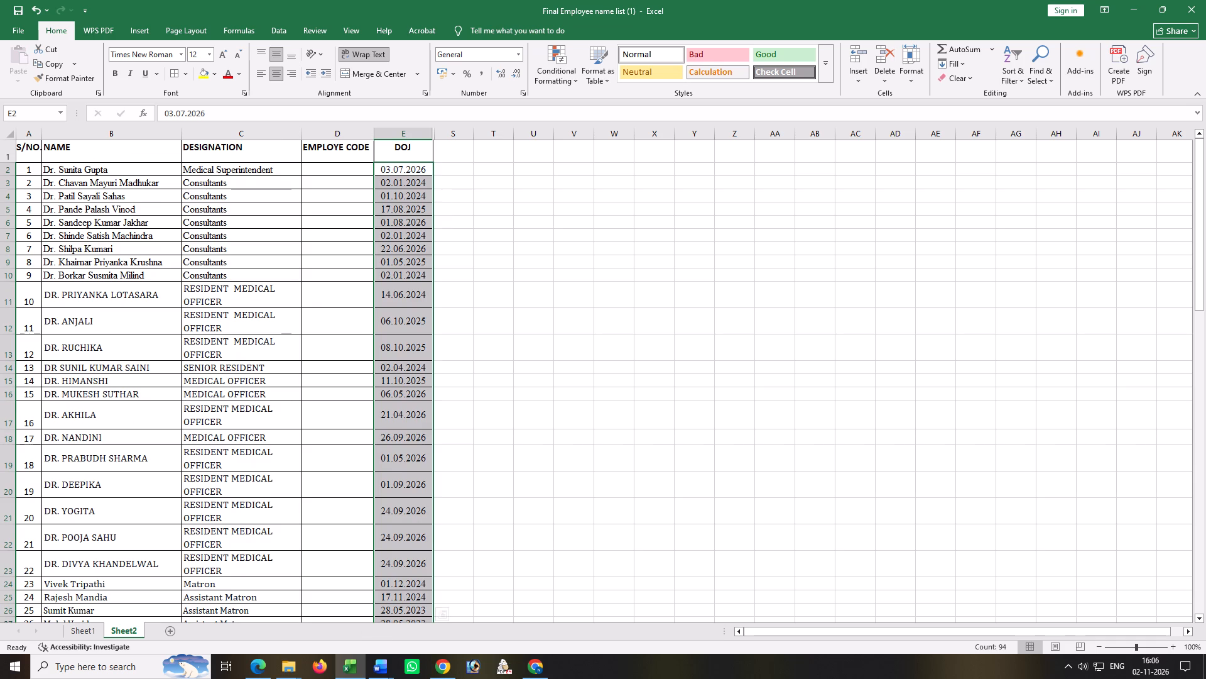
Copy the formatting of name cell B3 onto the names and designations in B11:C95 with Format Painter.
left_click(133, 179)
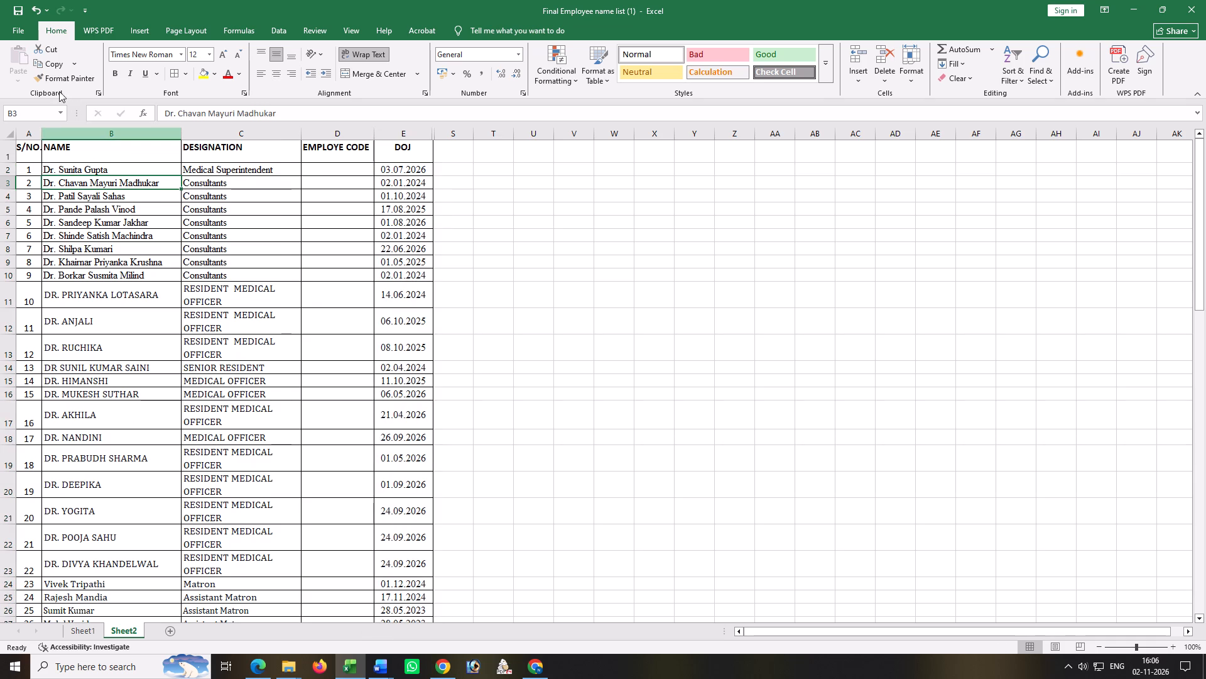
left_click(53, 82)
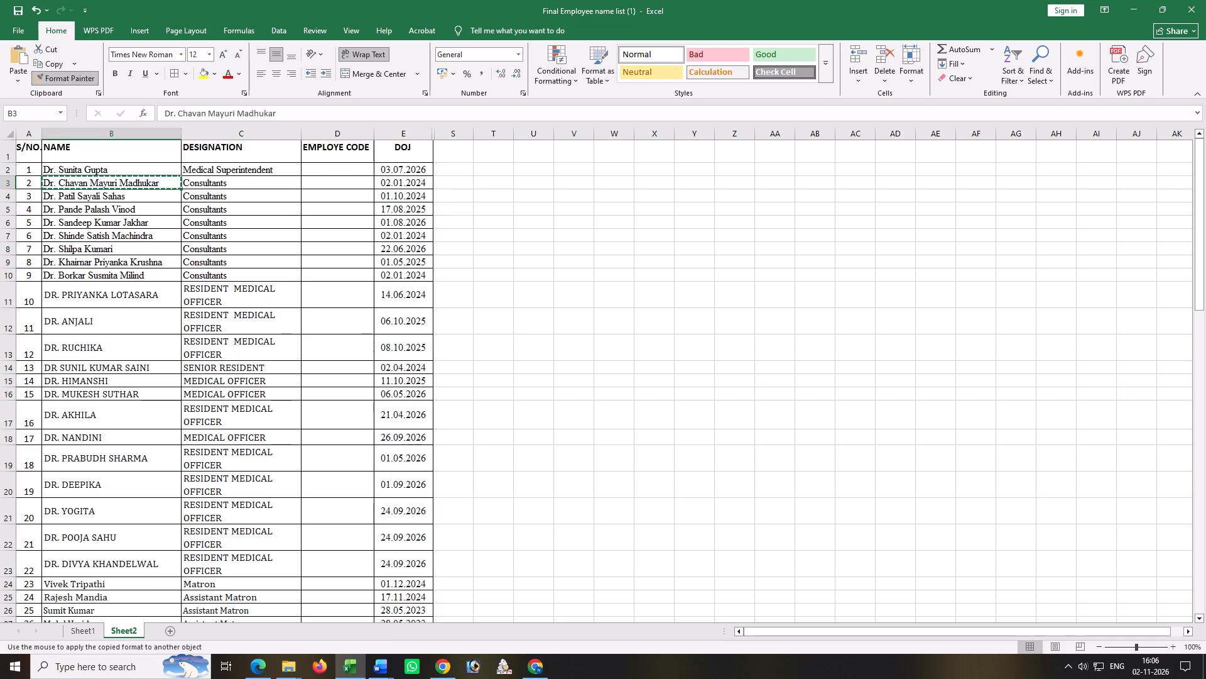
left_click_drag(45, 294, 277, 612)
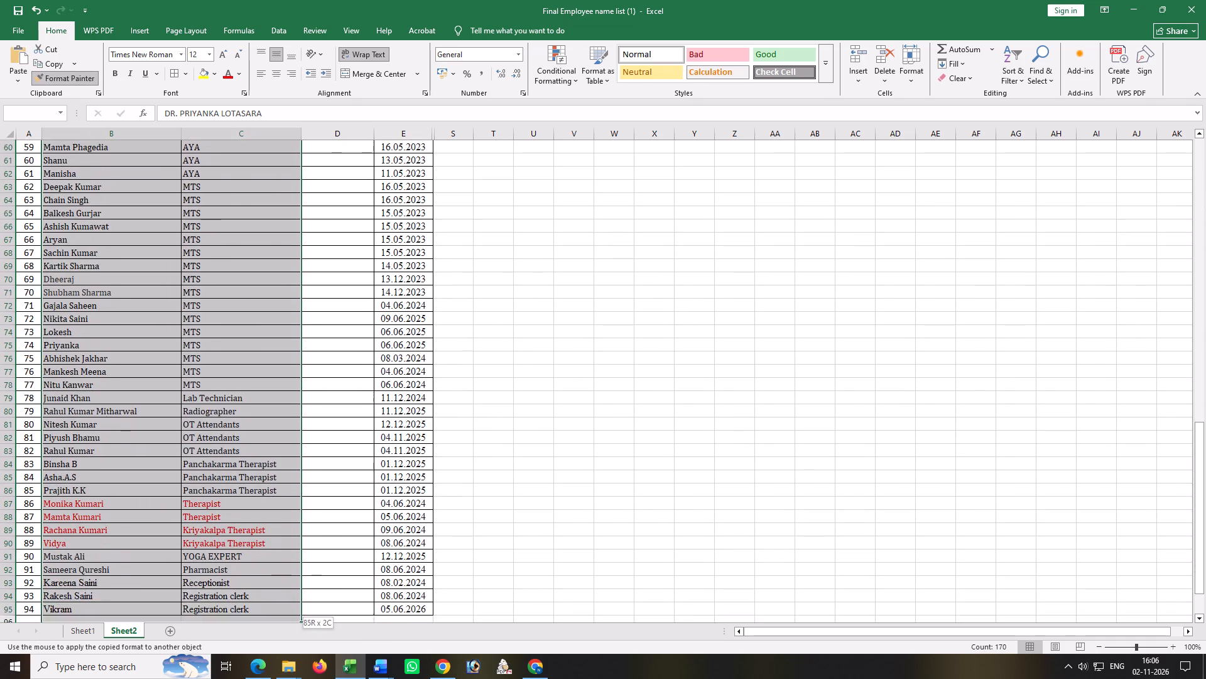
left_click_drag(277, 612, 273, 557)
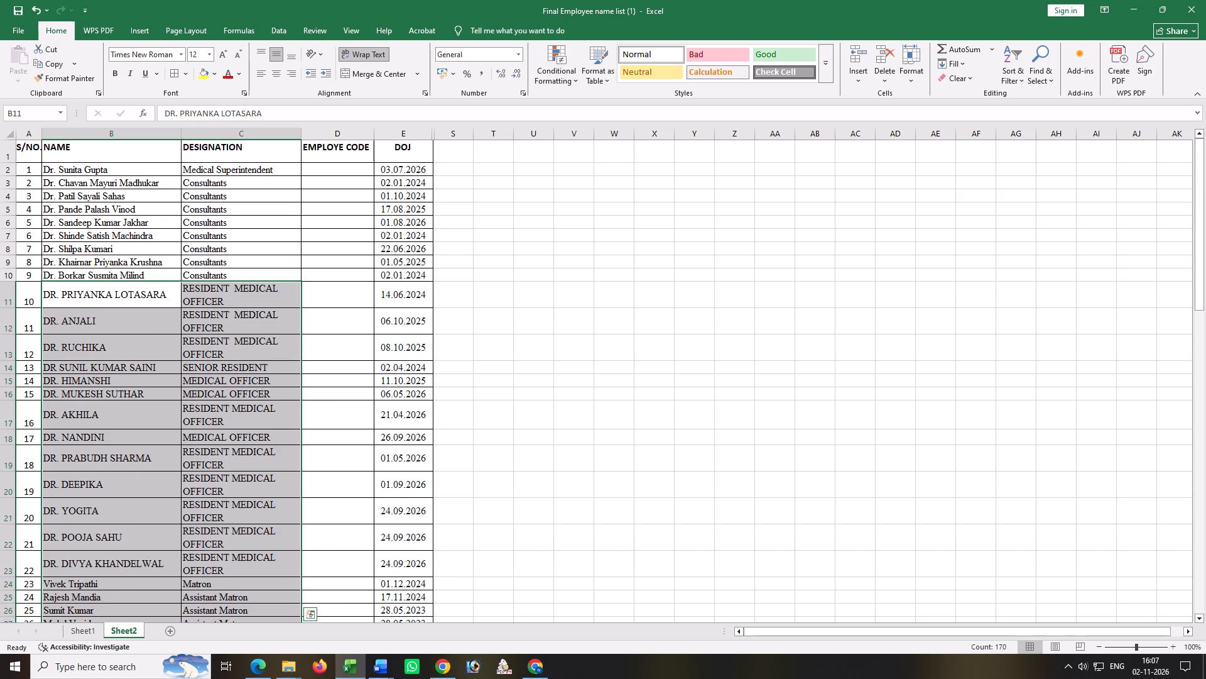
Save the workbook with the unified formatting.
left_click(142, 326)
key("ctrl+s")
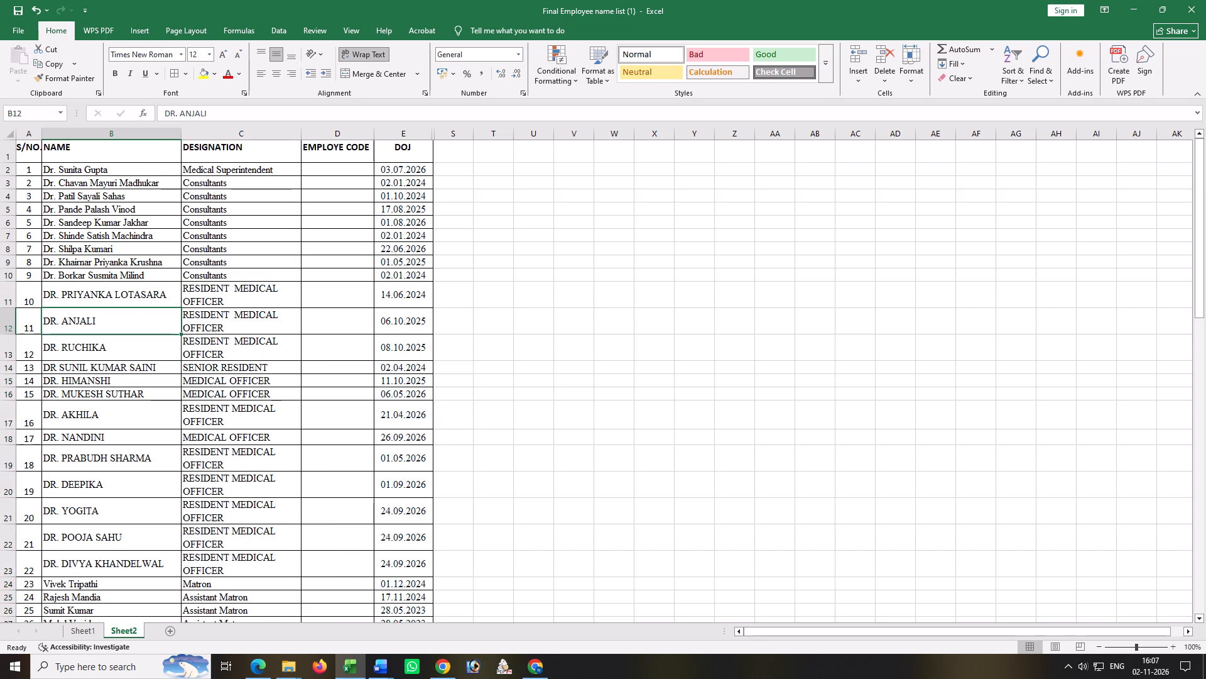
Check the old employee list on Sheet1 and delete that sheet from the workbook.
left_click(333, 172)
scroll(244, 502, "down", 4)
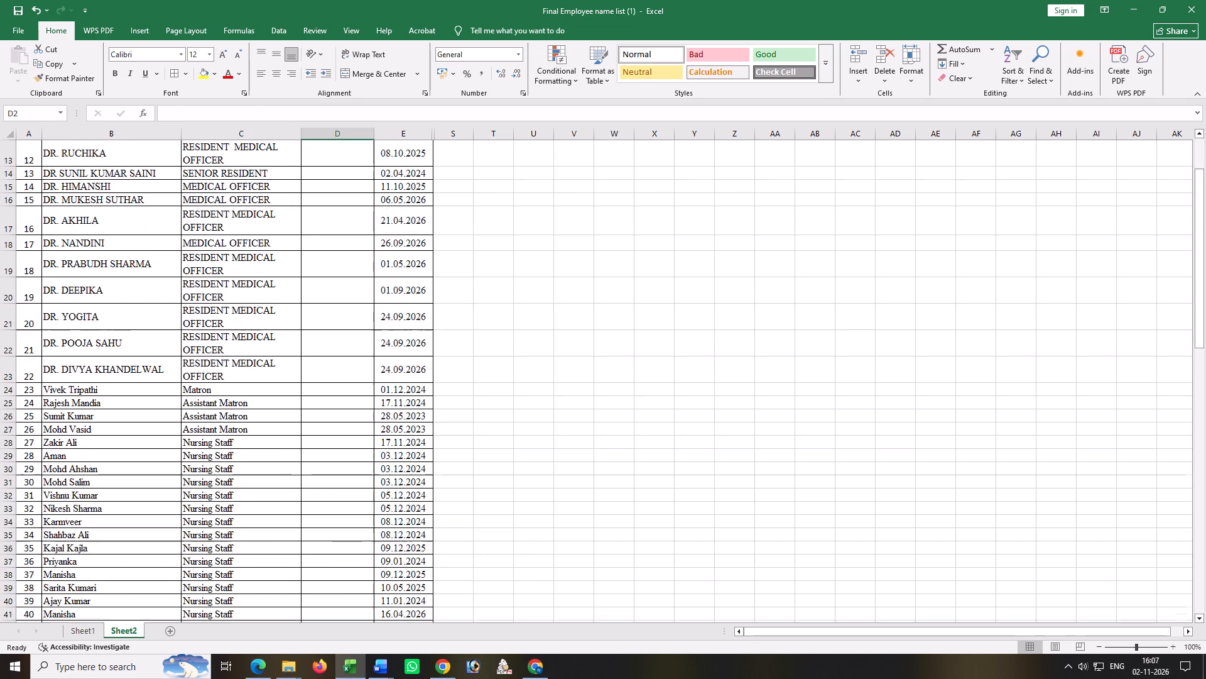
scroll(237, 516, "down", 2)
left_click(85, 631)
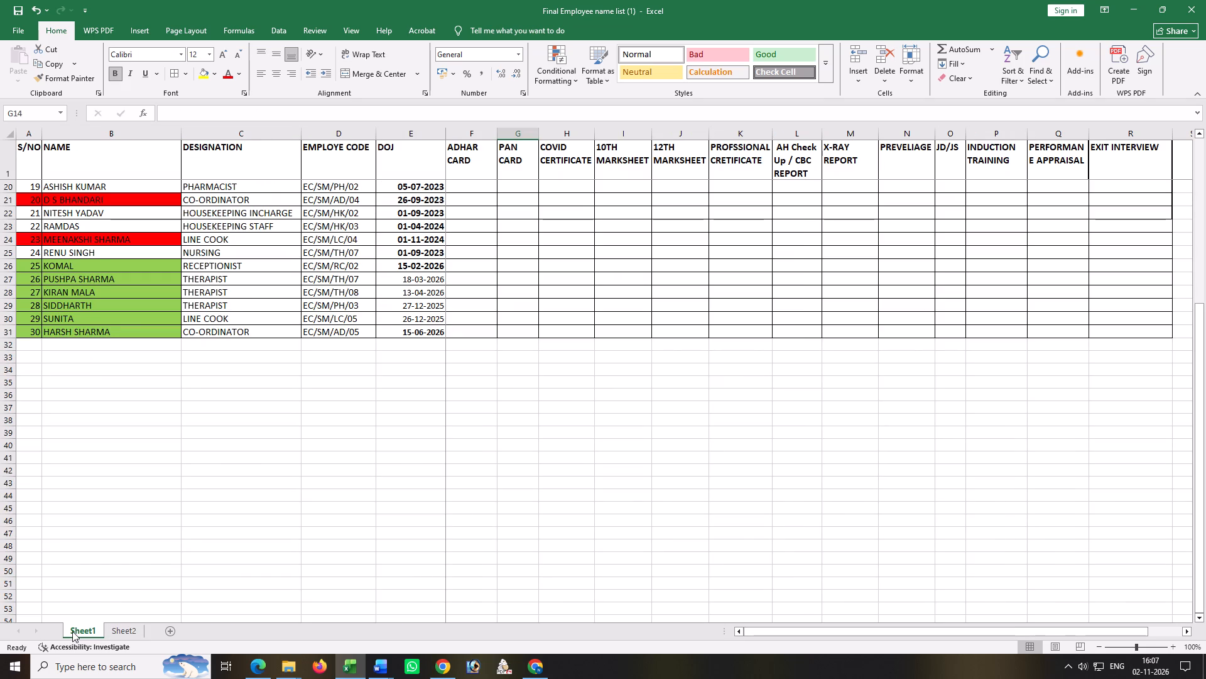
scroll(116, 527, "up", 18)
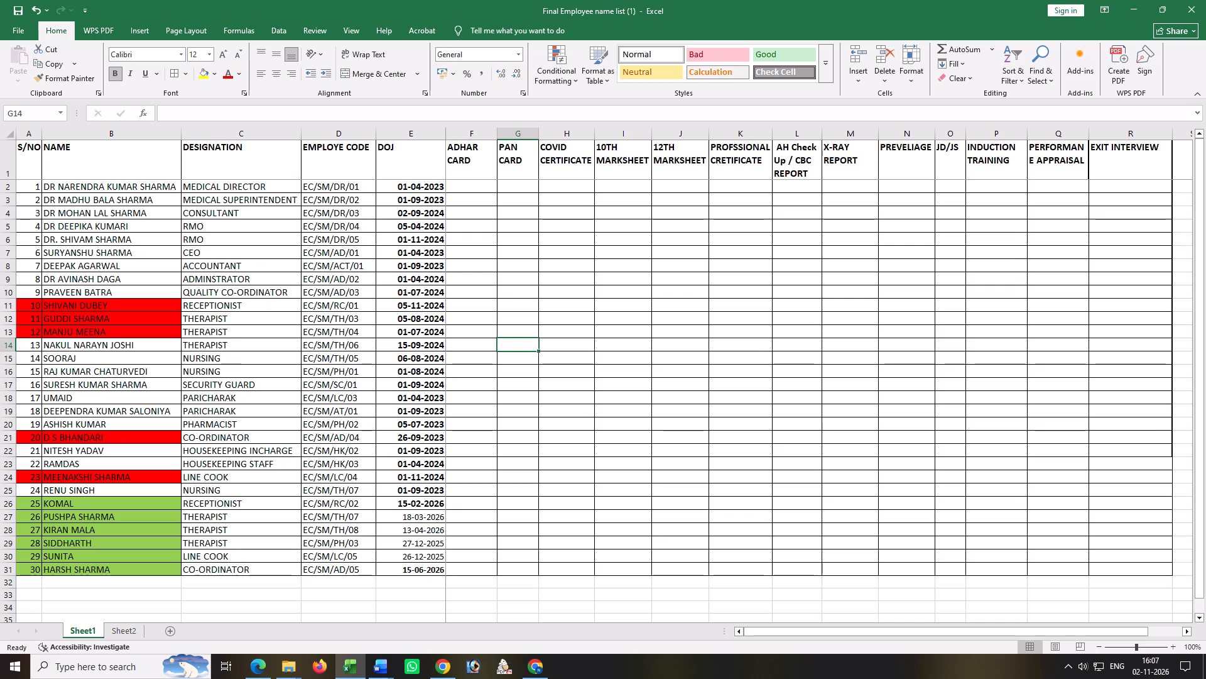
right_click(68, 627)
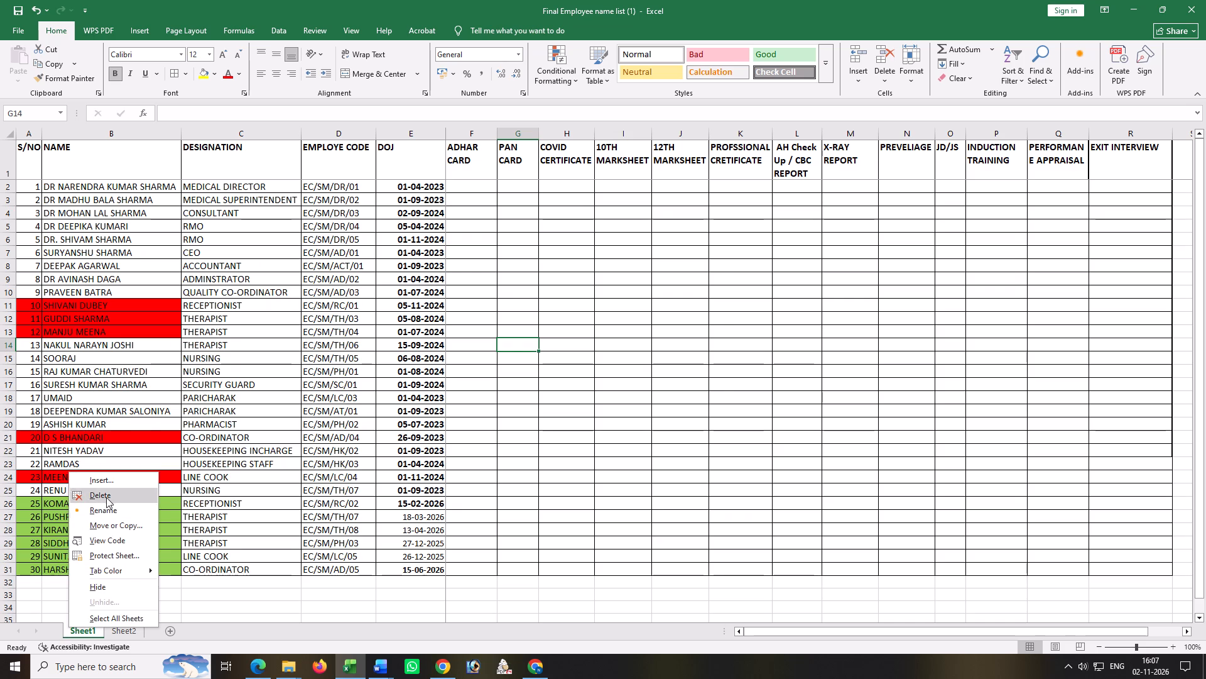
left_click(106, 497)
left_click(639, 362)
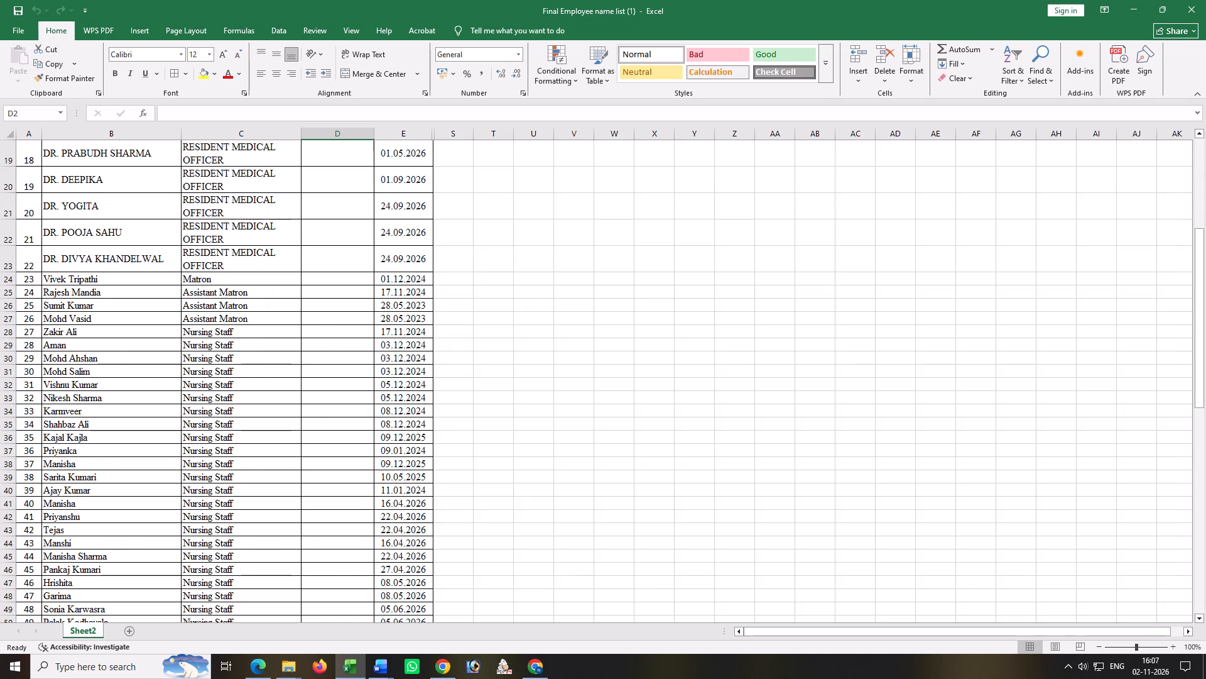
Return to the top of Sheet2 and save the workbook.
scroll(268, 498, "up", 15)
left_click(529, 384)
key("ctrl+s")
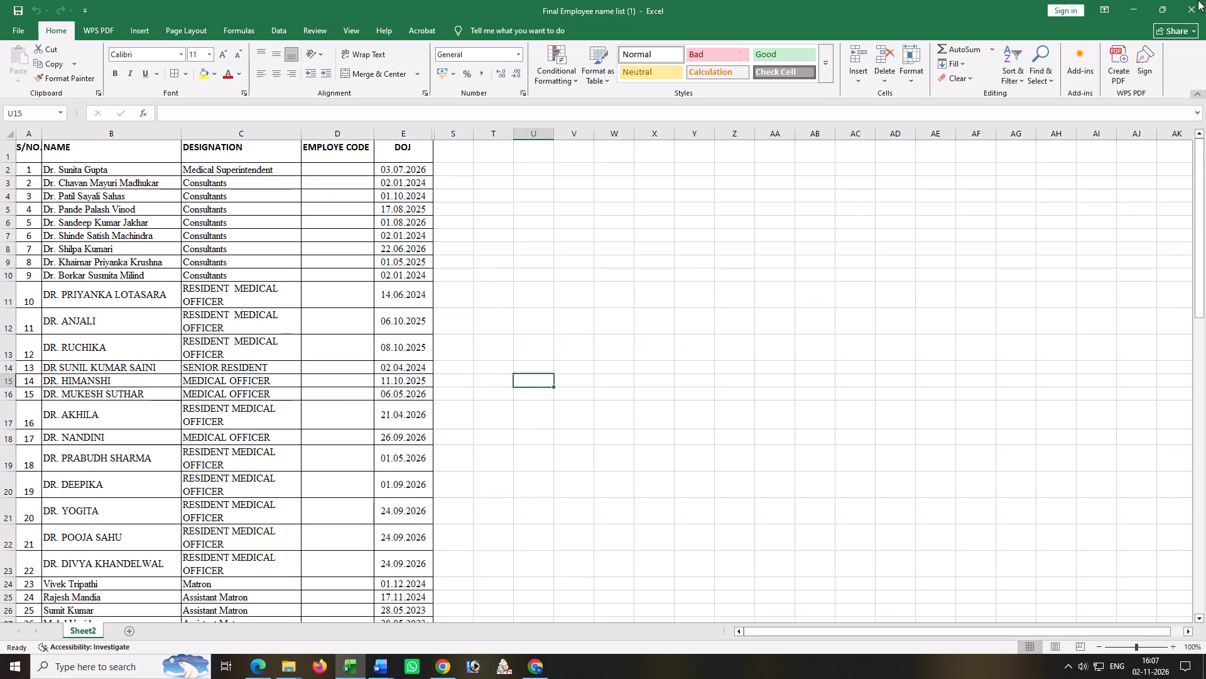